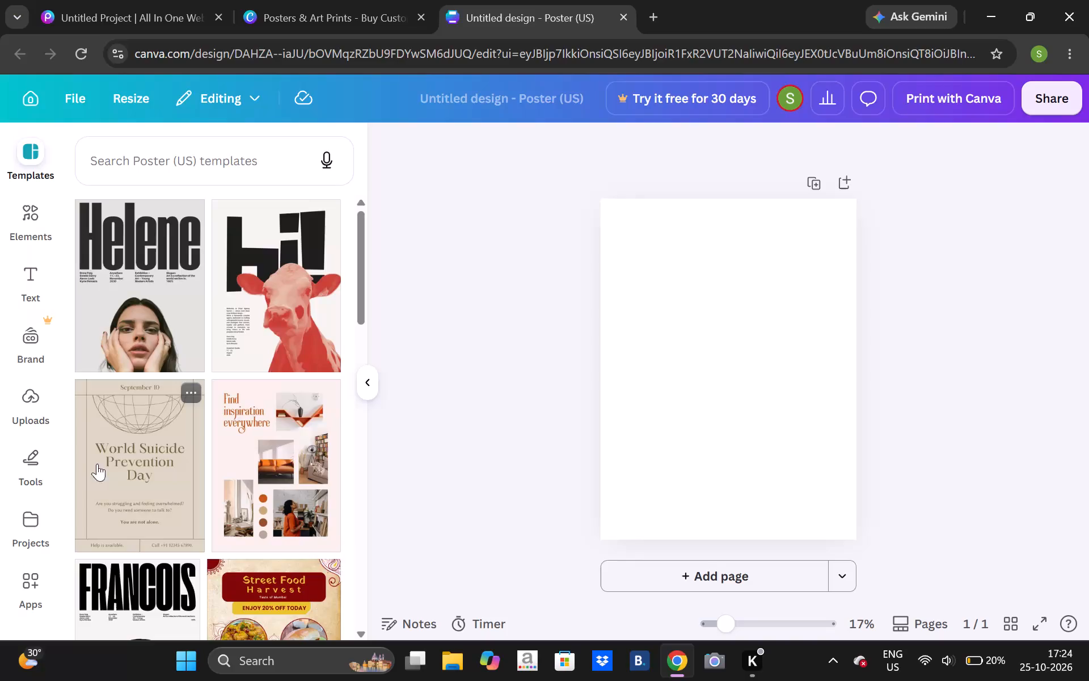
# Apply the Extenda 30 Deca style of the Simple Typography Personal Art Exhibition Poster template to the blank page.
pyautogui.click(125, 589)
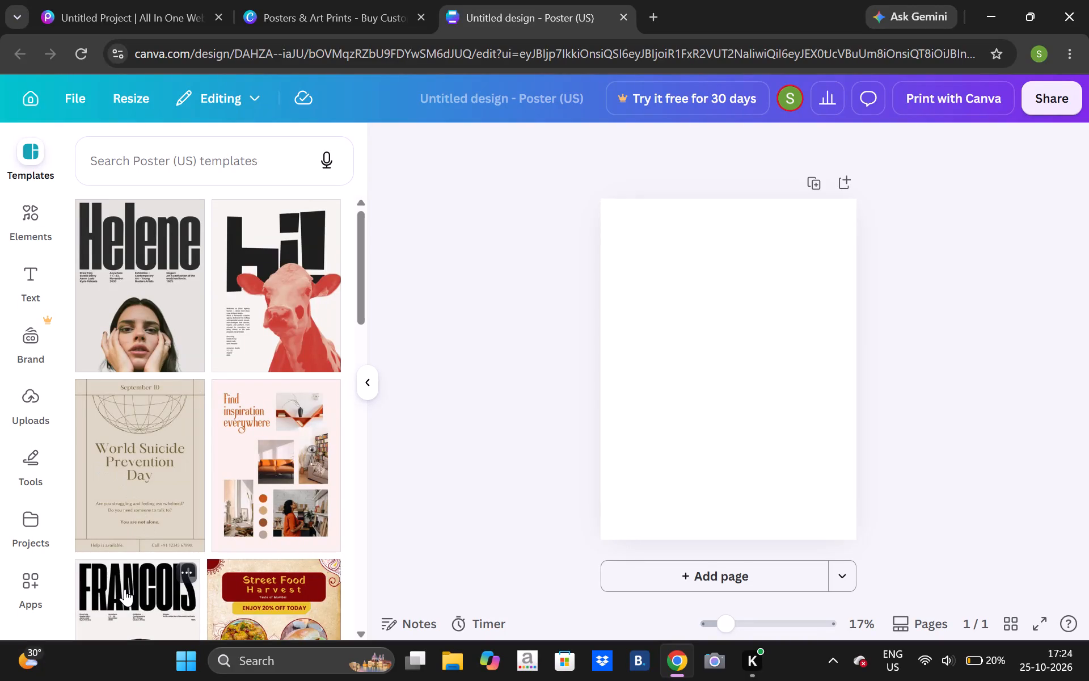
pyautogui.click(125, 589)
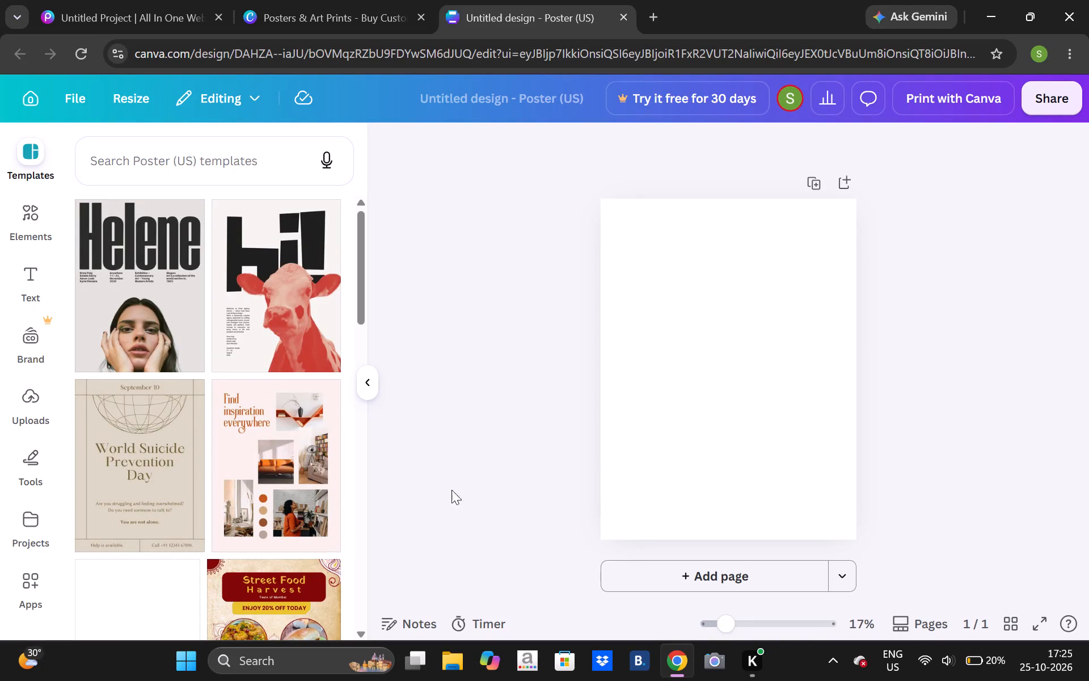
pyautogui.click(652, 443)
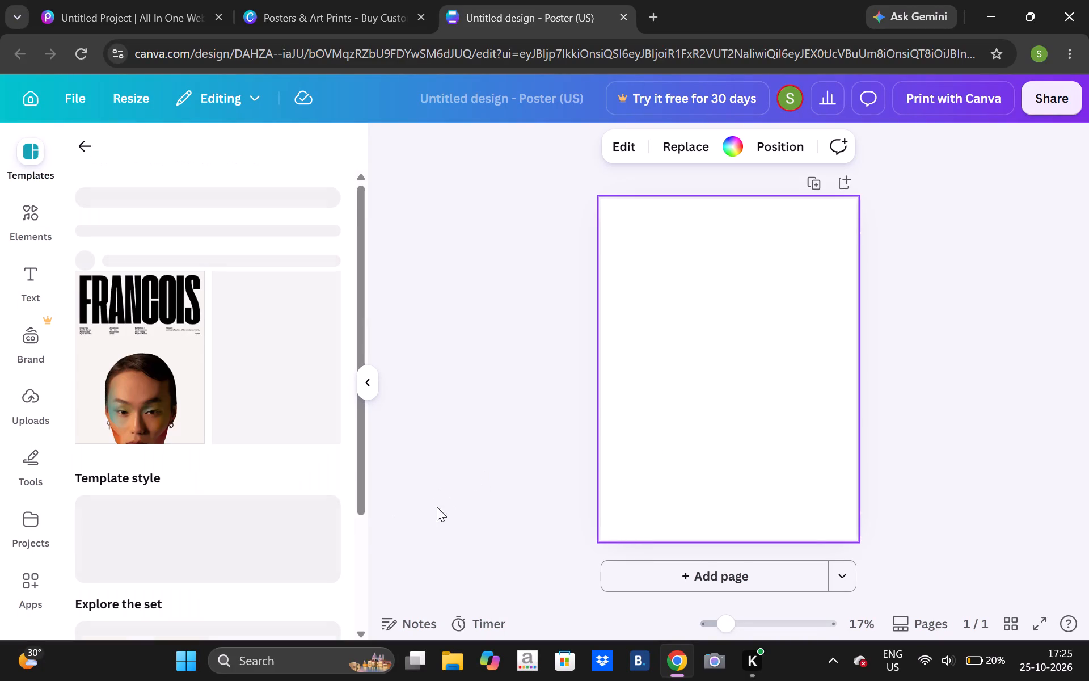
pyautogui.click(113, 329)
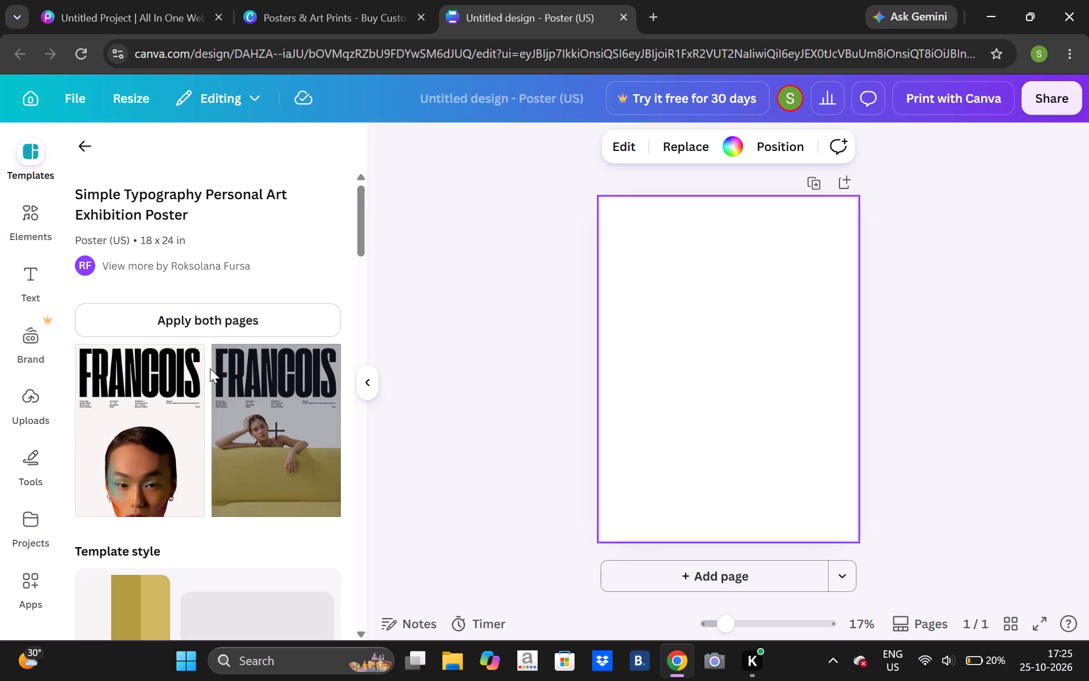
pyautogui.click(210, 369)
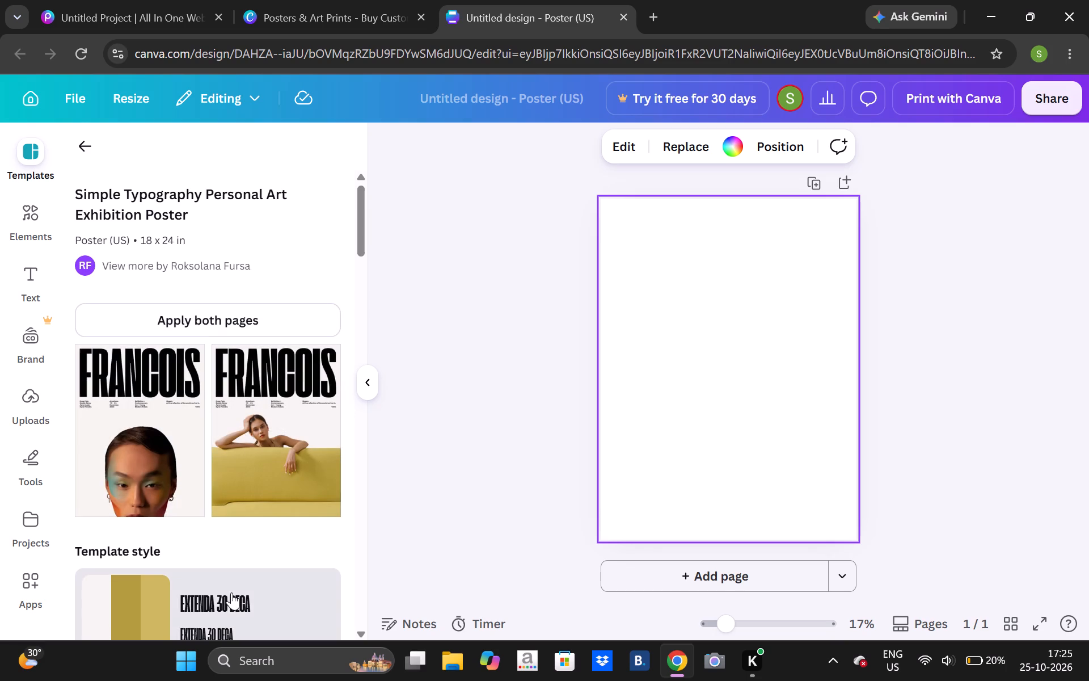
pyautogui.click(231, 596)
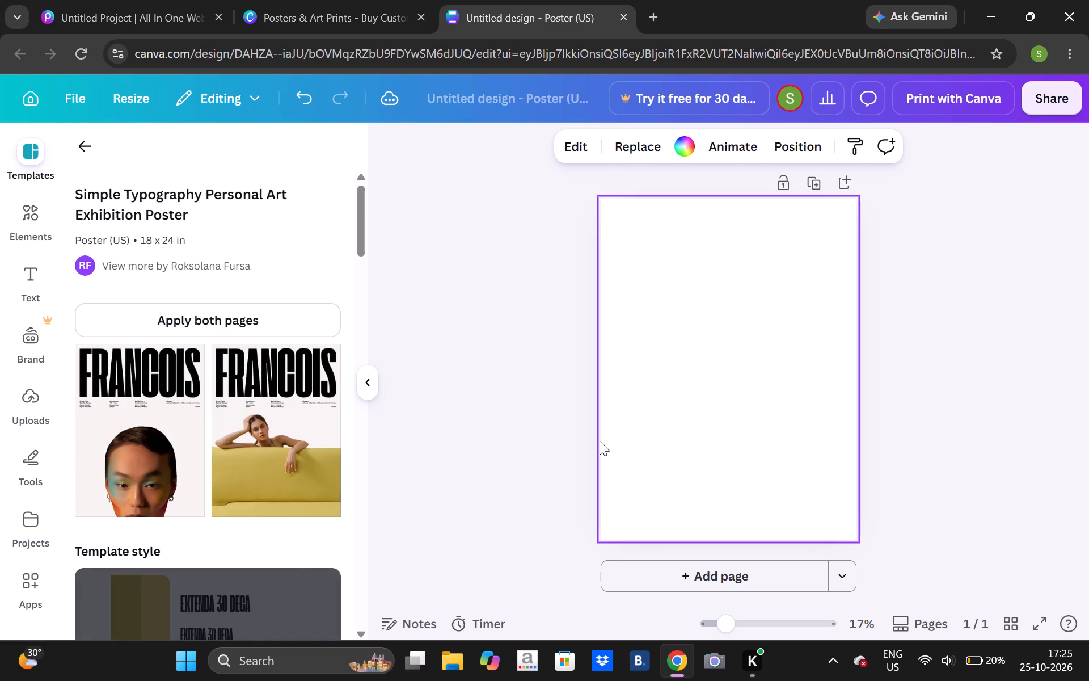
pyautogui.click(694, 339)
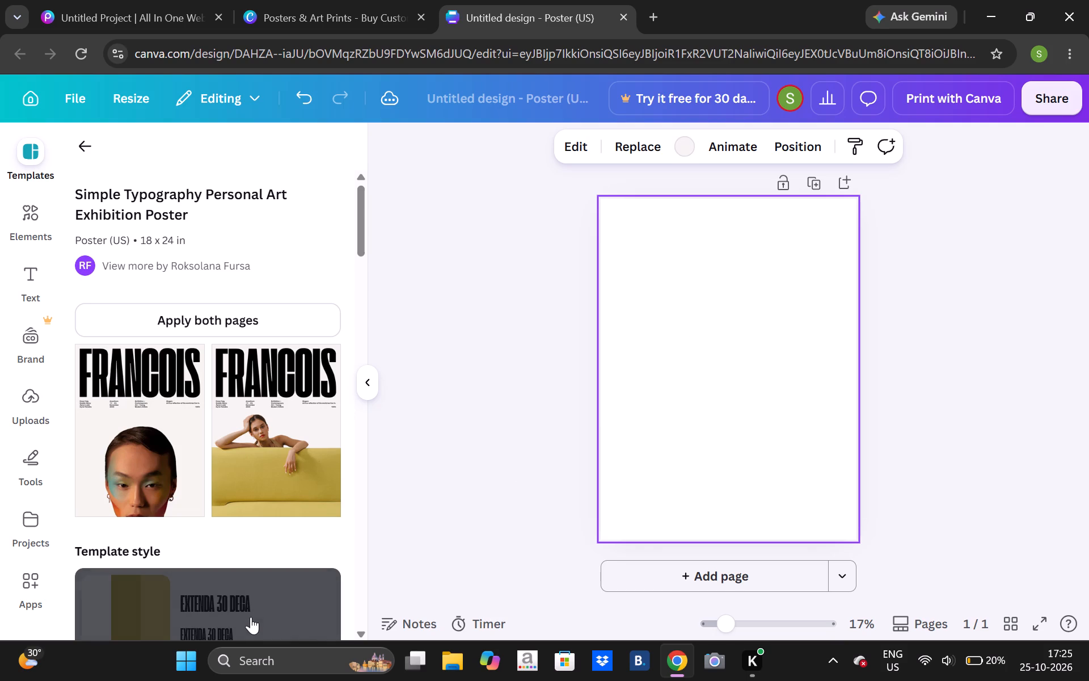
pyautogui.click(251, 617)
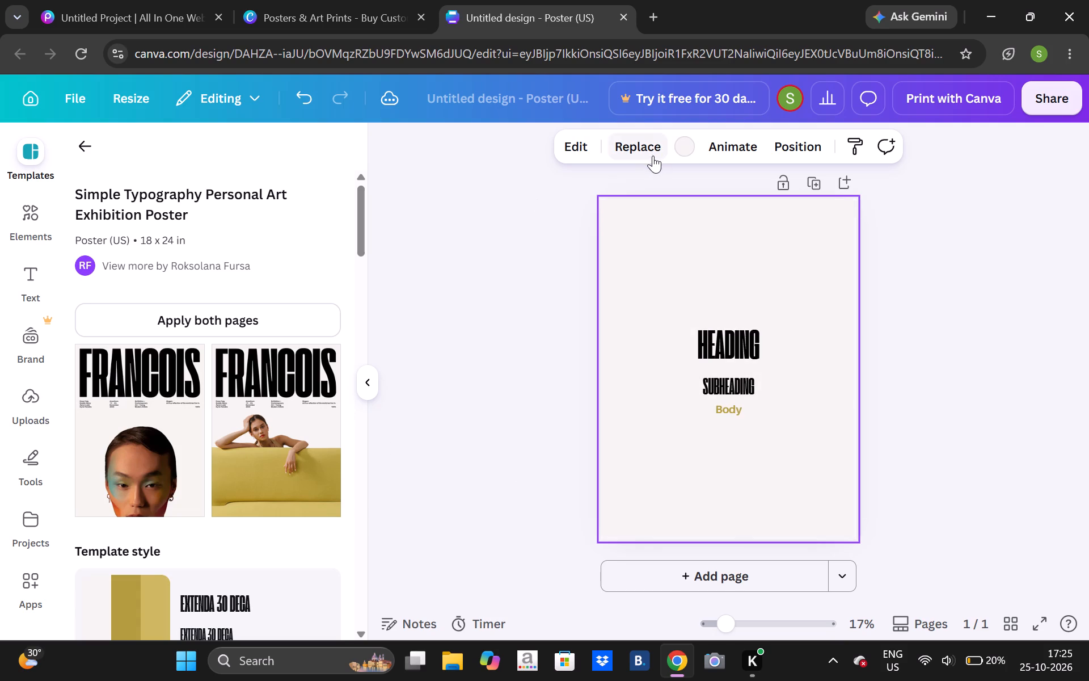
# Move the HEADING text from the middle of the page to the poster's upper-left corner.
pyautogui.moveTo(755, 347); pyautogui.dragTo(742, 296)
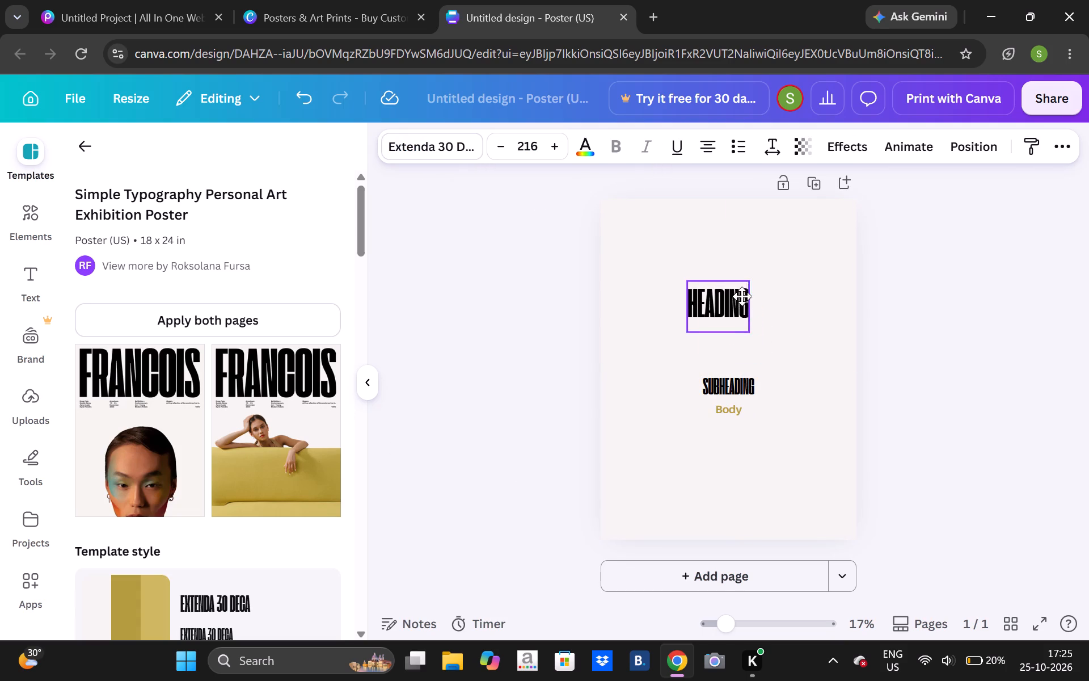
pyautogui.moveTo(742, 296); pyautogui.dragTo(716, 247)
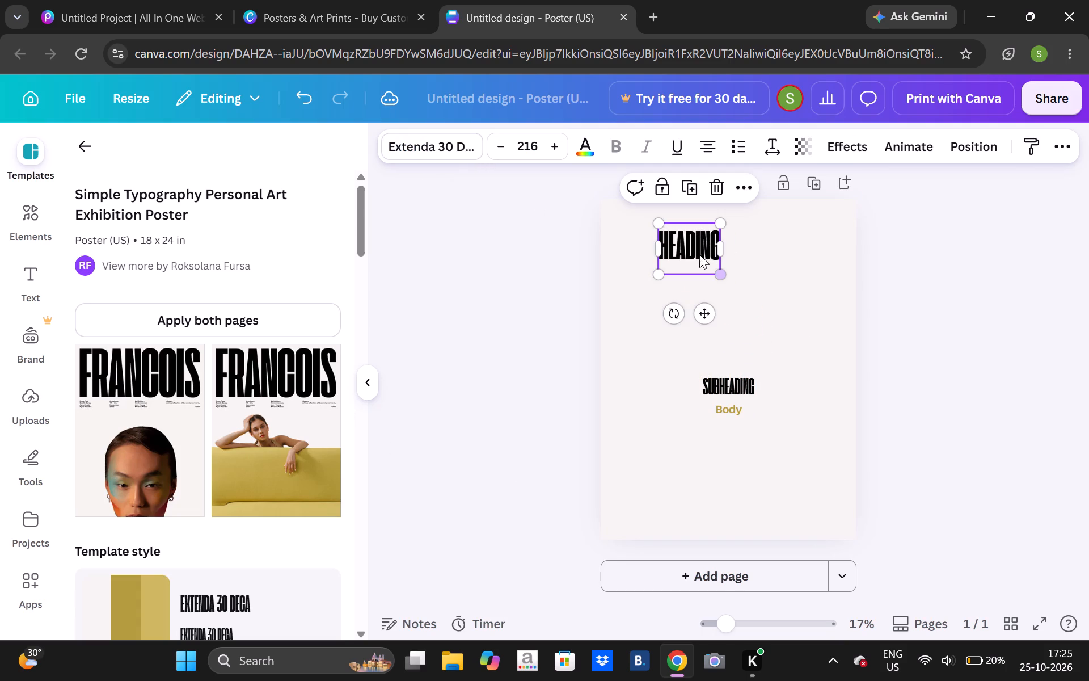
pyautogui.moveTo(700, 262); pyautogui.dragTo(684, 256)
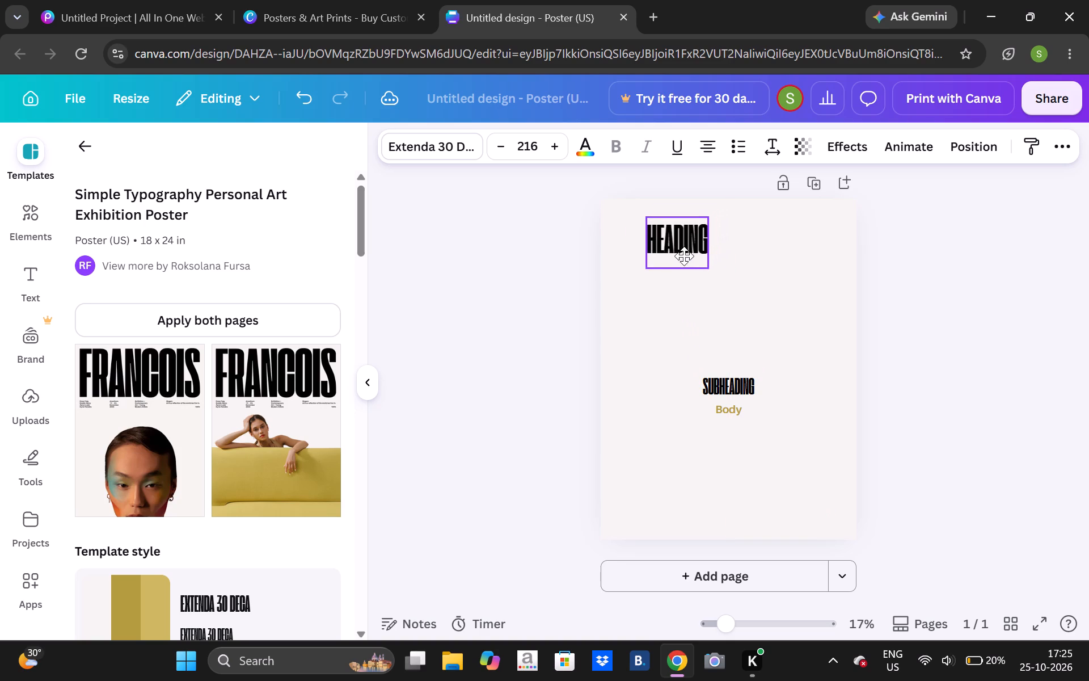
pyautogui.moveTo(684, 256); pyautogui.dragTo(656, 248)
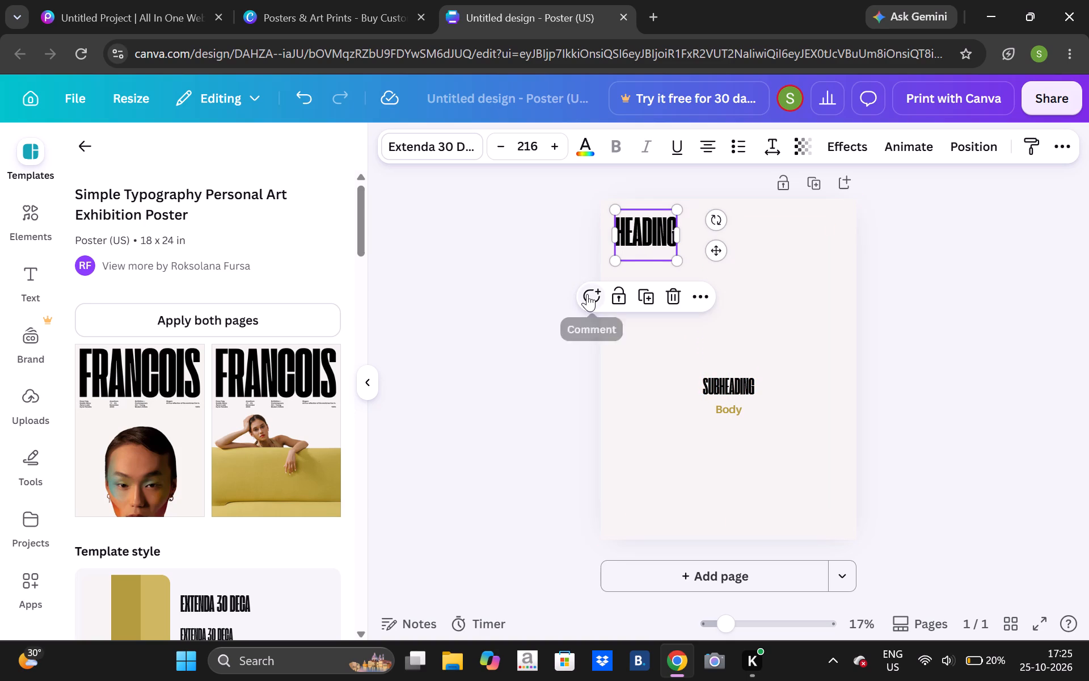
pyautogui.click(699, 297)
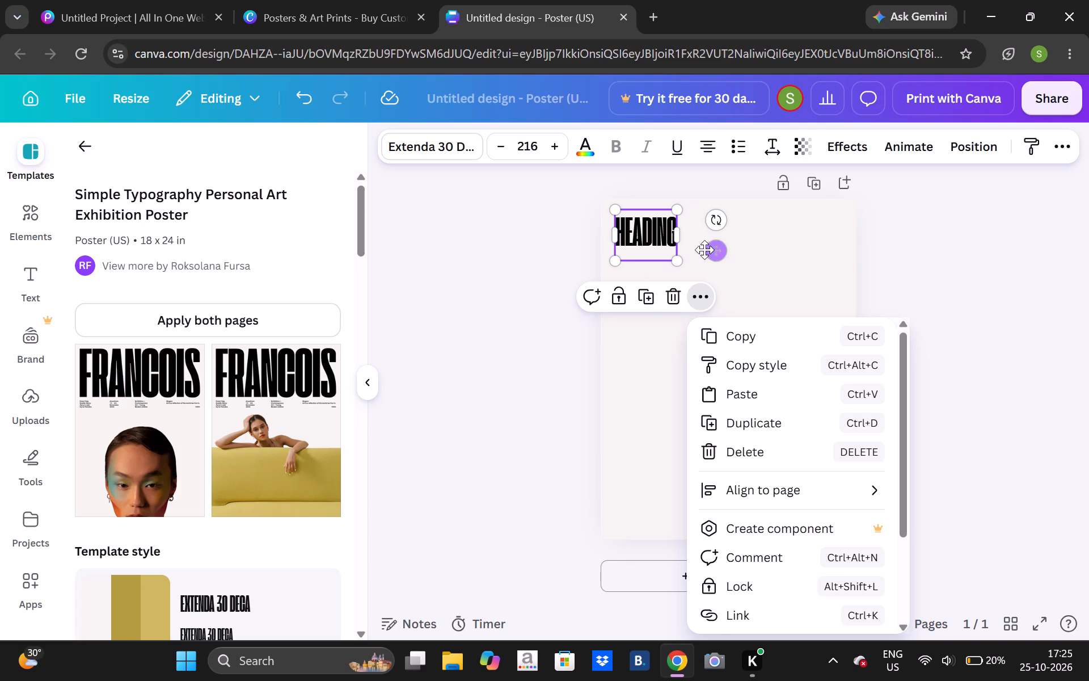
# Replace the heading text with "inter school music compition" and widen its text box to span the full page width on one line.
pyautogui.click(666, 234)
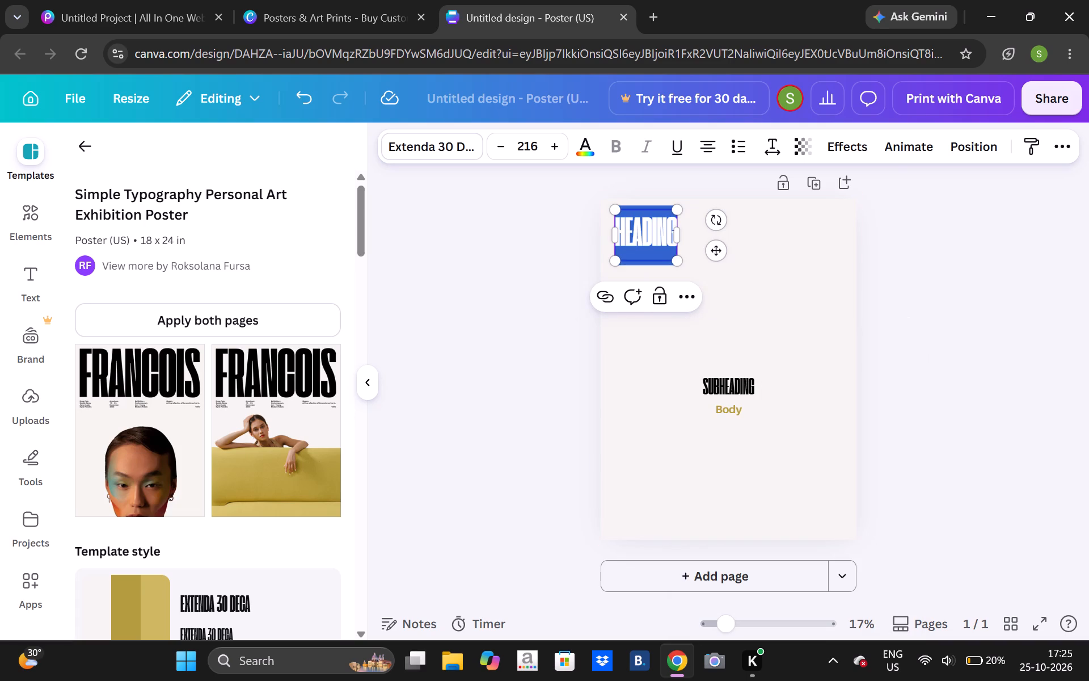
pyautogui.press('BackSpace')
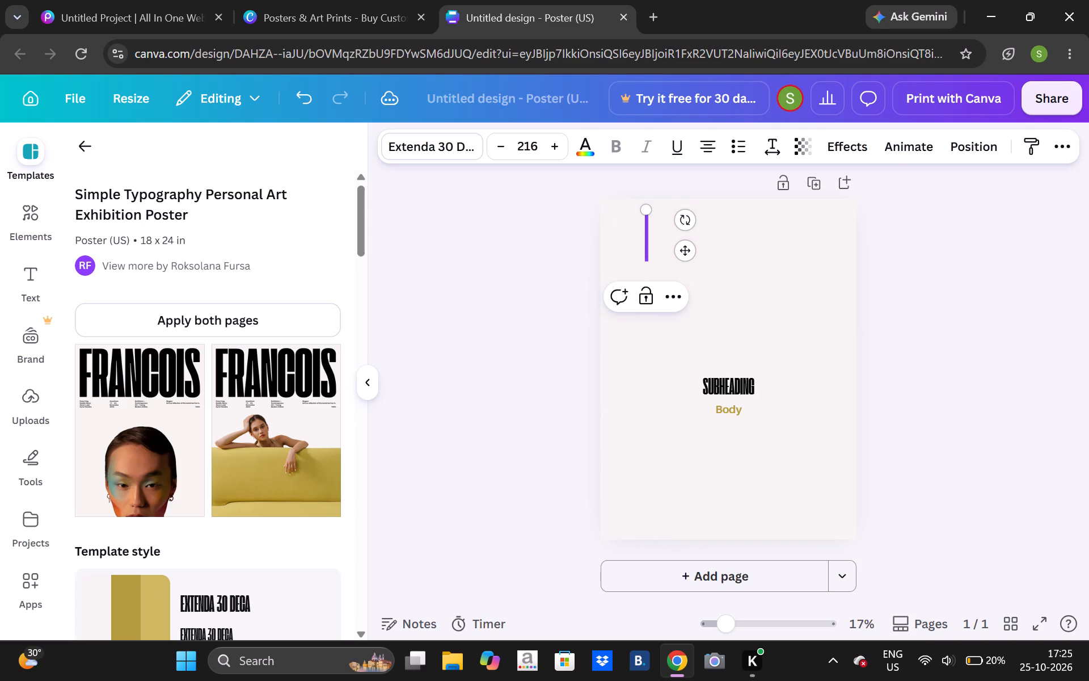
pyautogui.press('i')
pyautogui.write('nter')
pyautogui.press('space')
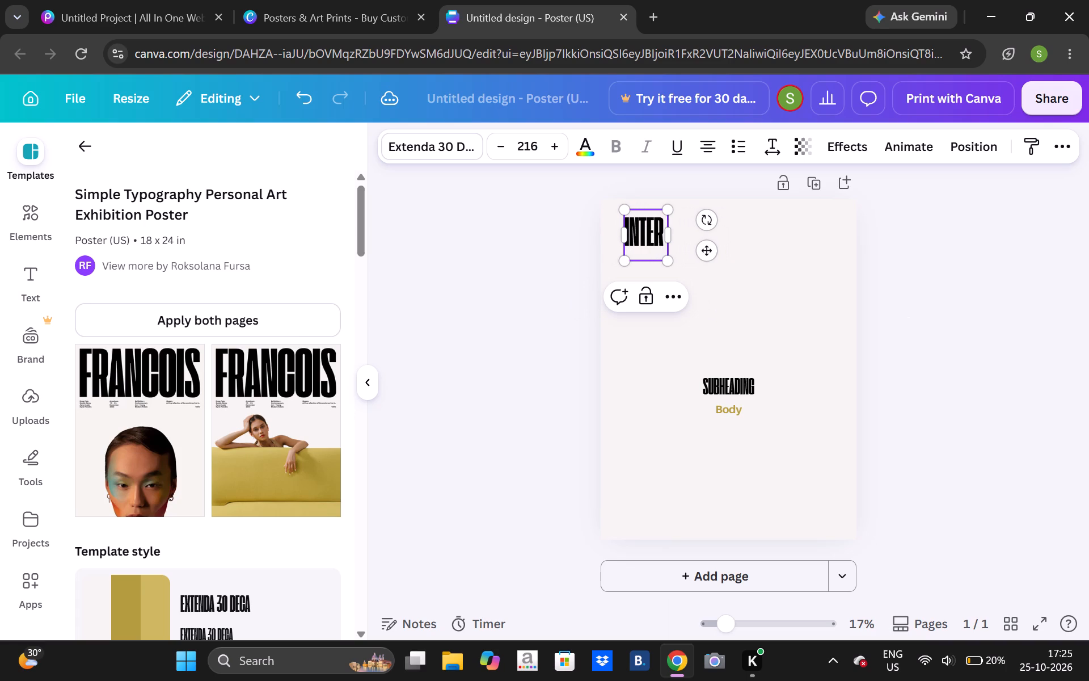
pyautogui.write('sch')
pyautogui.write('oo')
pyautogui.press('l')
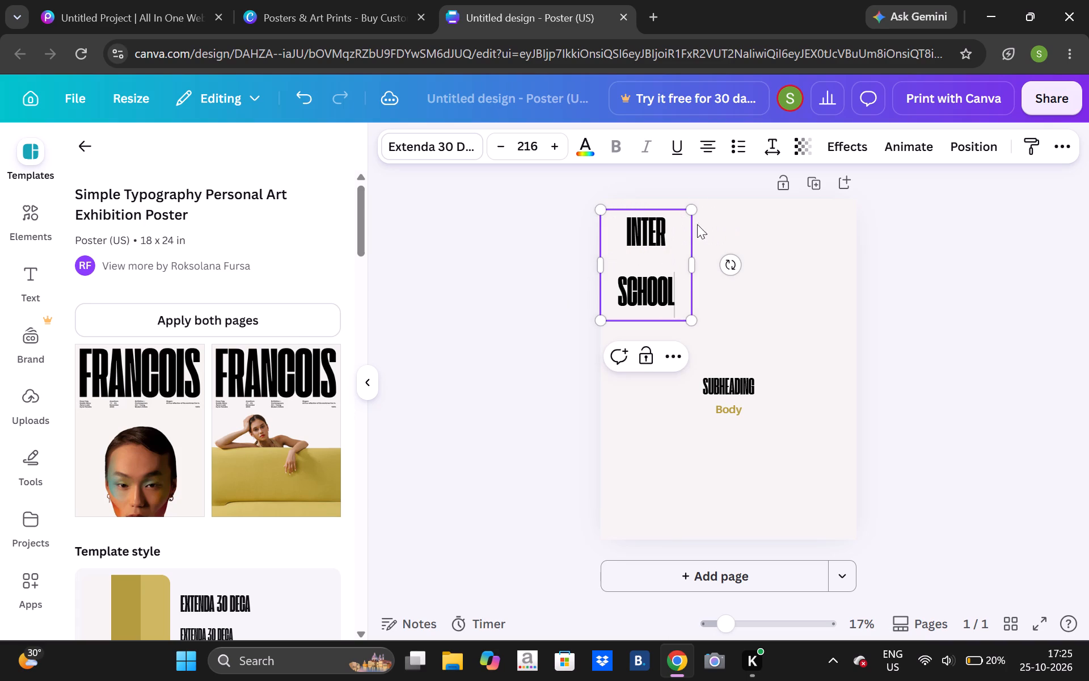
pyautogui.moveTo(693, 268); pyautogui.dragTo(725, 268)
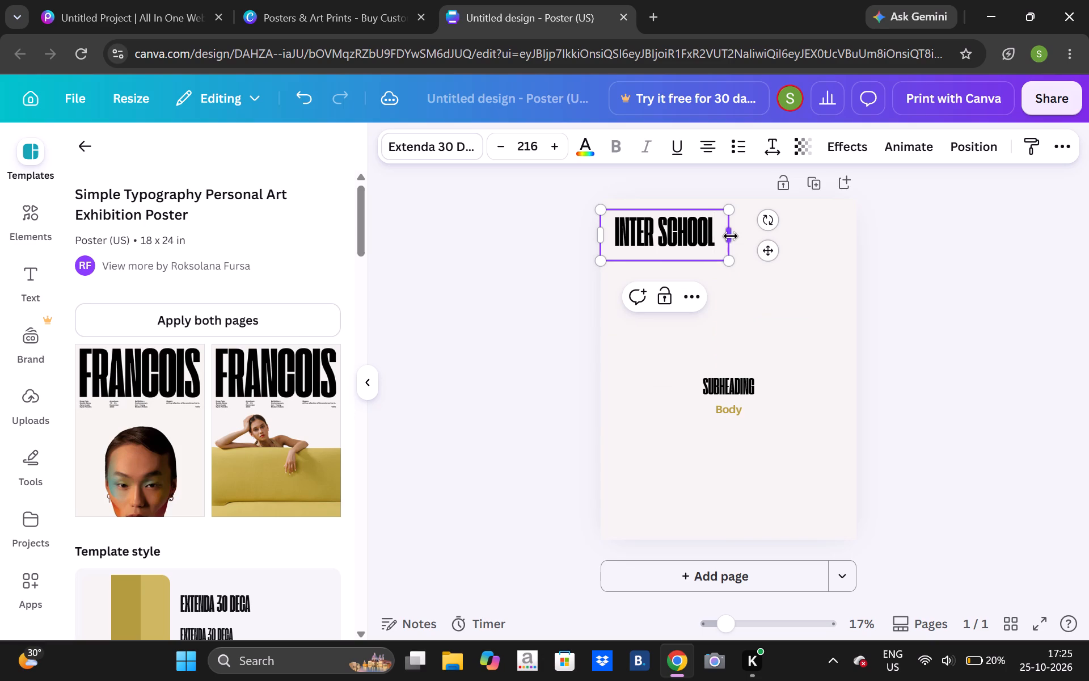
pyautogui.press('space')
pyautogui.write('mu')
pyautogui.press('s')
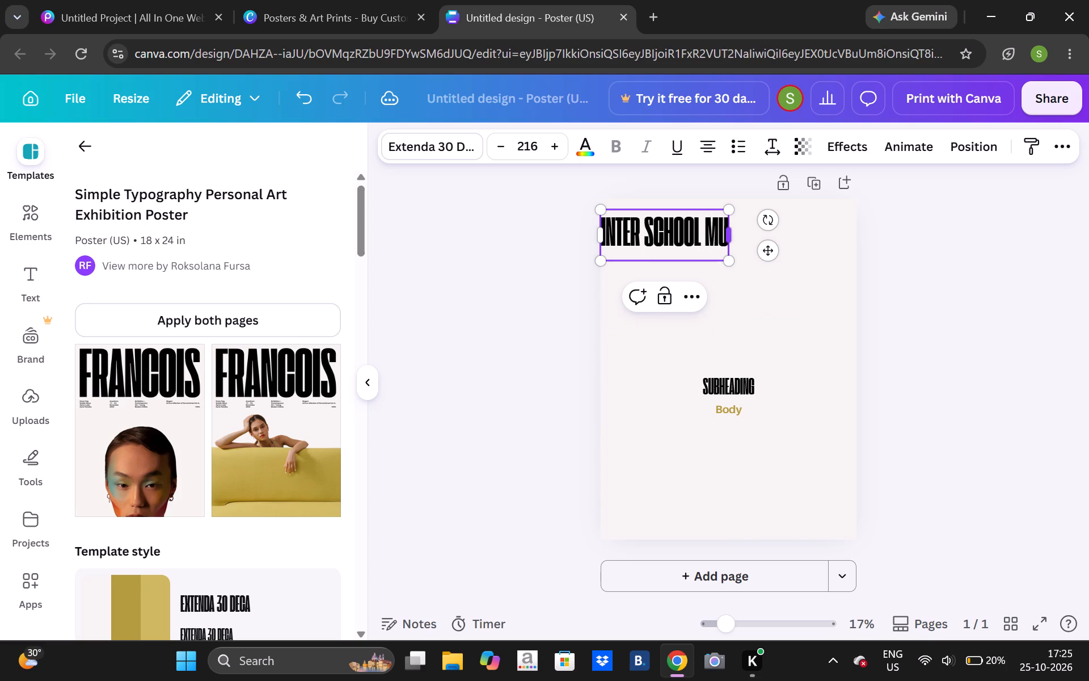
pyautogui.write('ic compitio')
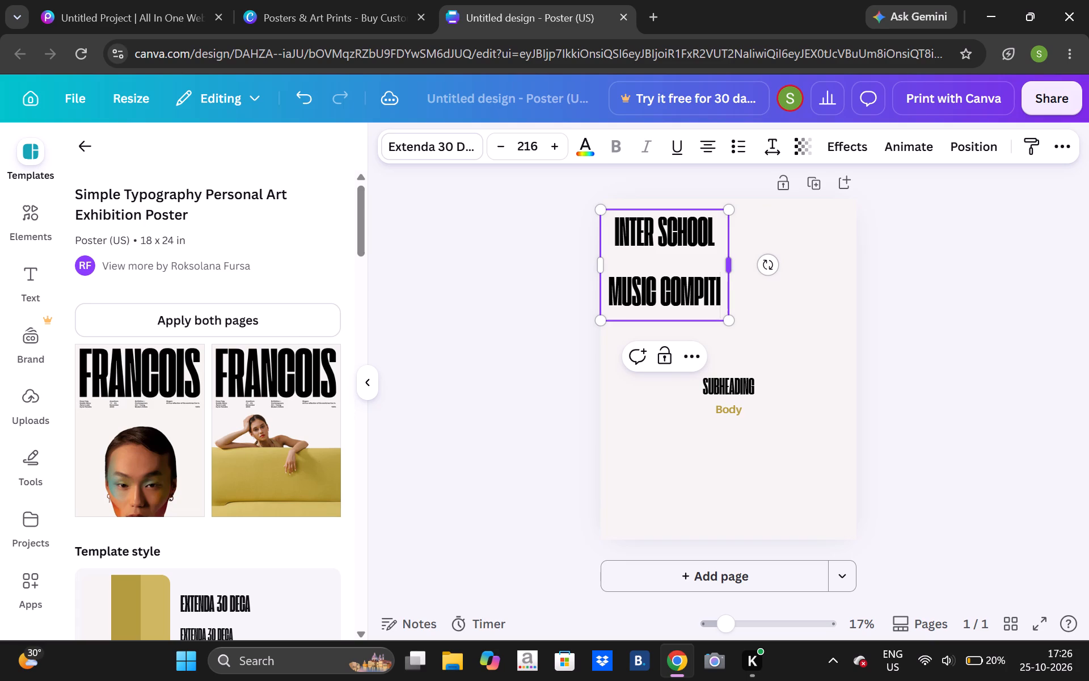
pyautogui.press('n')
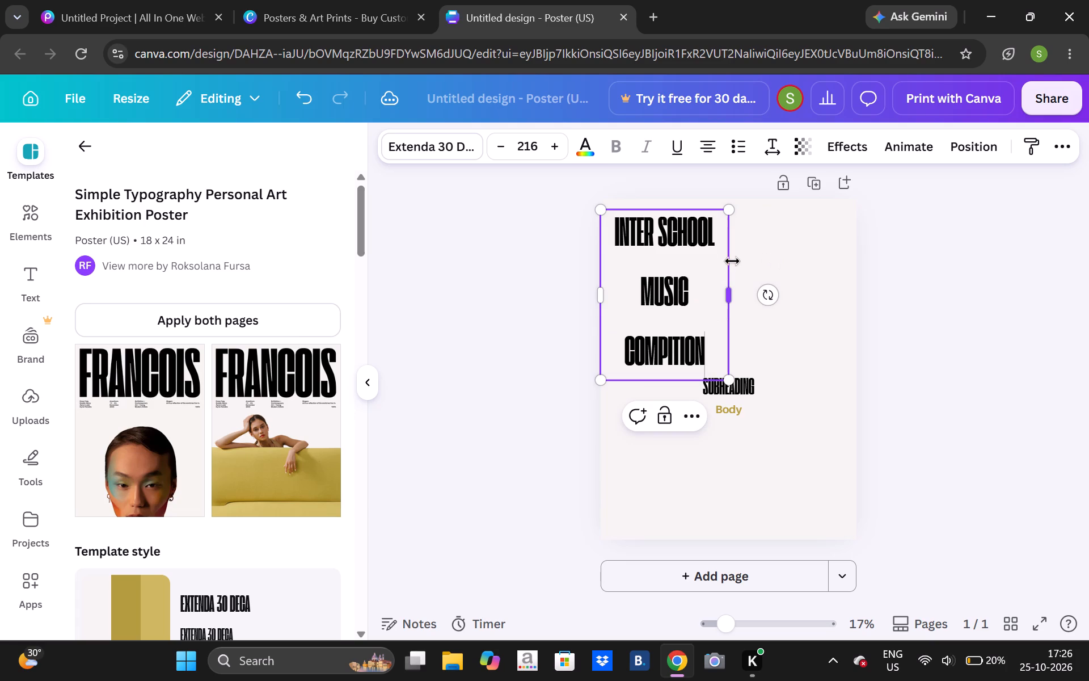
pyautogui.moveTo(738, 295); pyautogui.dragTo(742, 296)
pyautogui.moveTo(742, 296); pyautogui.dragTo(863, 294)
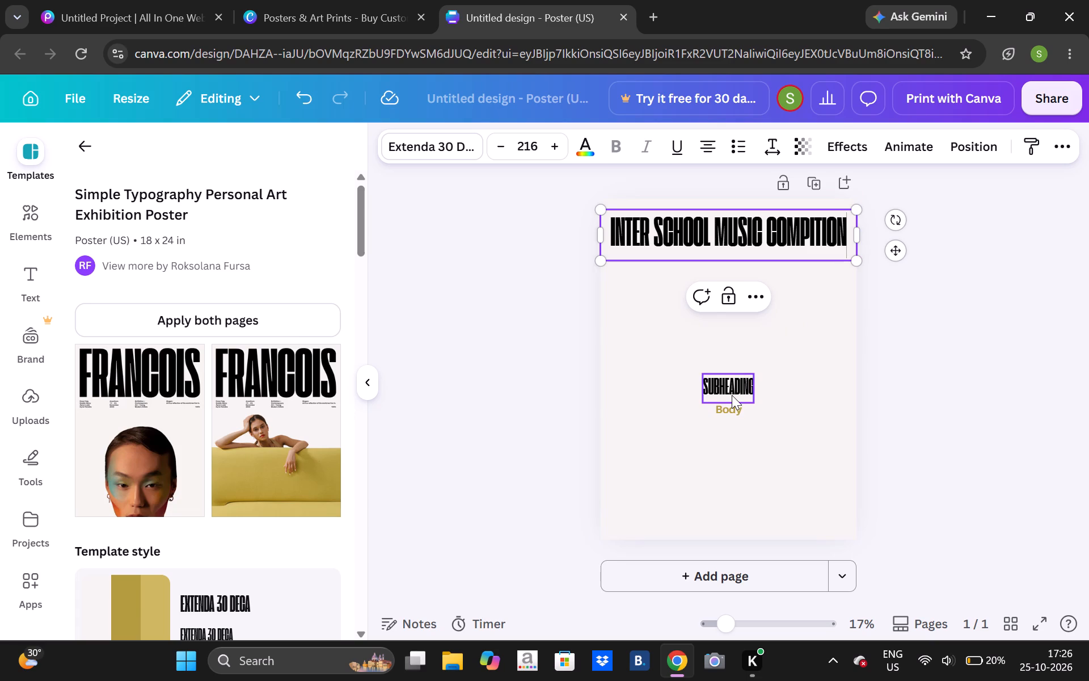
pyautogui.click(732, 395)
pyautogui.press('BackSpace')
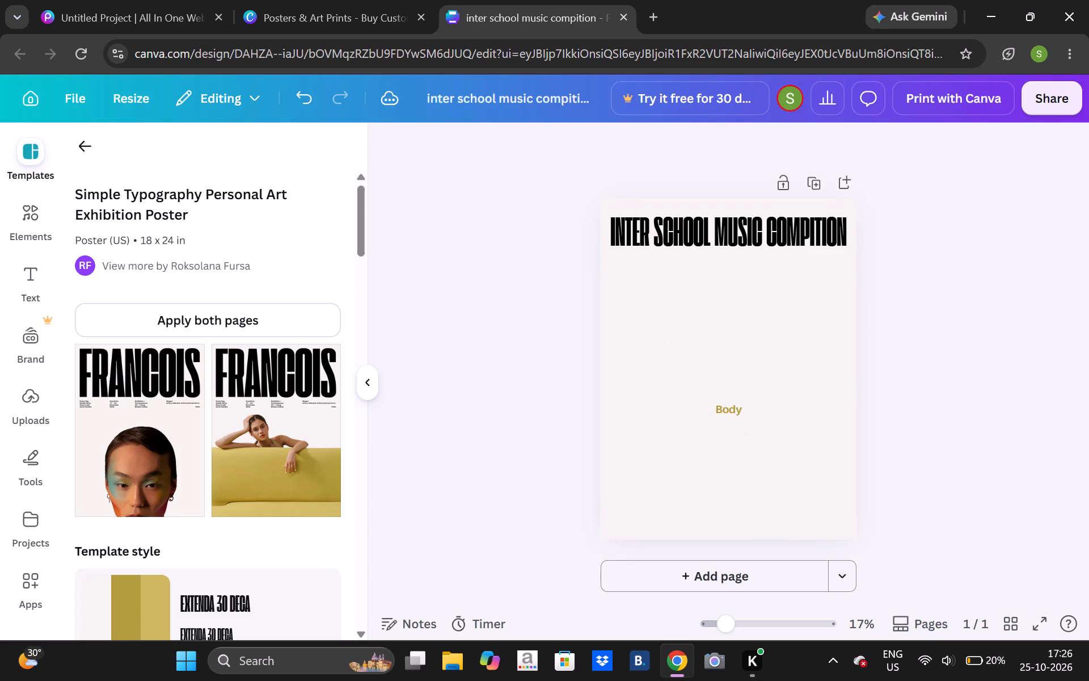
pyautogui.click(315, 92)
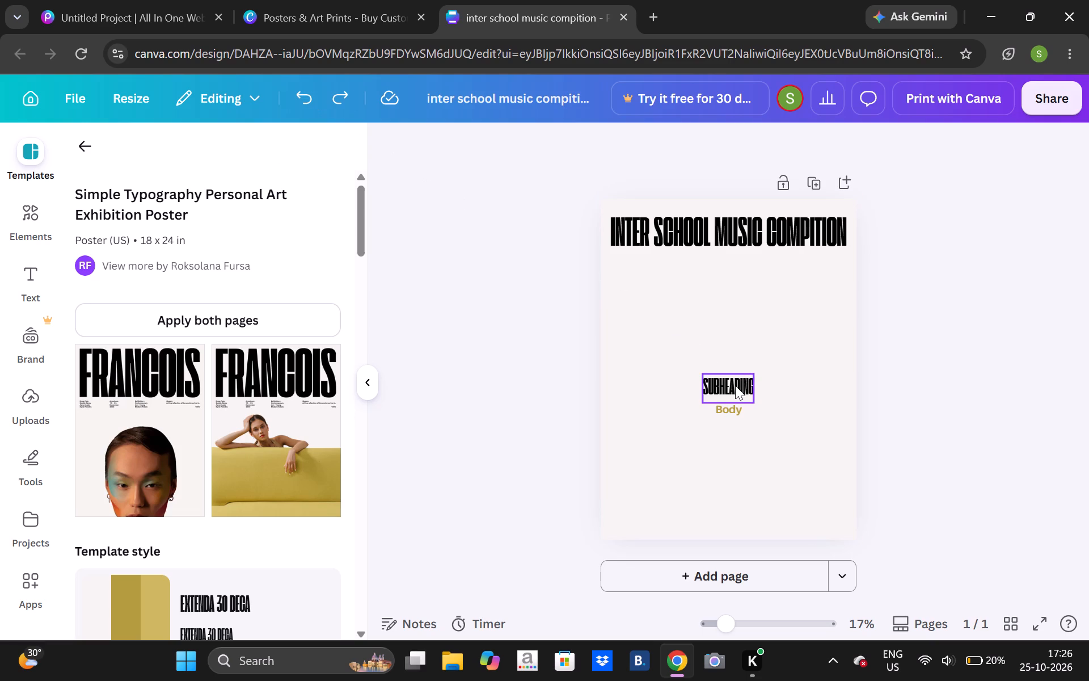
# Replace the SUBHEADING text in the middle of the poster with "winner team name".
pyautogui.click(735, 385)
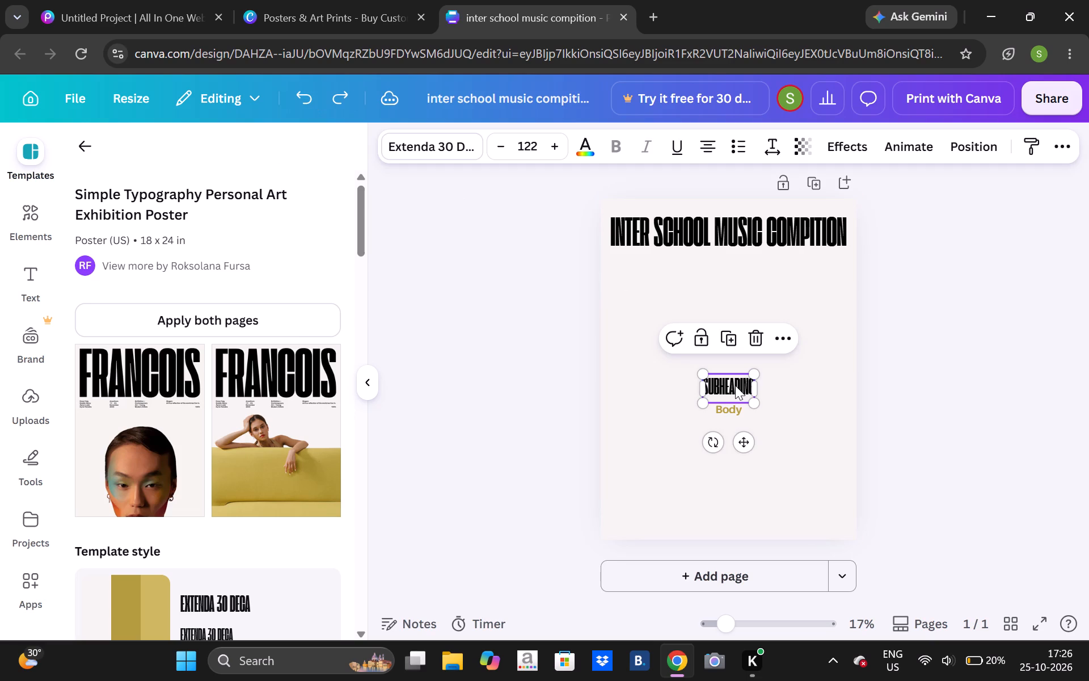
pyautogui.doubleClick(735, 385)
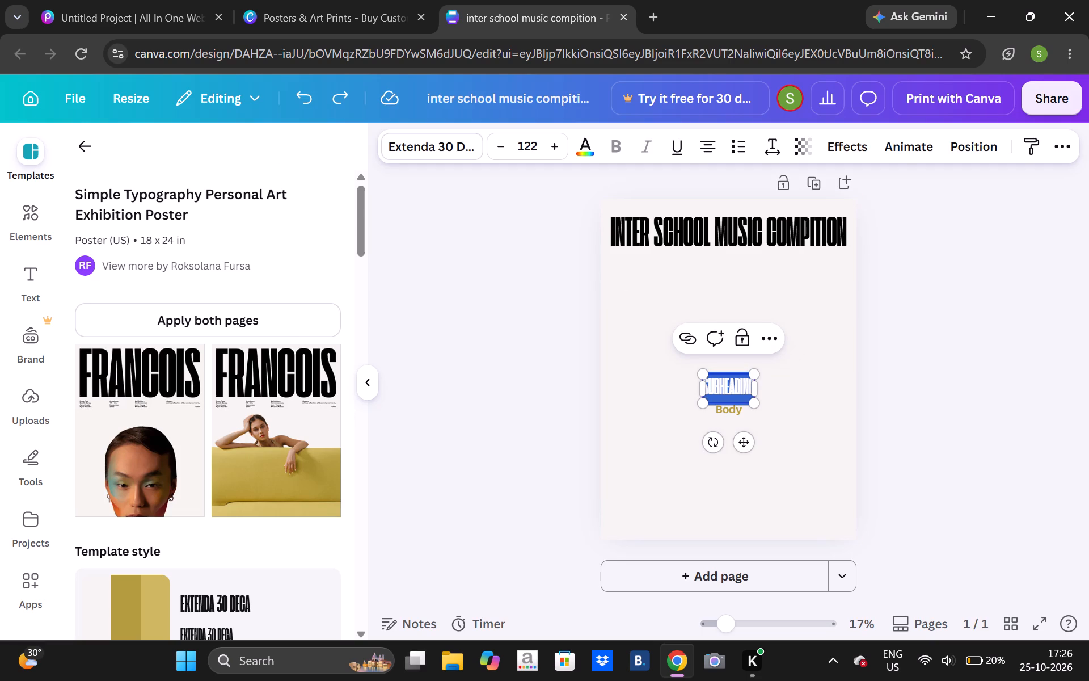
pyautogui.press('BackSpace')
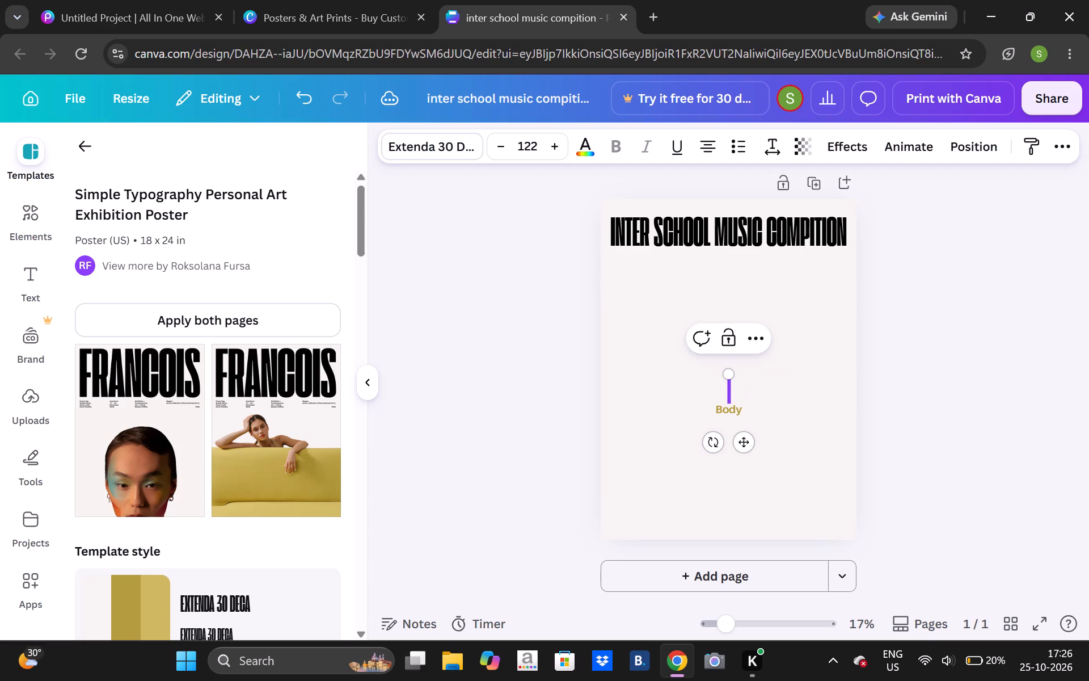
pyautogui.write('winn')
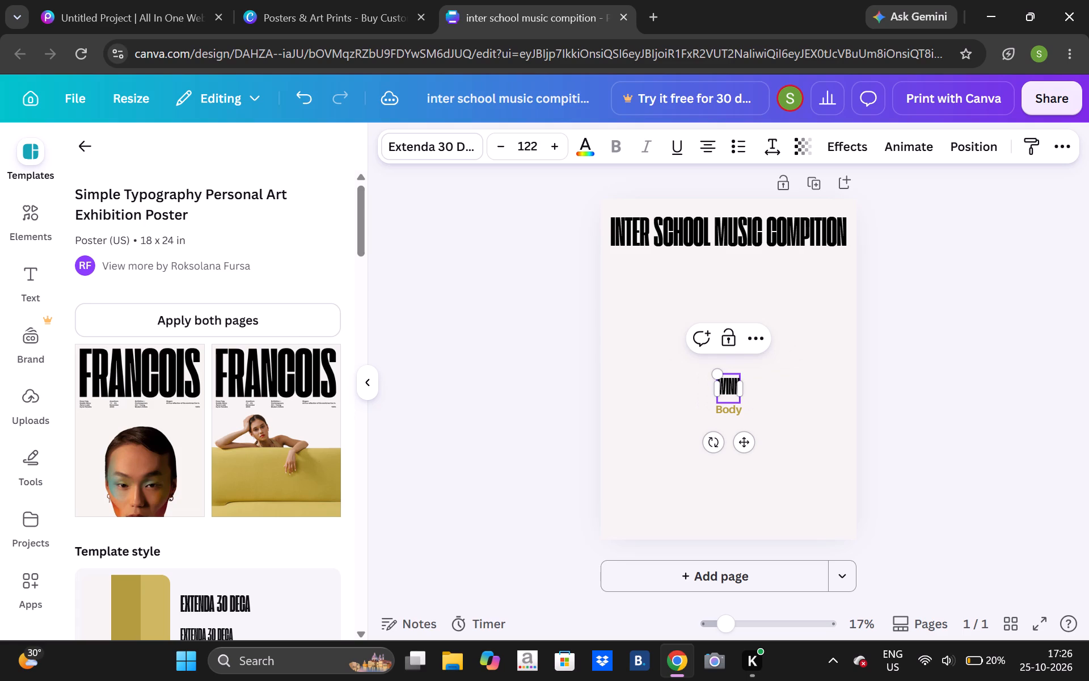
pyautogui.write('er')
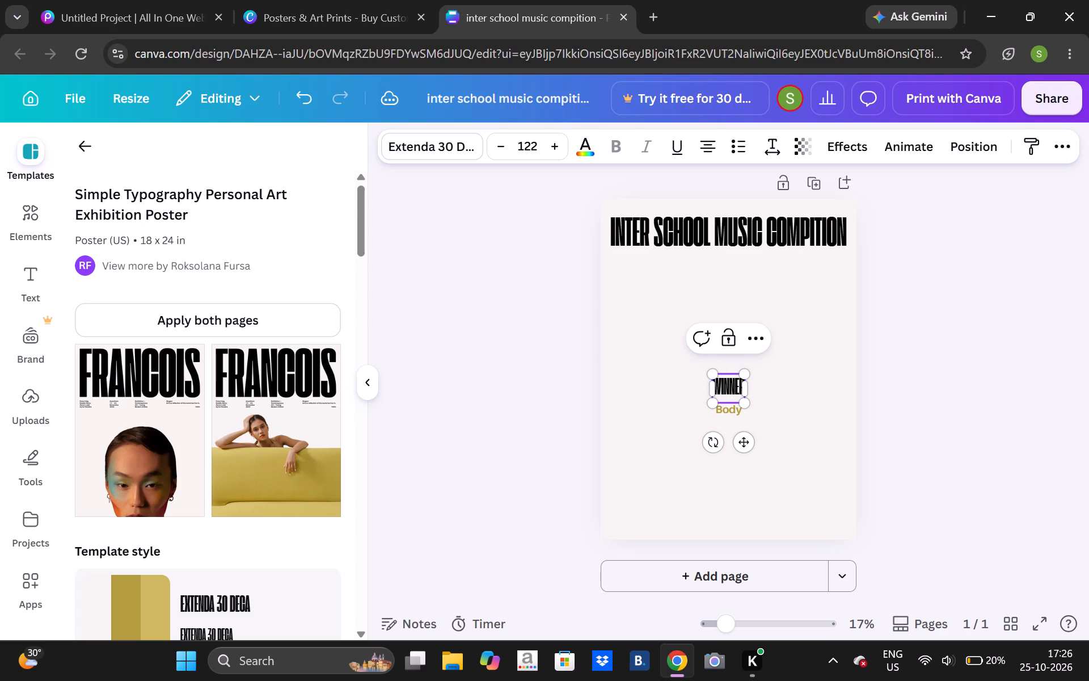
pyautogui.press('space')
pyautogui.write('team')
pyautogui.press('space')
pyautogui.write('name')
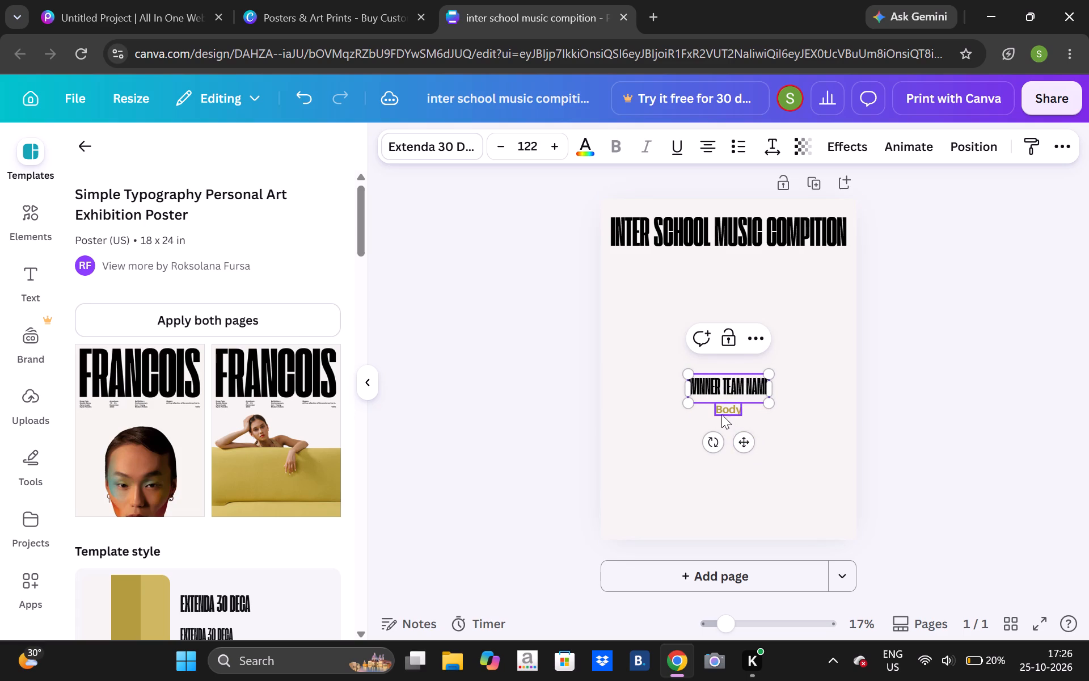
pyautogui.click(659, 277)
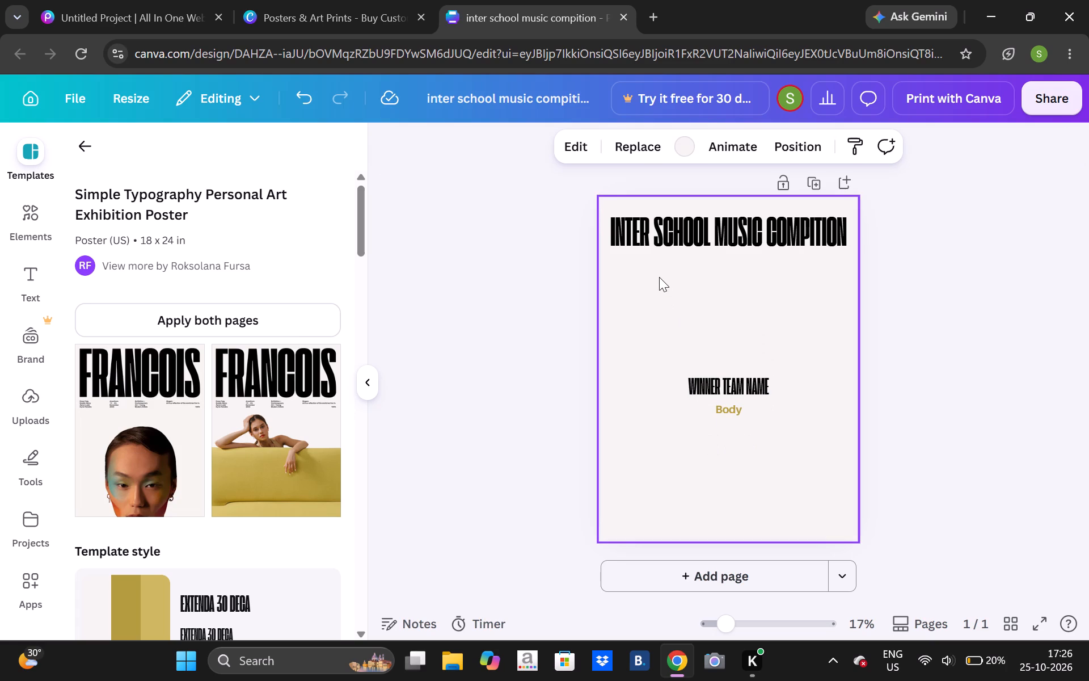
# Find the Red Minimalist Photography Exhibition Poster among the similar templates and add it as a new page.
pyautogui.tripleClick(357, 634)
pyautogui.tripleClick(357, 634)
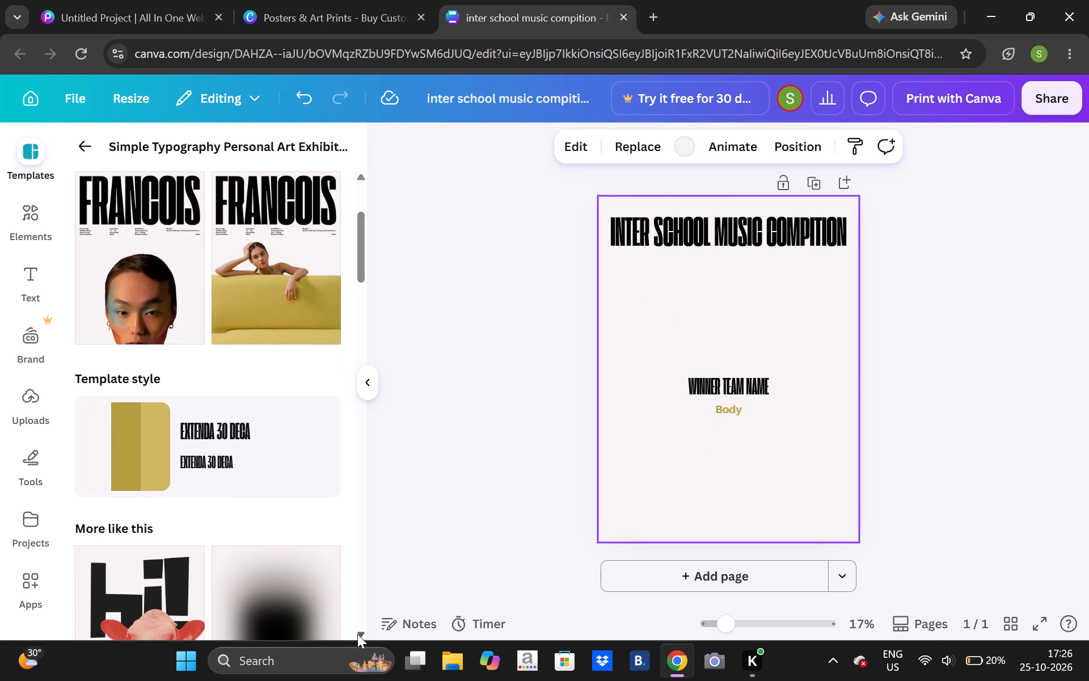
pyautogui.tripleClick(357, 634)
pyautogui.tripleClick(357, 634)
pyautogui.tripleClick(357, 634)
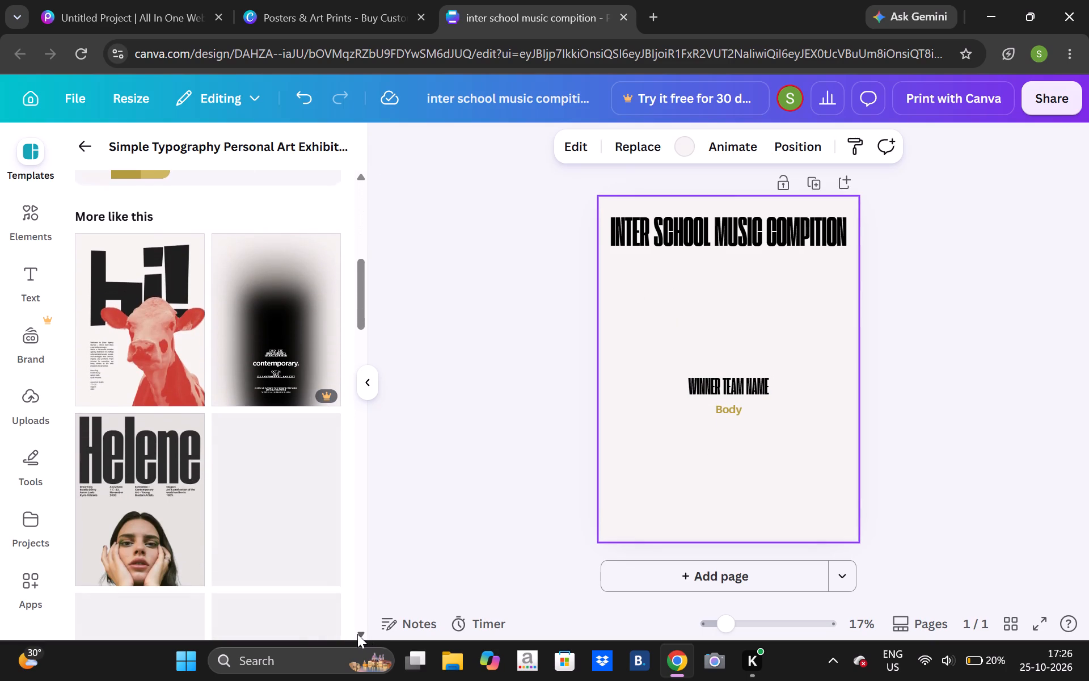
pyautogui.click(357, 634)
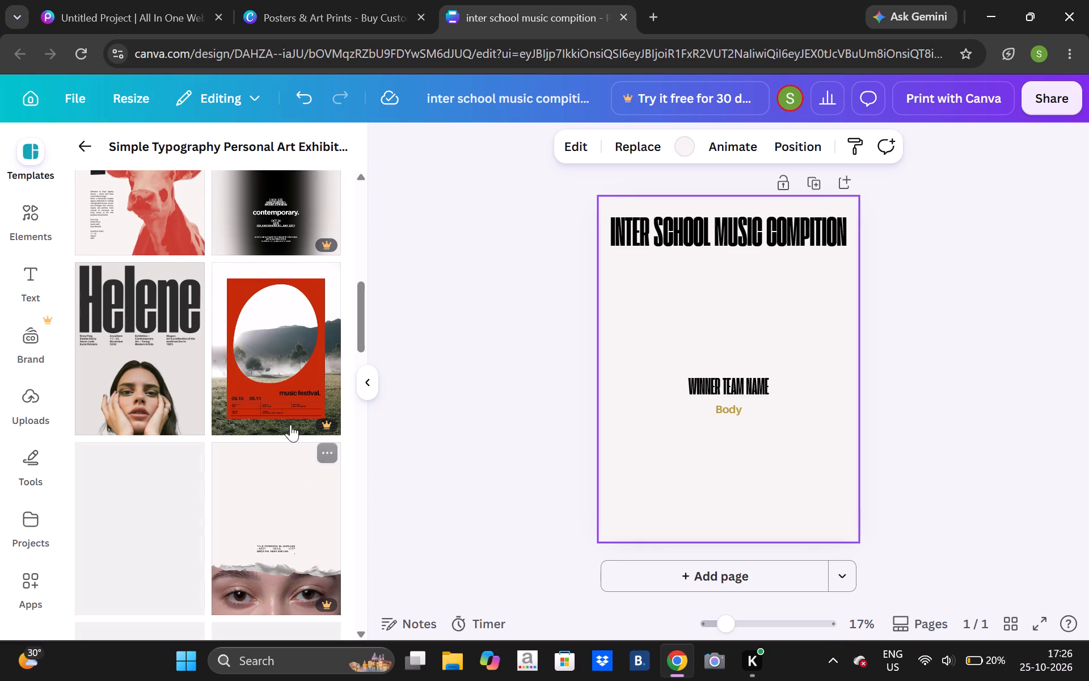
pyautogui.tripleClick(353, 630)
pyautogui.tripleClick(355, 633)
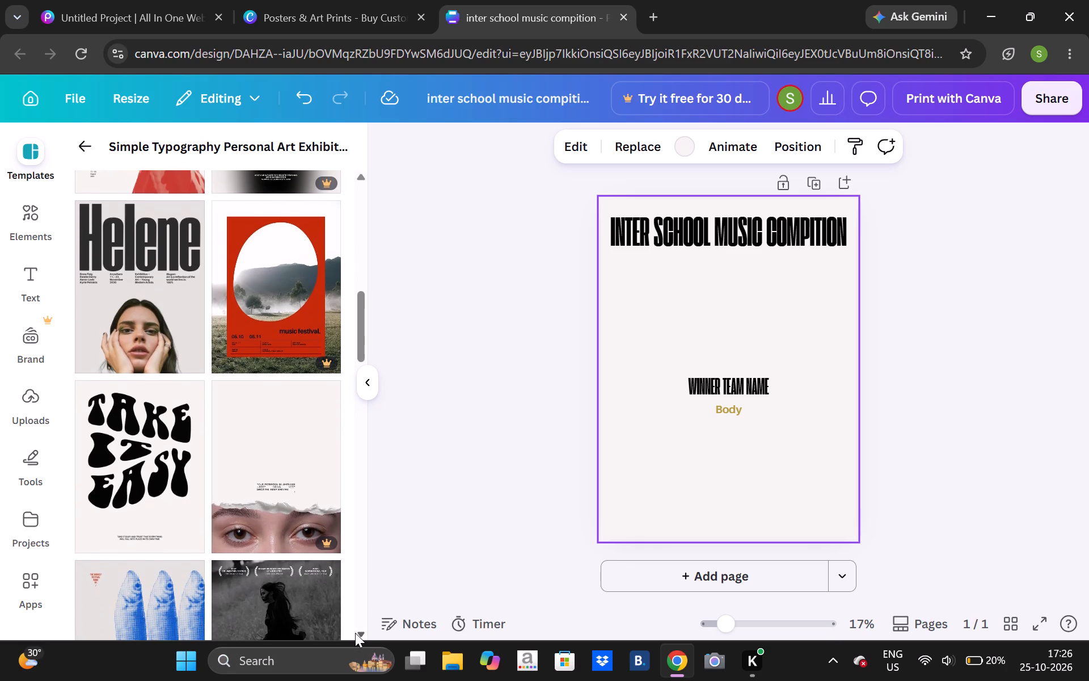
pyautogui.tripleClick(355, 633)
pyautogui.tripleClick(355, 633)
pyautogui.tripleClick(355, 633)
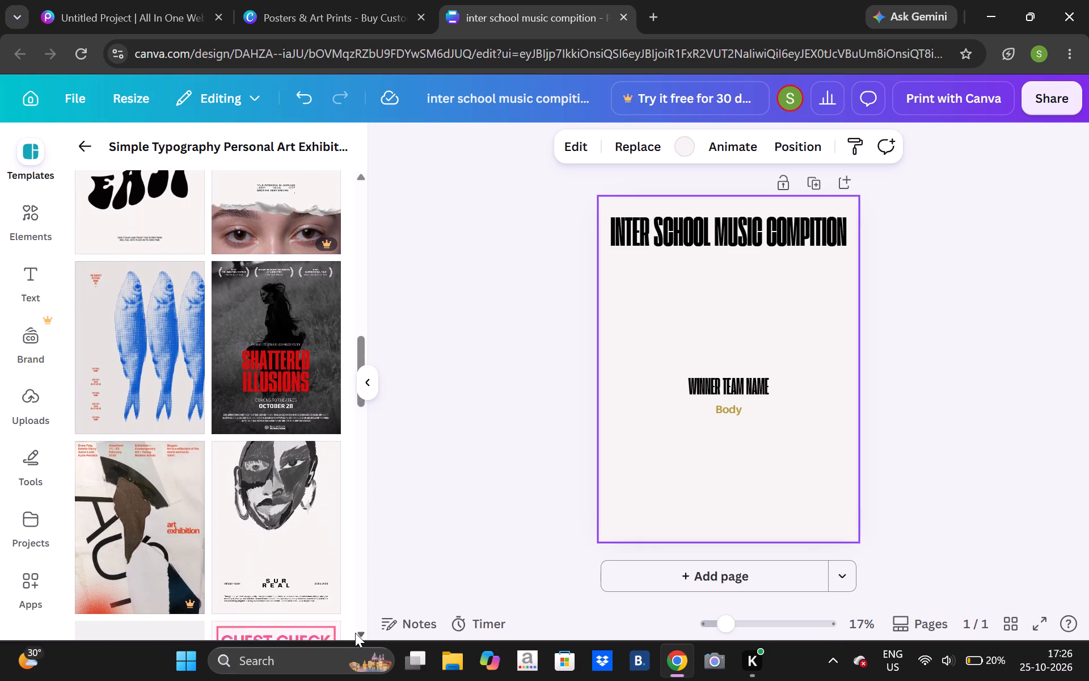
pyautogui.tripleClick(355, 633)
pyautogui.tripleClick(355, 633)
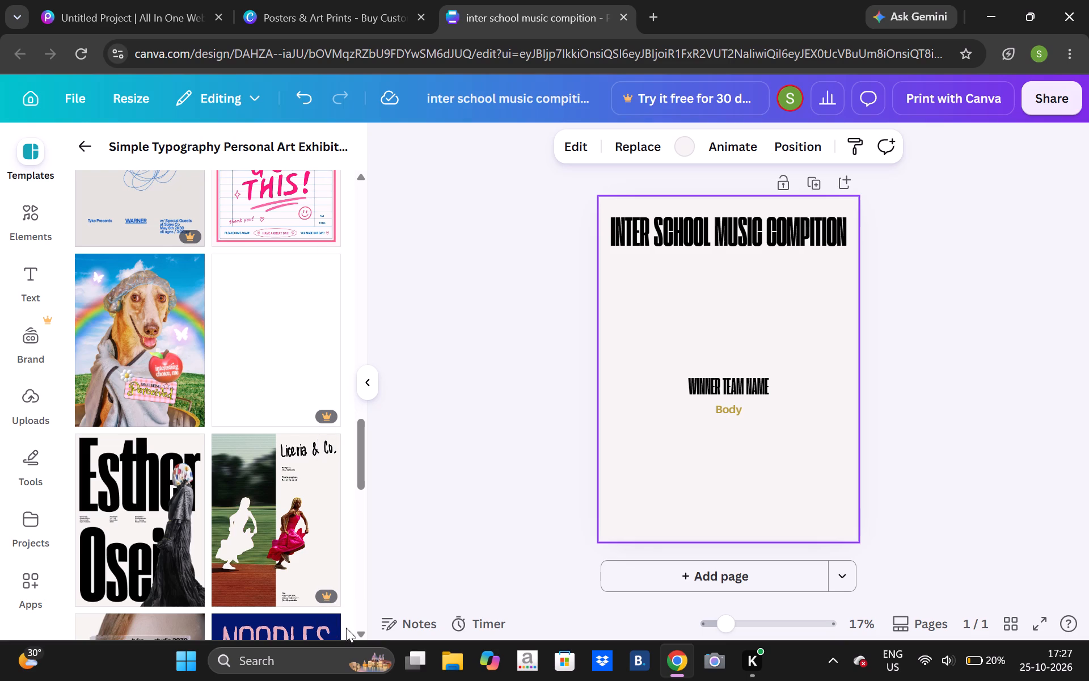
pyautogui.tripleClick(364, 635)
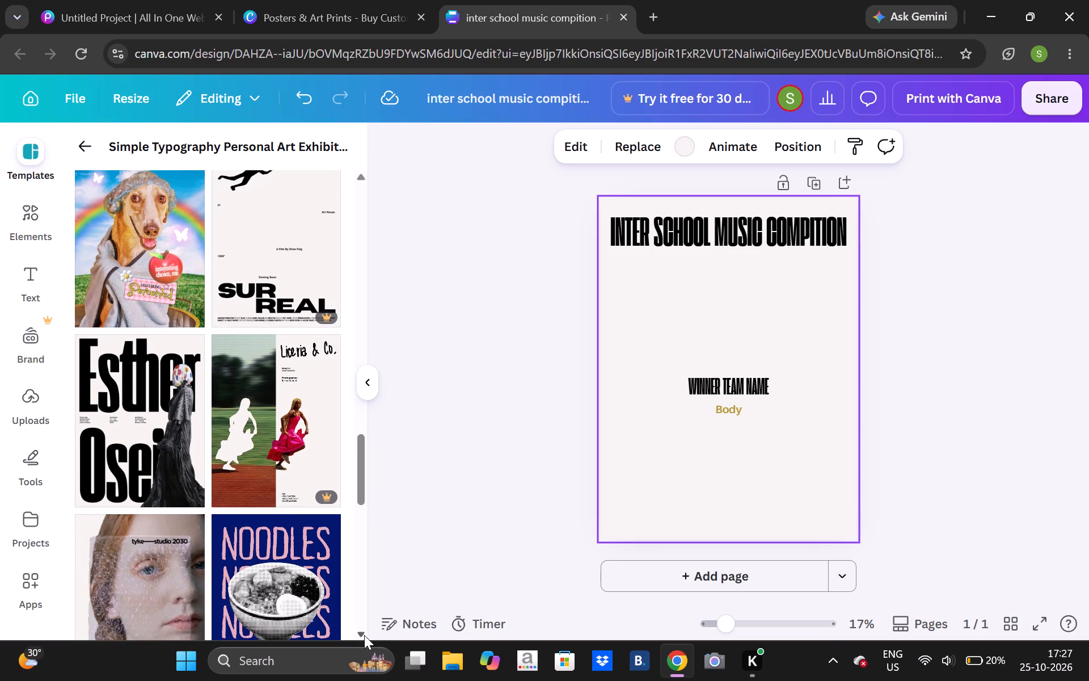
pyautogui.doubleClick(364, 635)
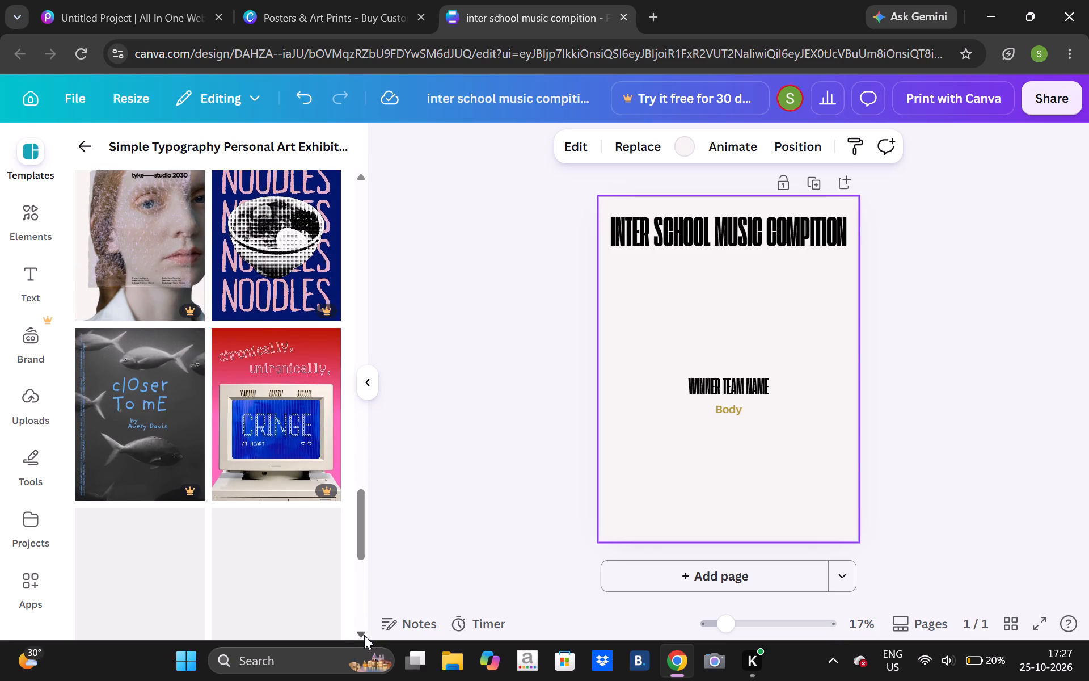
pyautogui.click(364, 635)
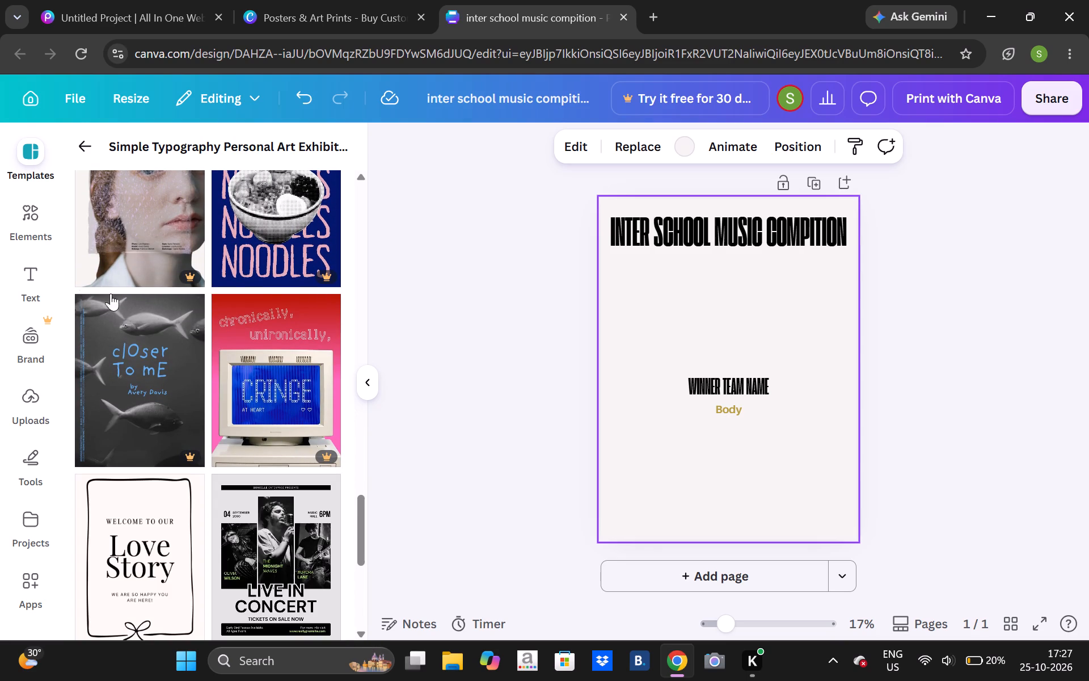
pyautogui.tripleClick(357, 628)
pyautogui.tripleClick(357, 628)
pyautogui.tripleClick(357, 628)
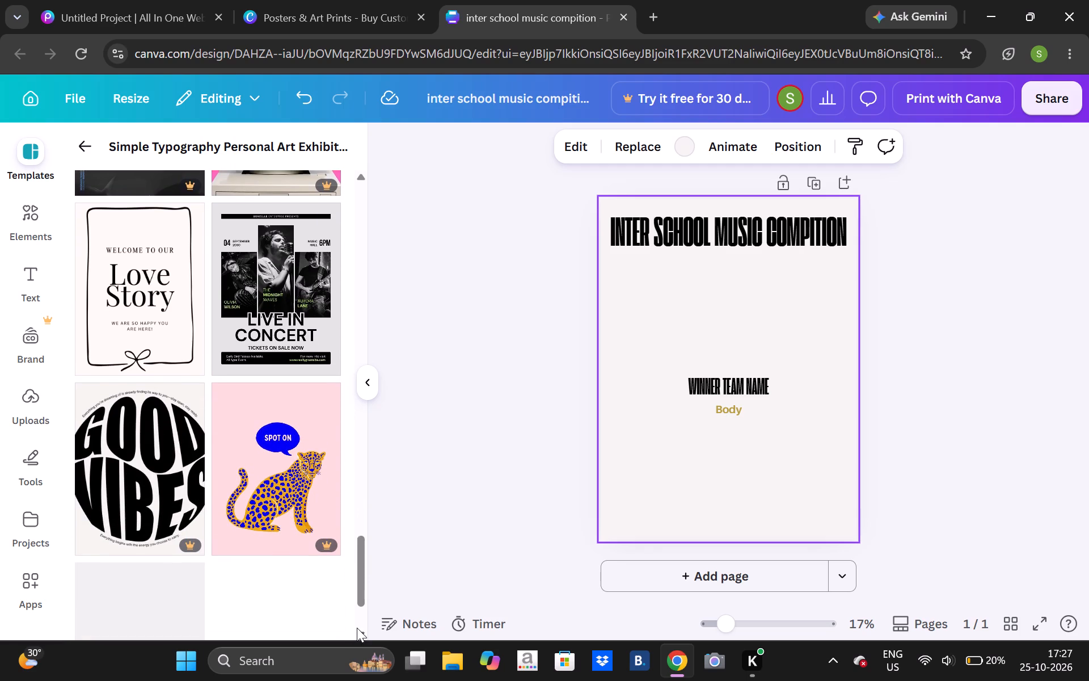
pyautogui.tripleClick(357, 628)
pyautogui.click(357, 628)
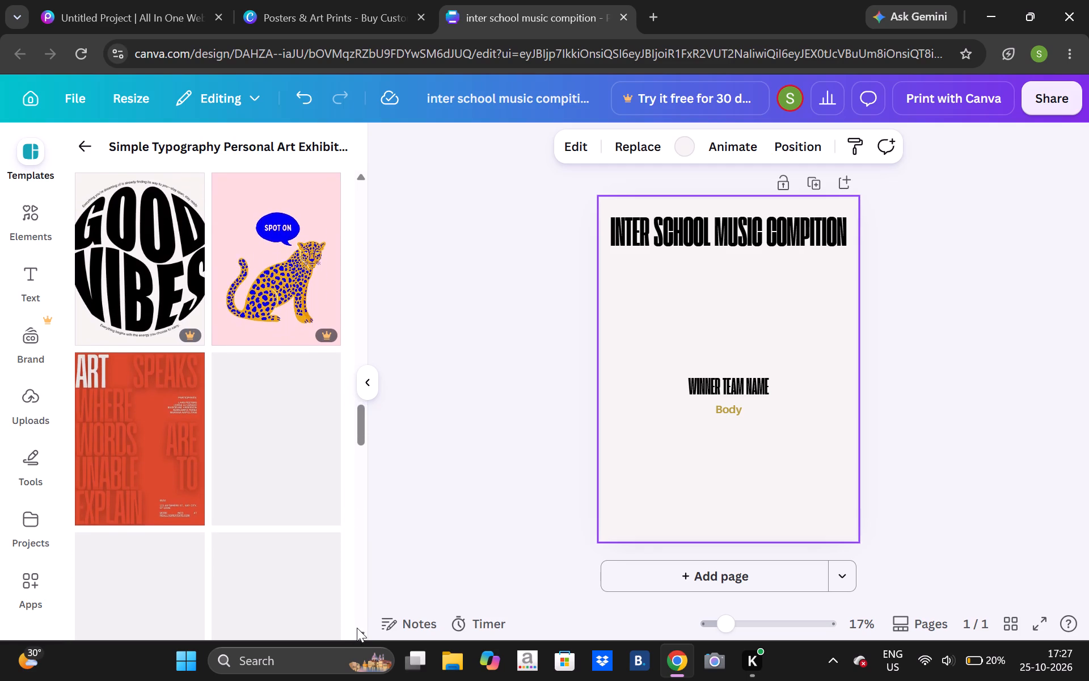
pyautogui.click(166, 475)
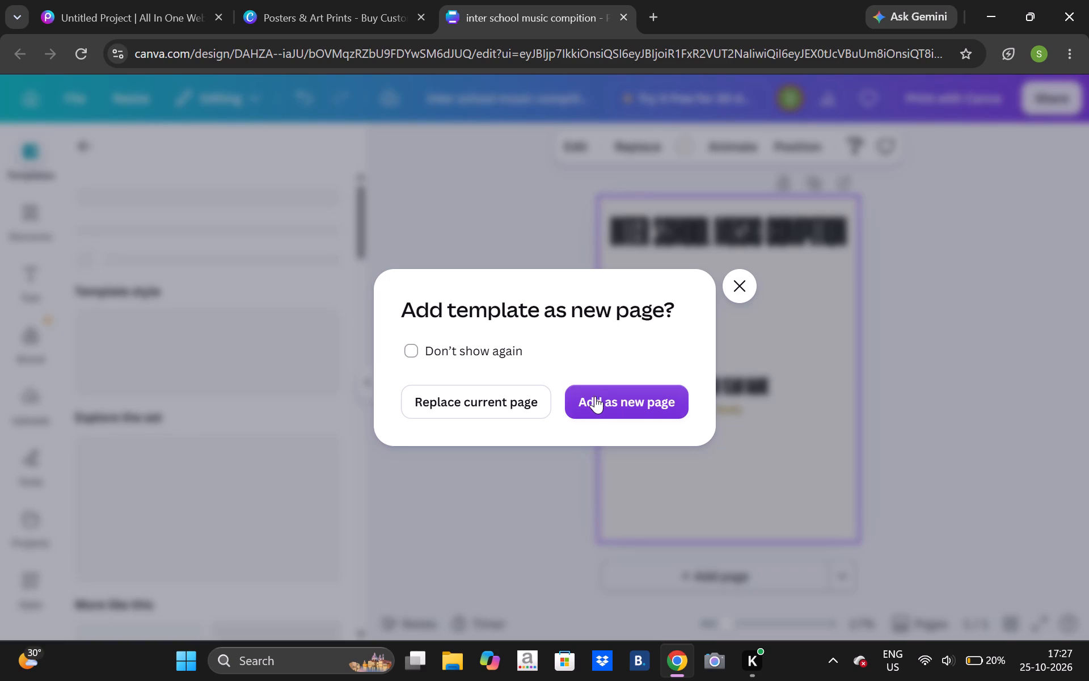
pyautogui.click(590, 400)
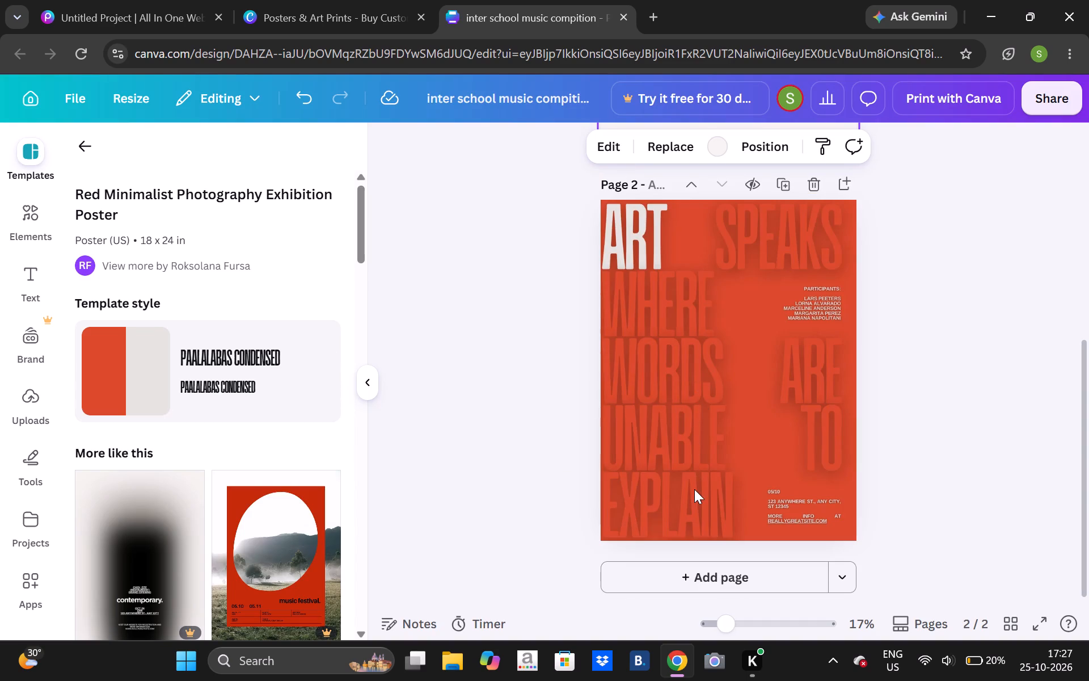
# Replace the word "ART" in page 2's large headline with "music".
pyautogui.click(684, 307)
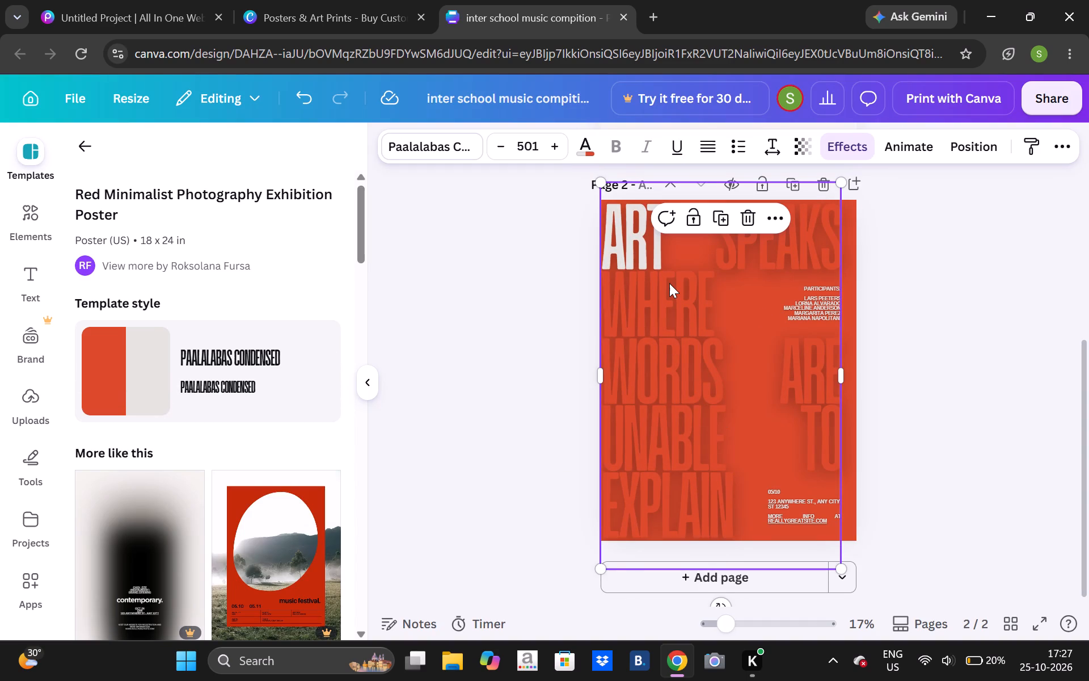
pyautogui.click(669, 283)
pyautogui.click(633, 228)
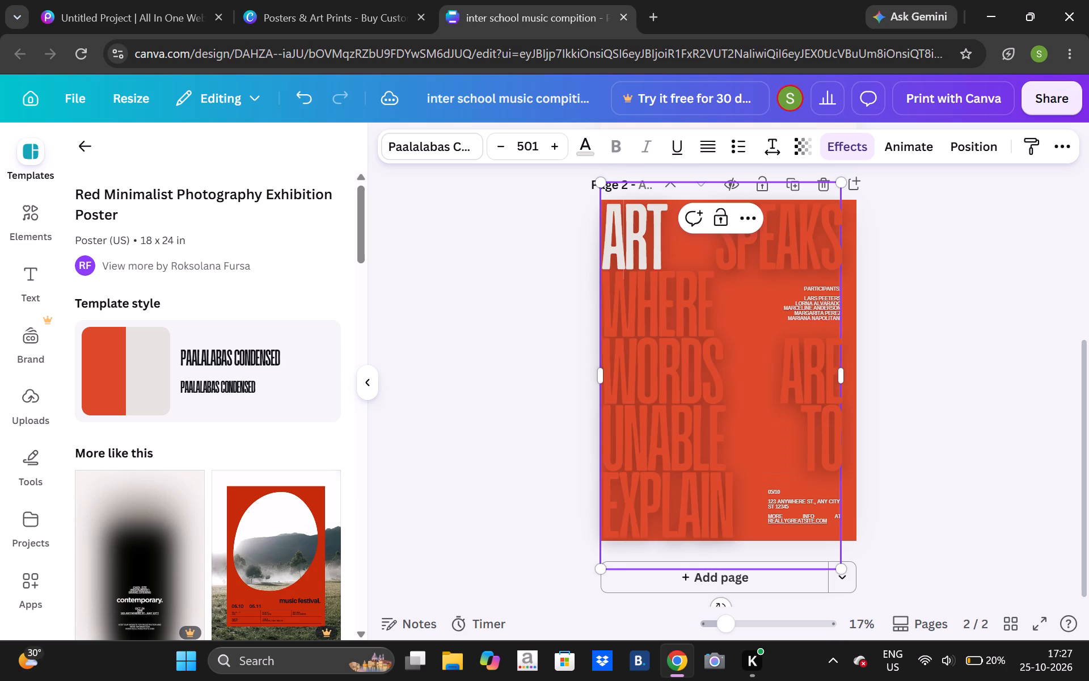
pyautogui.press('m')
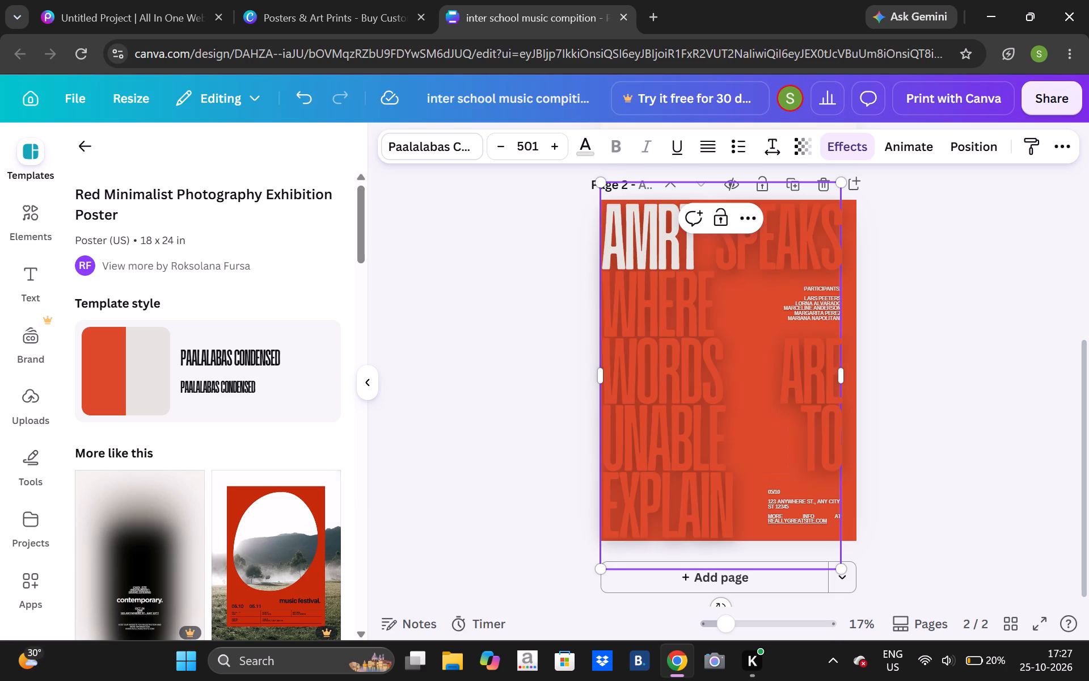
pyautogui.press('BackSpace')
pyautogui.press('BackSpace')
pyautogui.press('BackSpace')
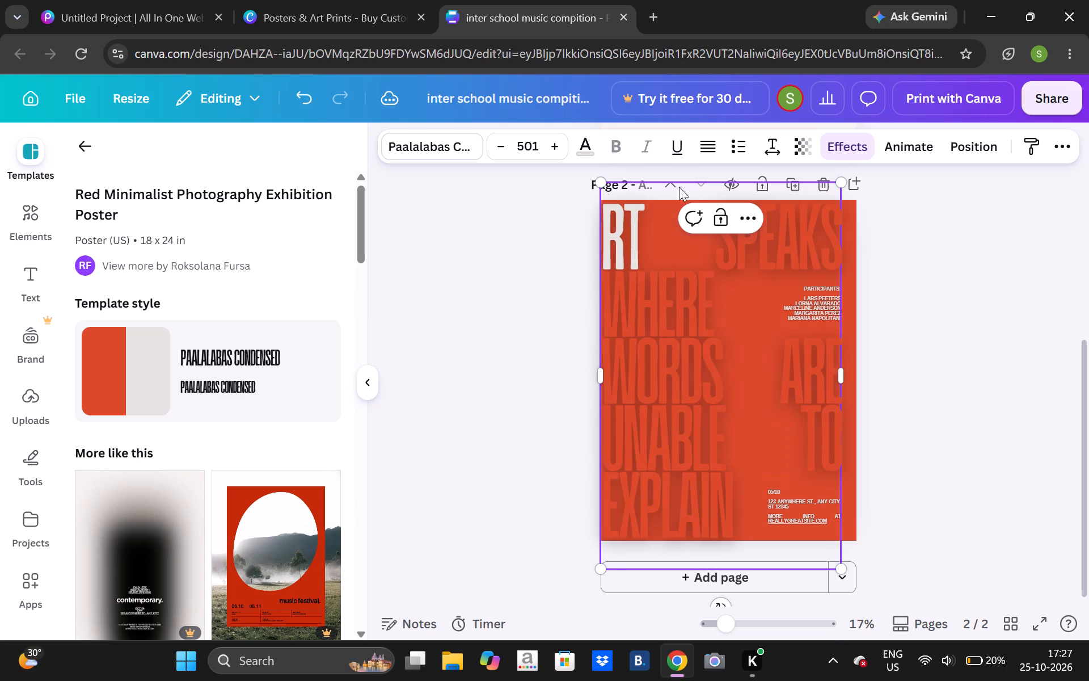
pyautogui.click(657, 234)
pyautogui.press('BackSpace')
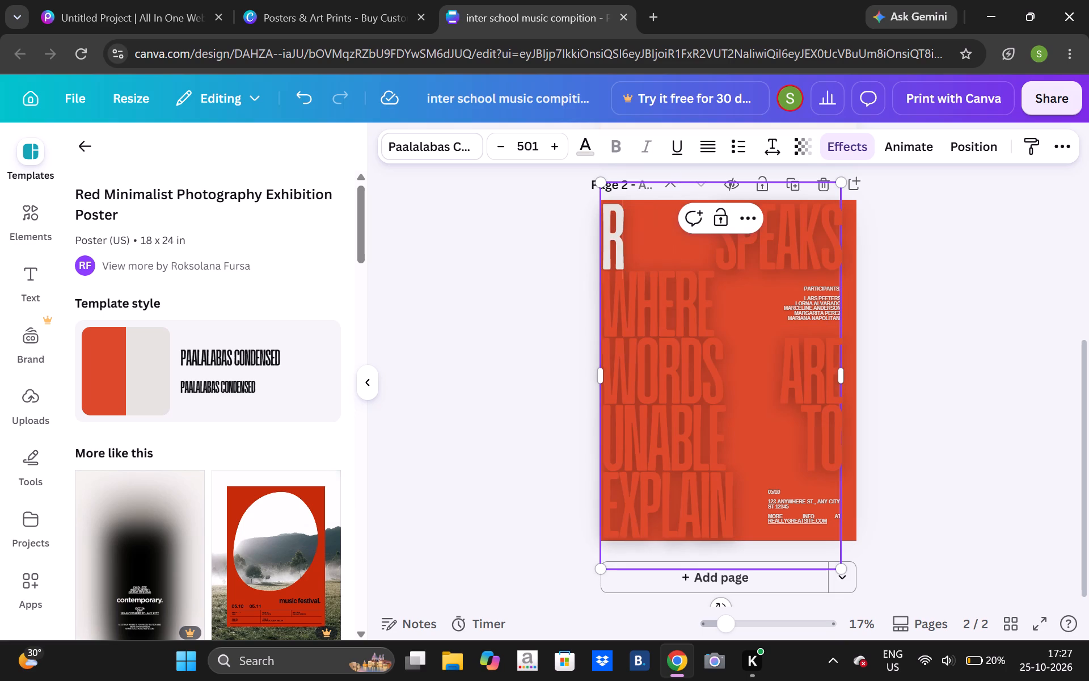
pyautogui.press('BackSpace')
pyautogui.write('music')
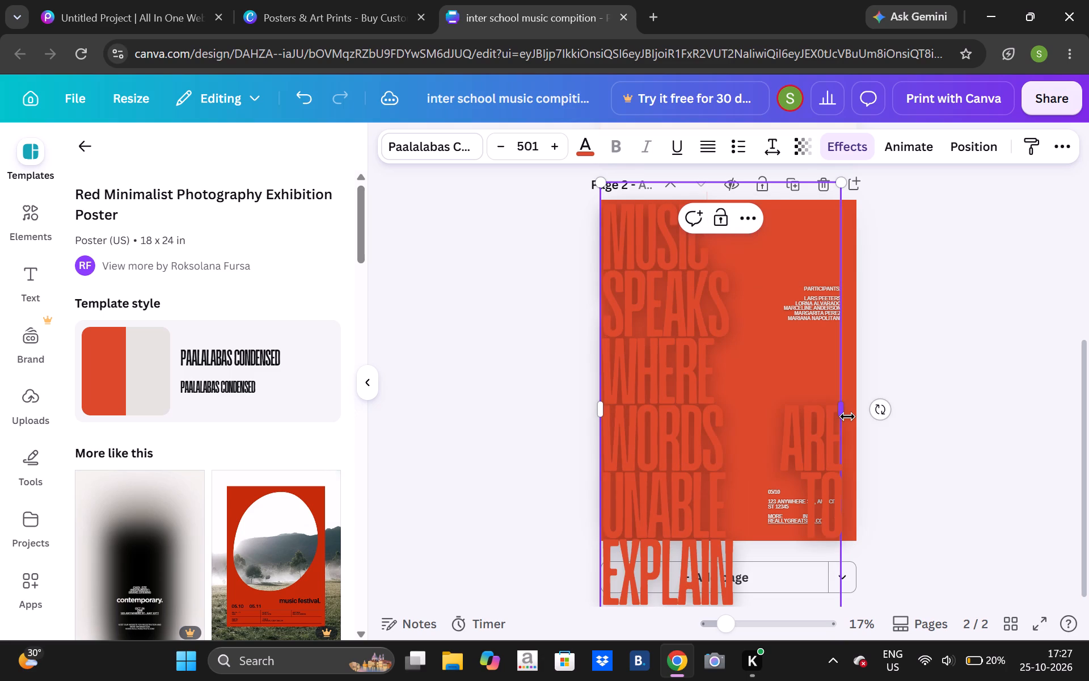
pyautogui.moveTo(847, 417); pyautogui.dragTo(871, 421, button='right')
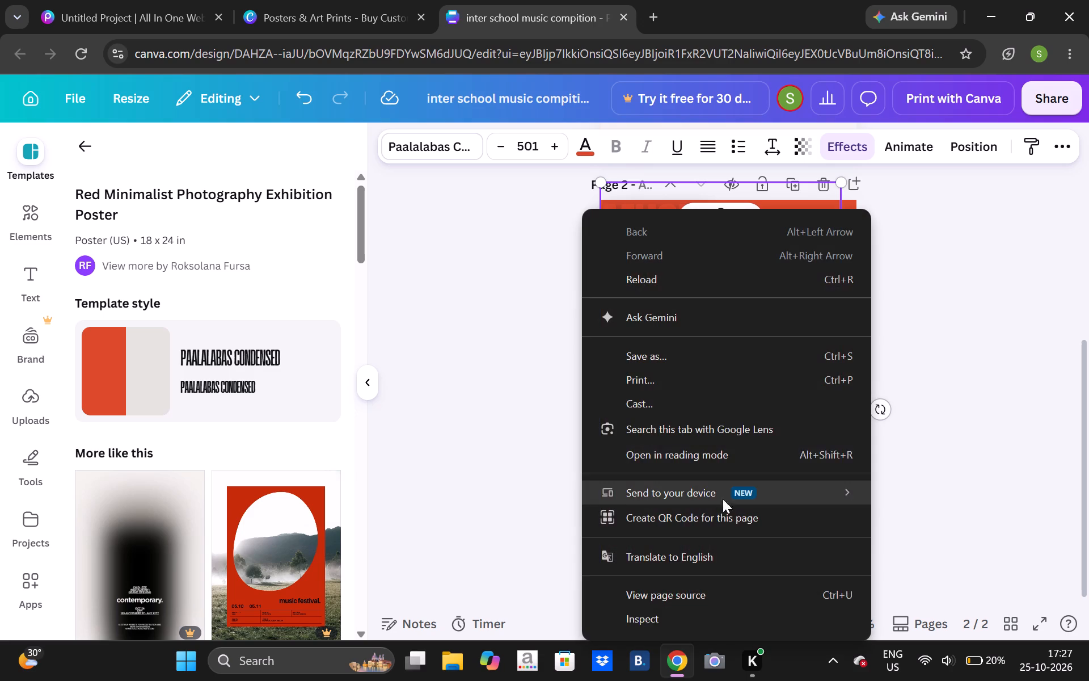
pyautogui.click(538, 402)
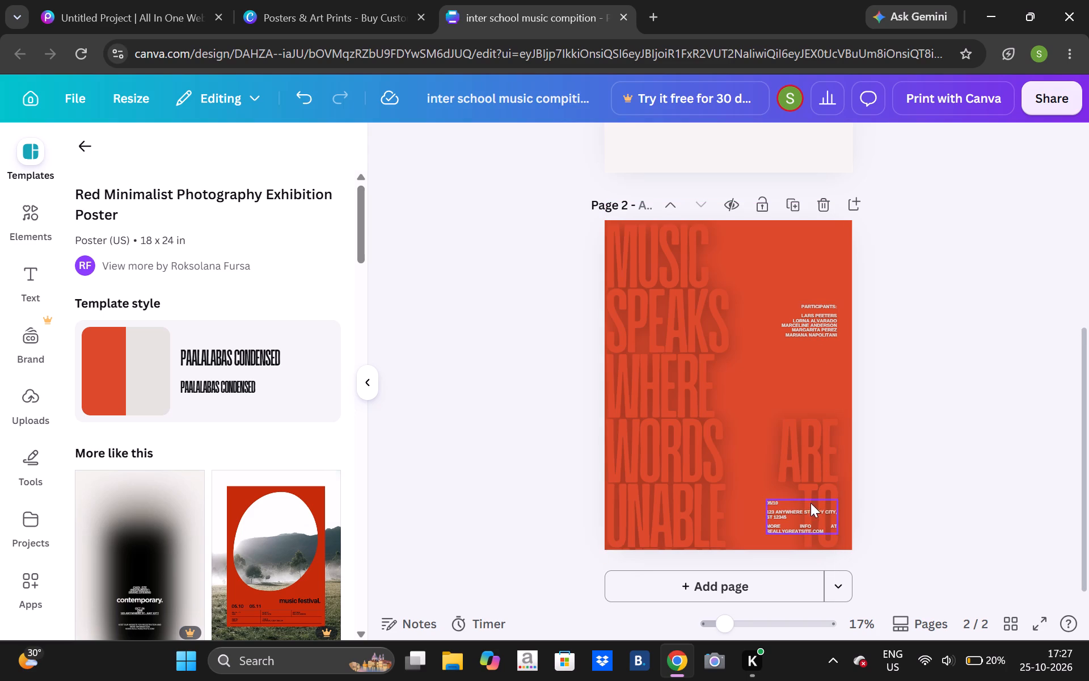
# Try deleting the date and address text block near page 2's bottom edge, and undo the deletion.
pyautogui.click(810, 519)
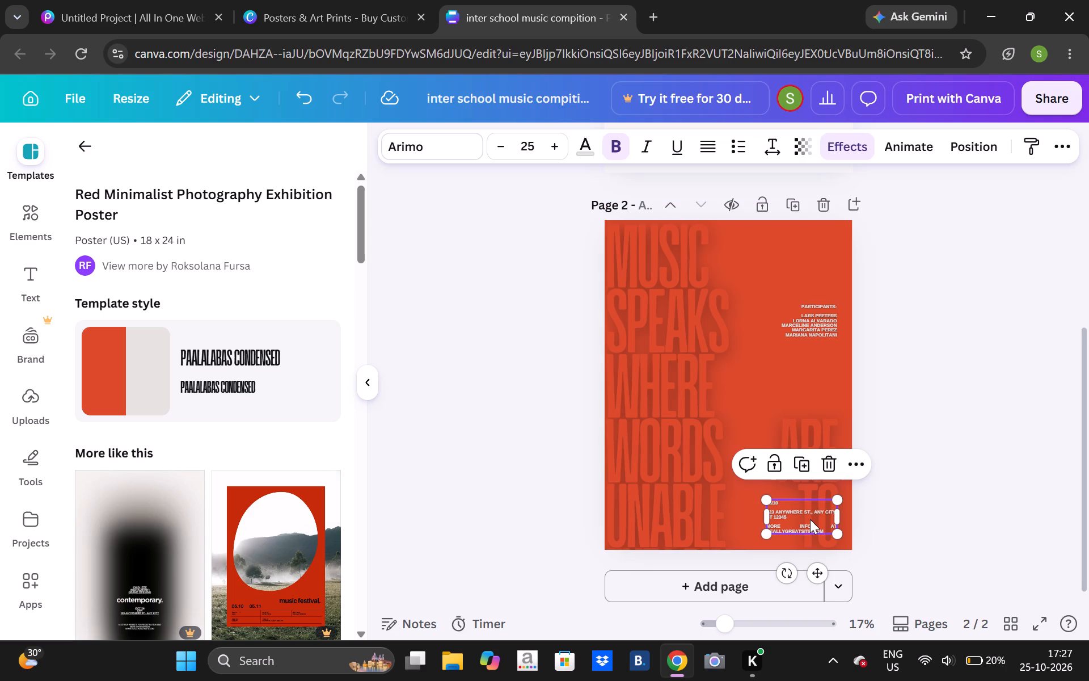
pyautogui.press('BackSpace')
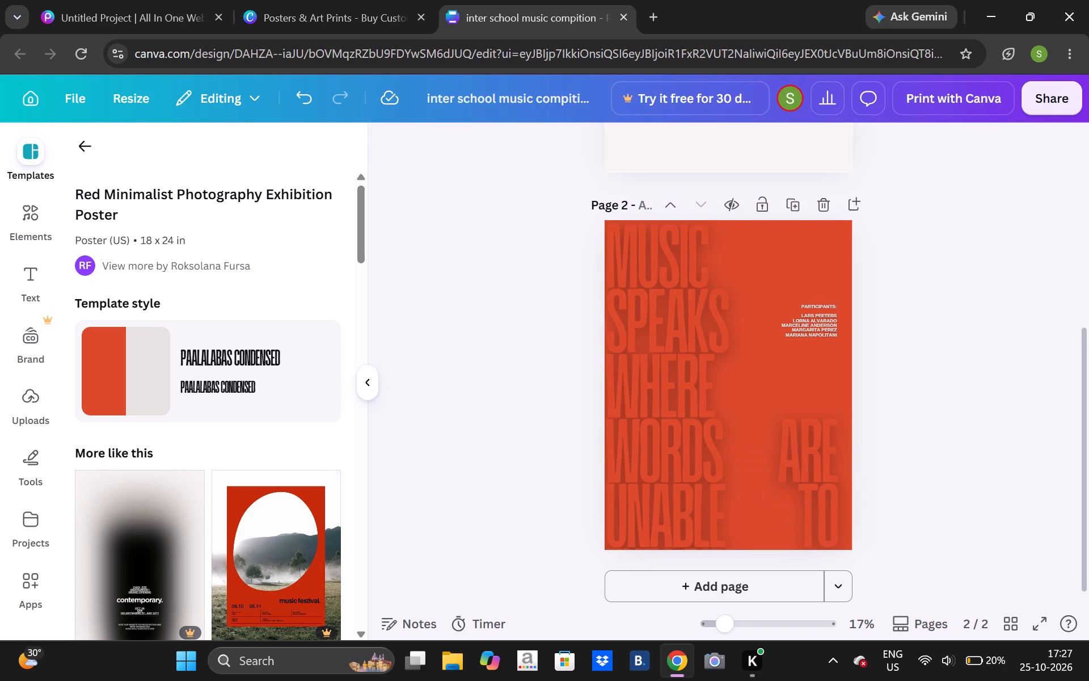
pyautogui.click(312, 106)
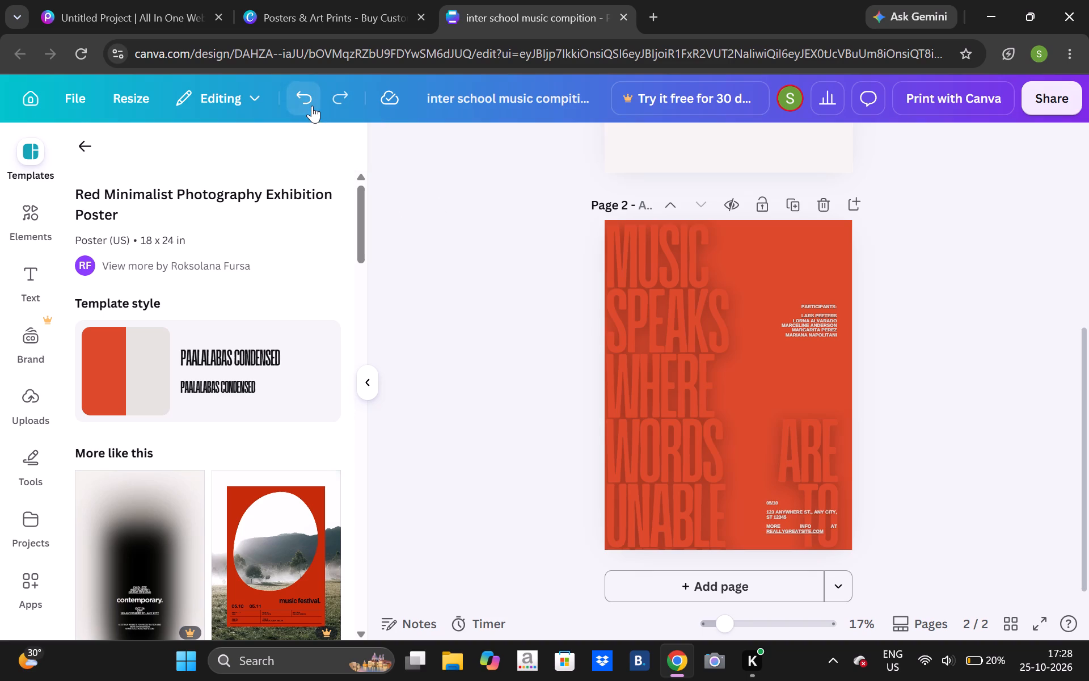
# Replace page 2's date and address text with "Alall student are neccesary to partivciopate the comtion".
pyautogui.click(781, 515)
pyautogui.click(781, 515)
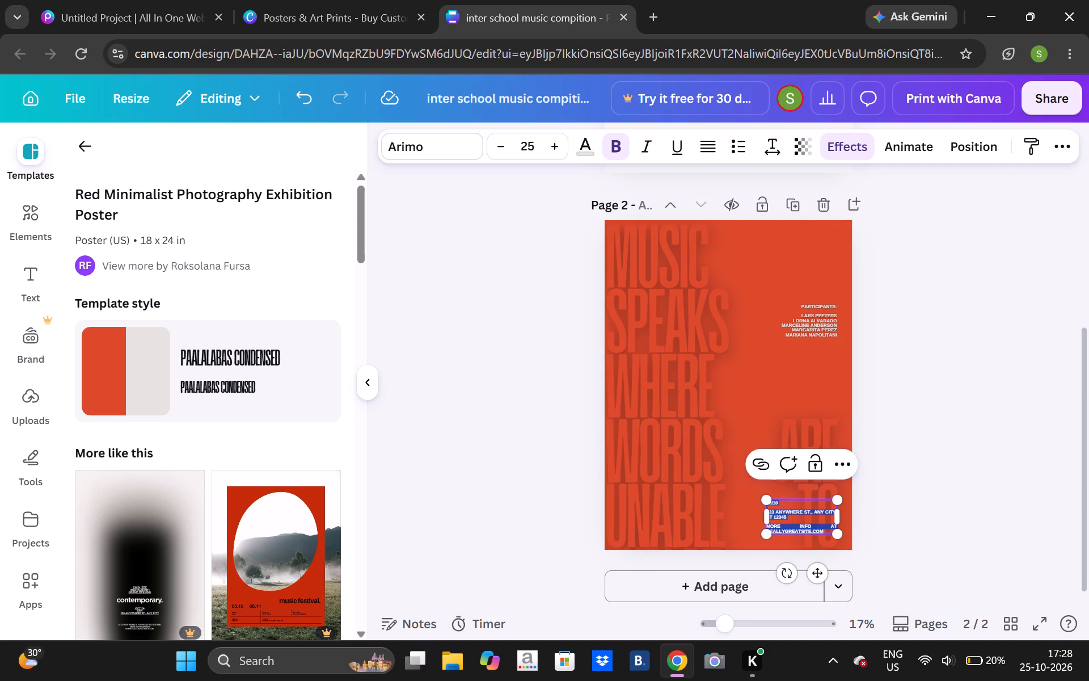
pyautogui.press('BackSpace')
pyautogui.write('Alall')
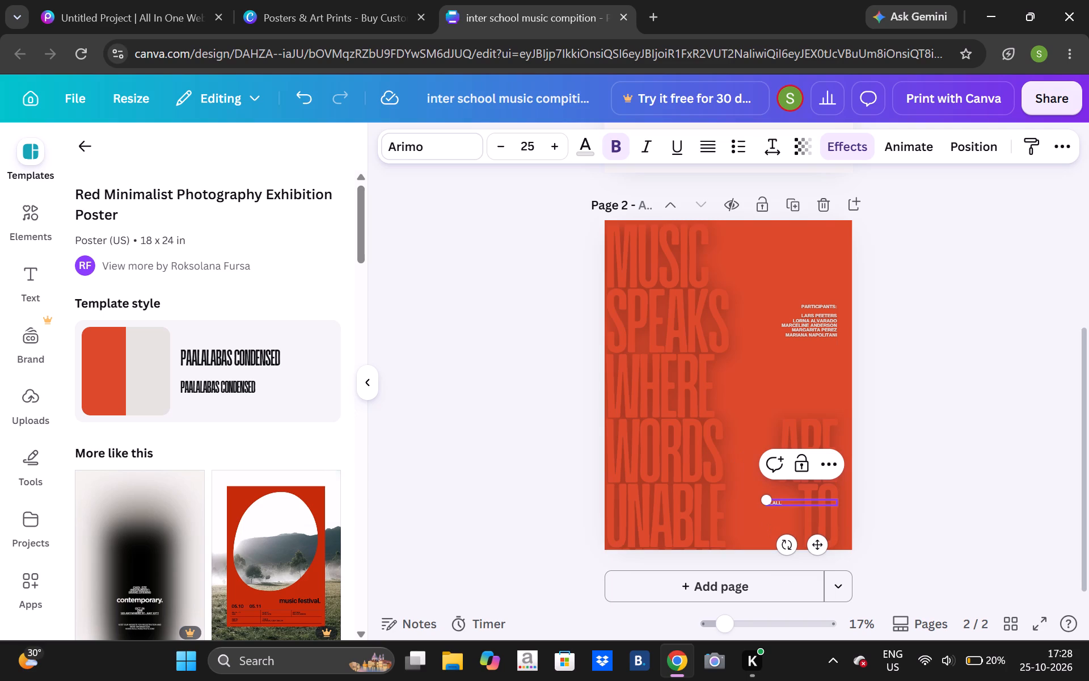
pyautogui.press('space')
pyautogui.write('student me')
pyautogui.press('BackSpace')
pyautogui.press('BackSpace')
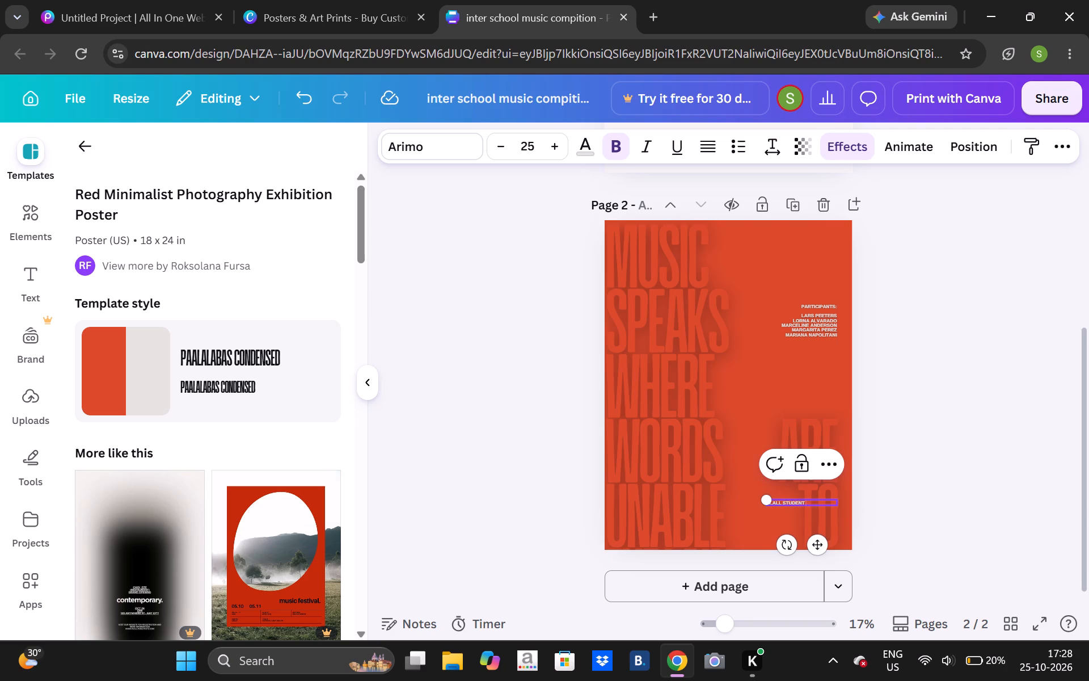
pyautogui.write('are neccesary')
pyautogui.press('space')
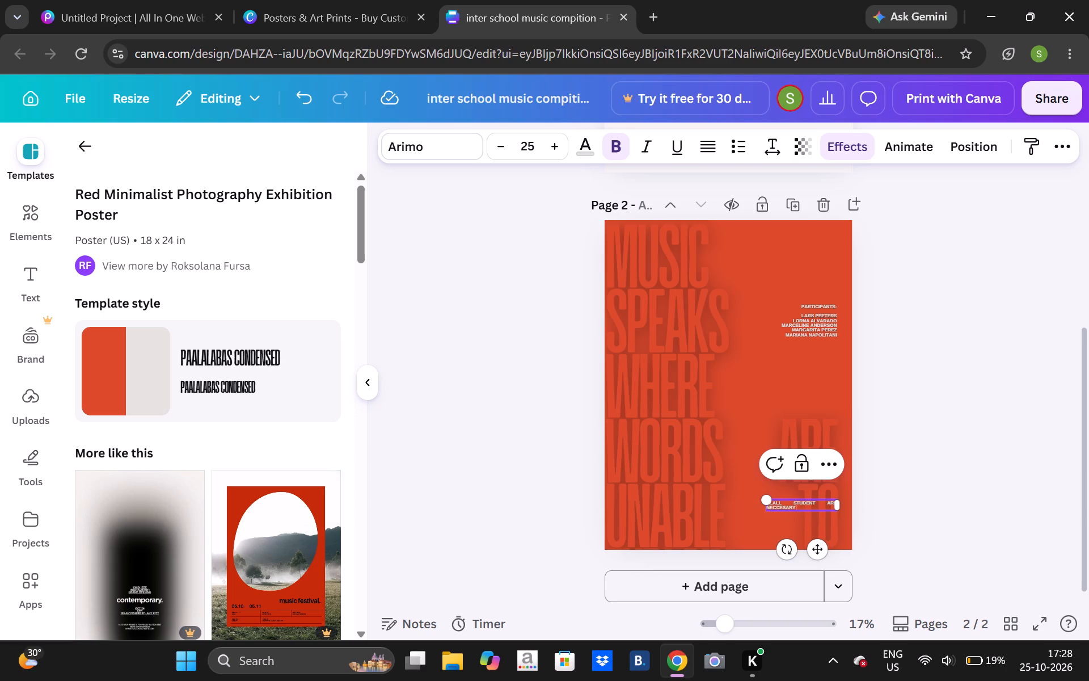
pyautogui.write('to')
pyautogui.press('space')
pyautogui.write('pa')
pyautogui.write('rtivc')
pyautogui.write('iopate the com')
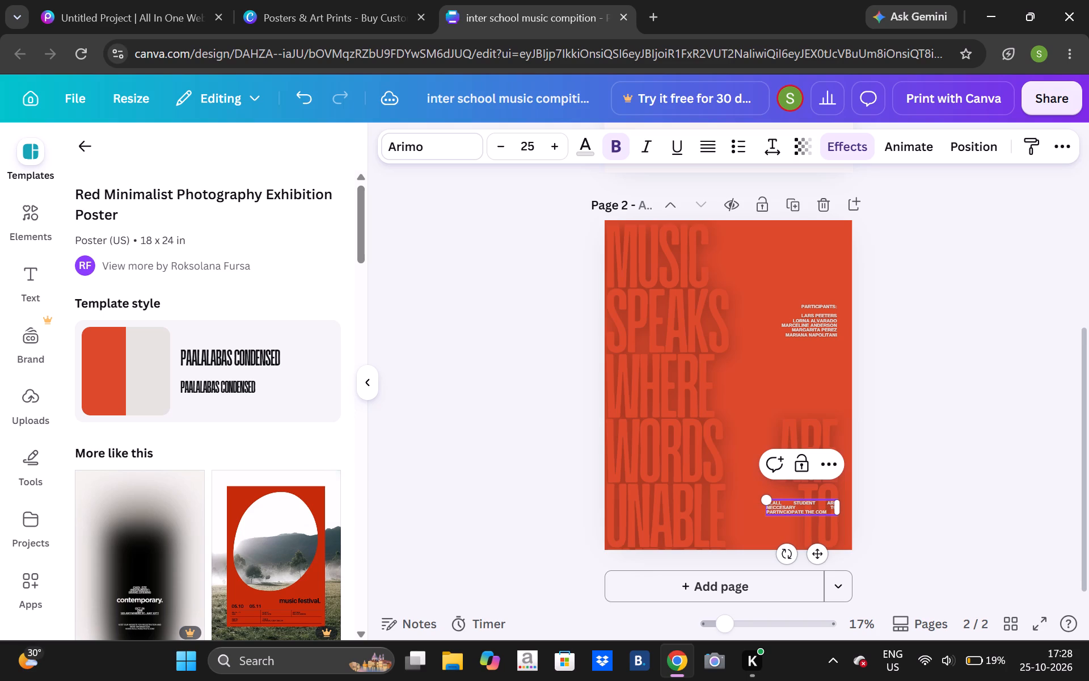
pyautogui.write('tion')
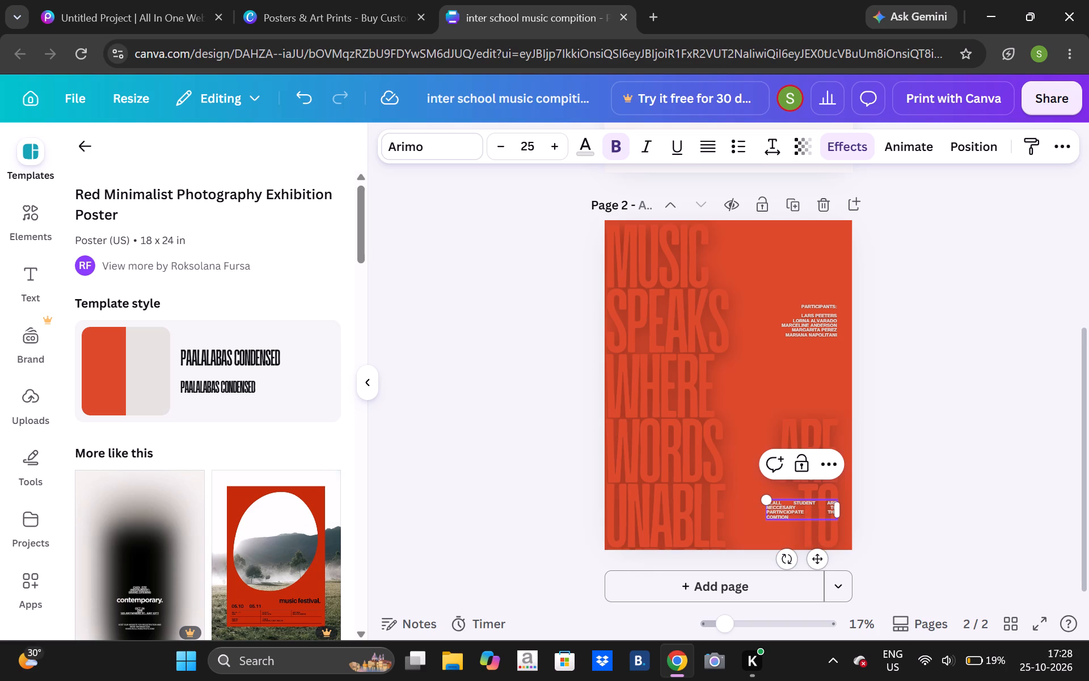
# Widen the student notice's text box to the page's edge so the text fits on two lines.
pyautogui.moveTo(841, 515); pyautogui.dragTo(851, 519)
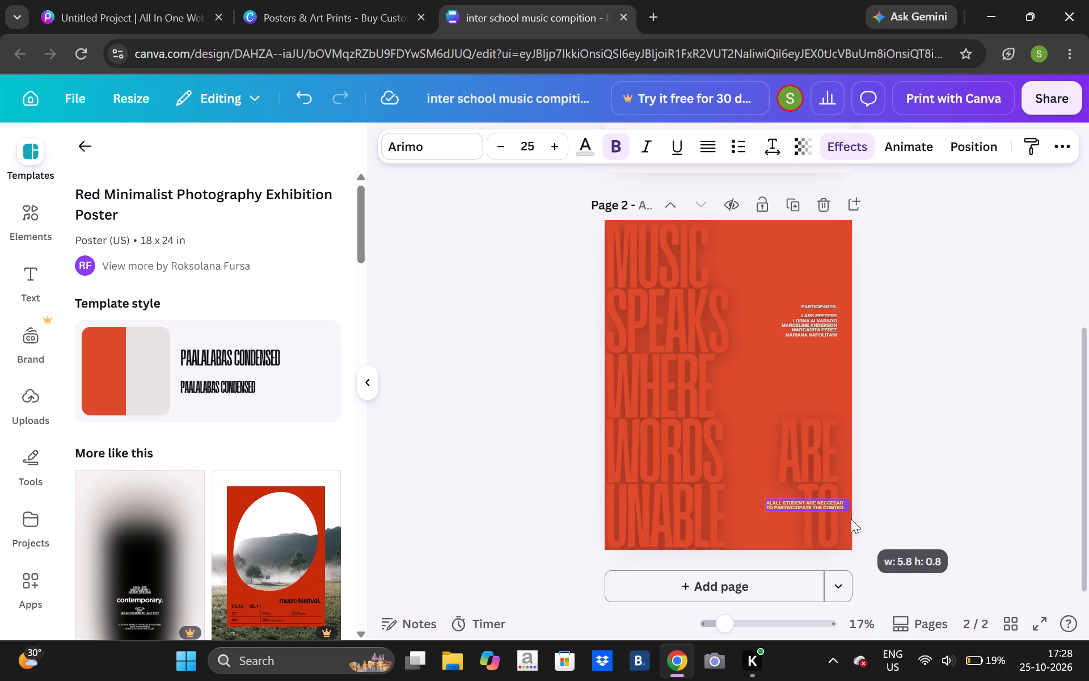
pyautogui.moveTo(851, 519); pyautogui.dragTo(855, 548)
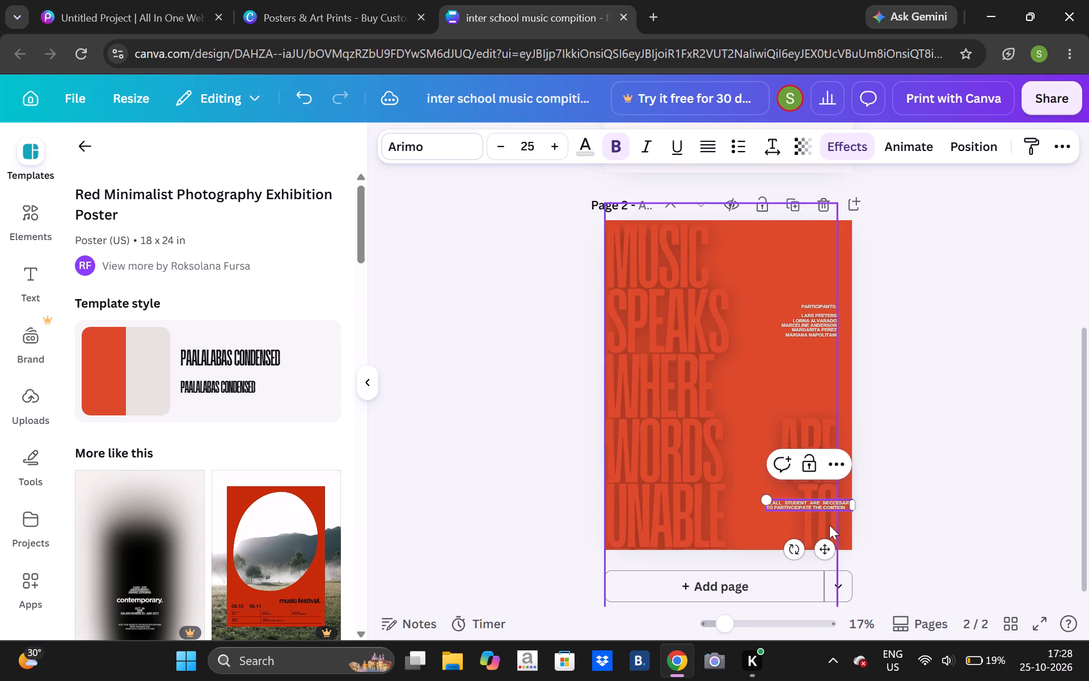
# Nudge page 2's student notice slightly down and enlarge its text to about size 36.
pyautogui.moveTo(812, 512); pyautogui.dragTo(811, 522)
pyautogui.click(811, 522)
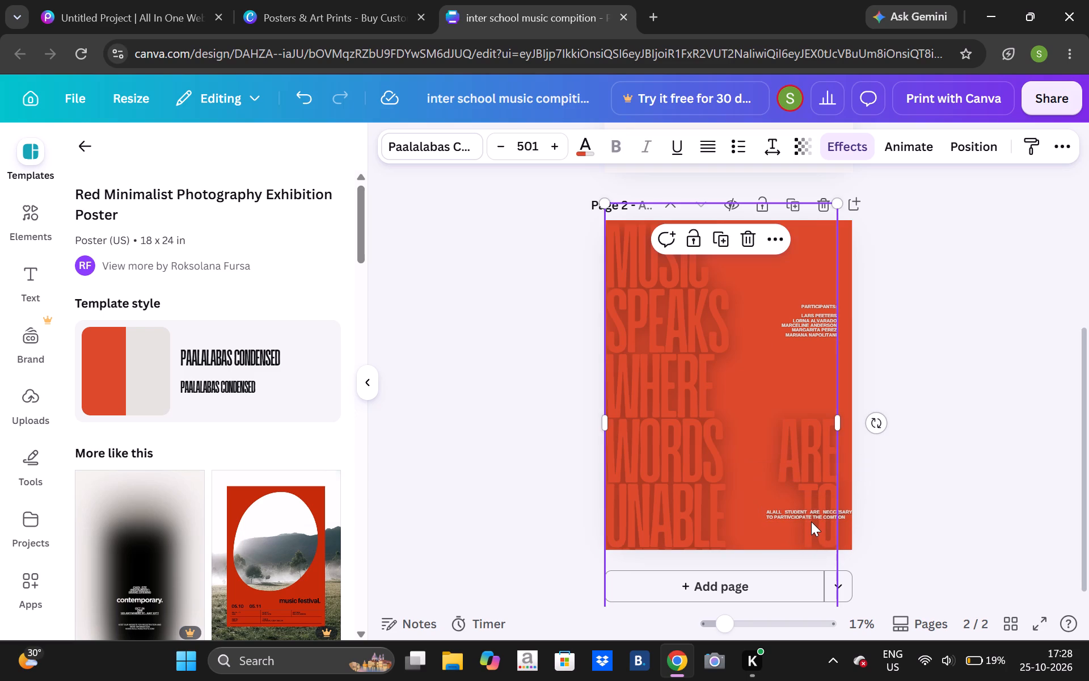
pyautogui.doubleClick(783, 508)
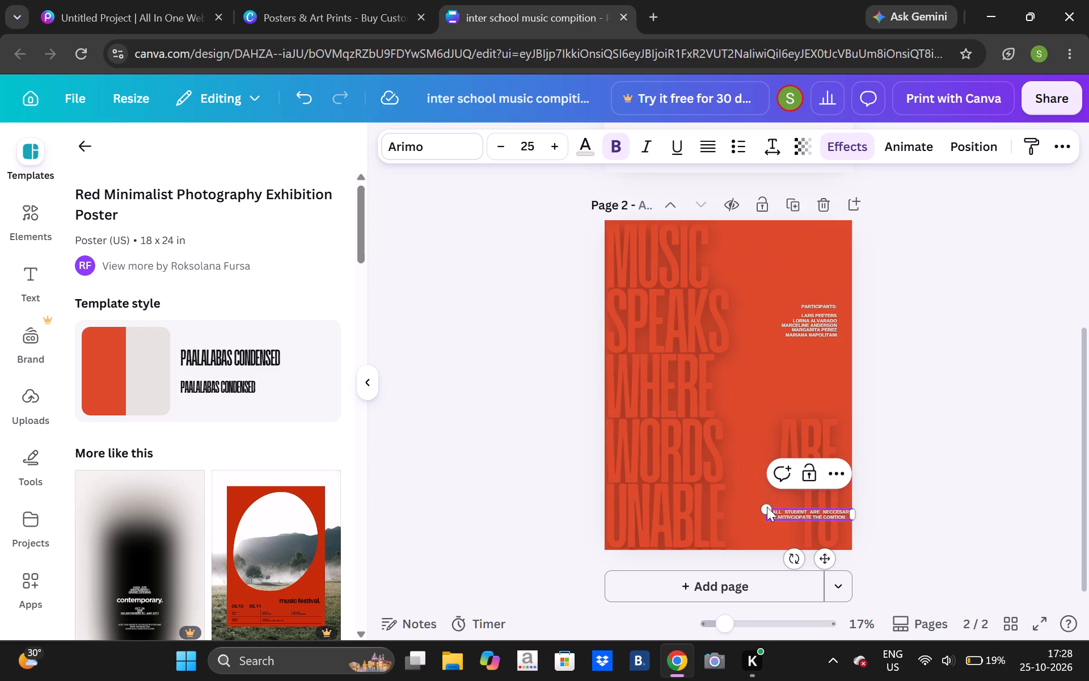
pyautogui.moveTo(766, 507); pyautogui.dragTo(724, 469)
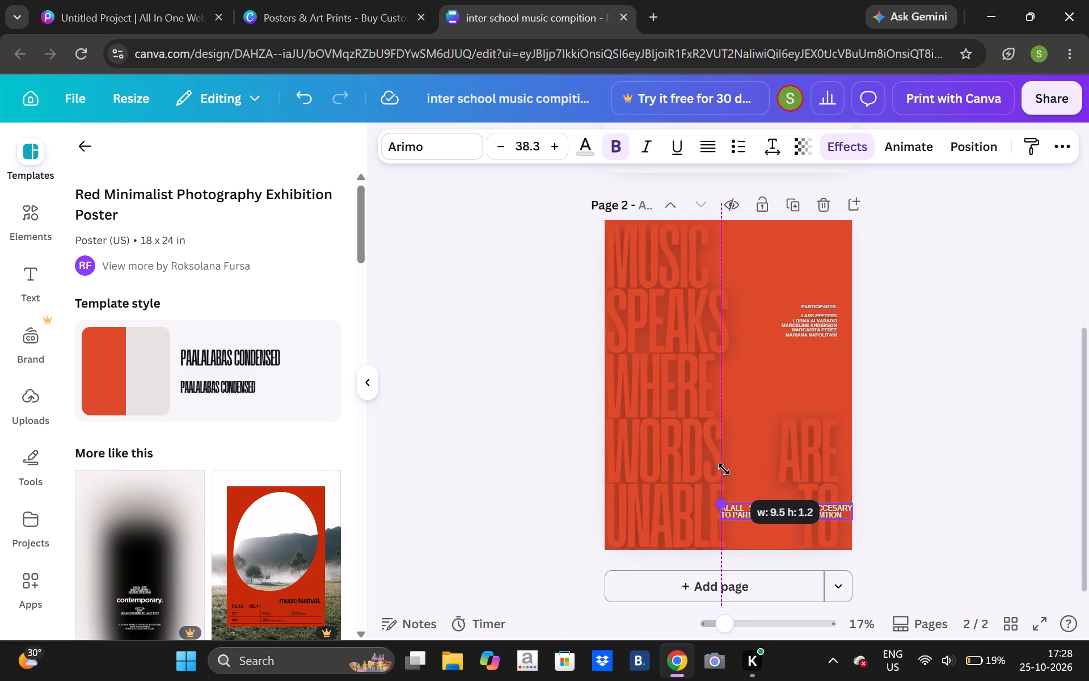
pyautogui.moveTo(724, 469); pyautogui.dragTo(730, 477)
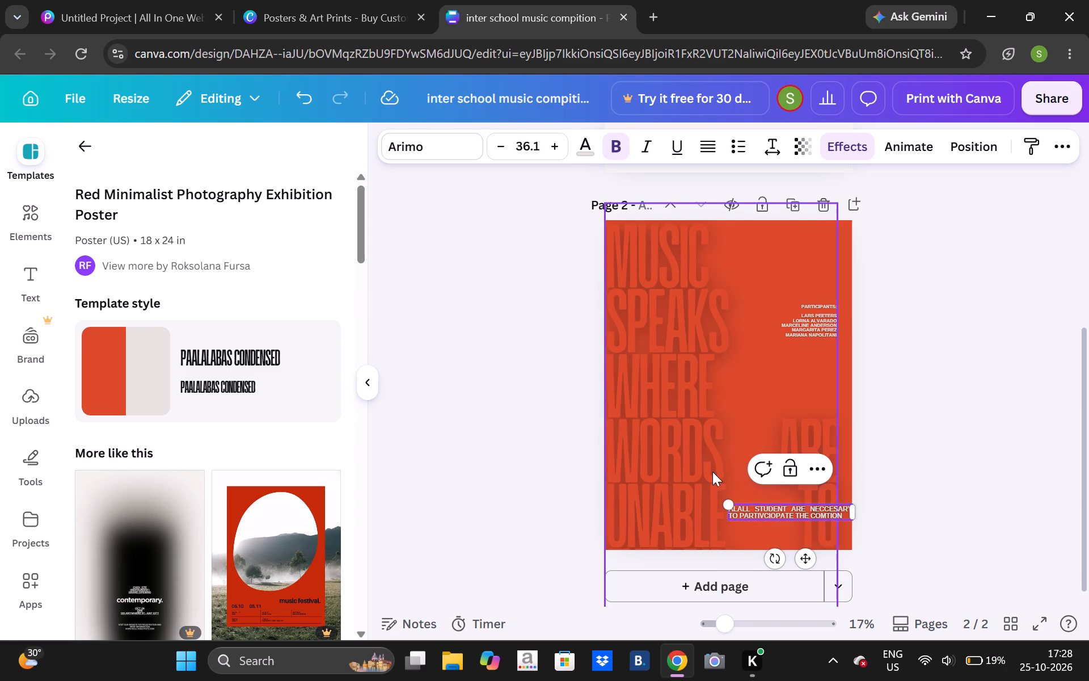
# Move the student notice up into the gap between the participants list and the headline word "ARE".
pyautogui.moveTo(759, 505); pyautogui.dragTo(751, 484, button='right')
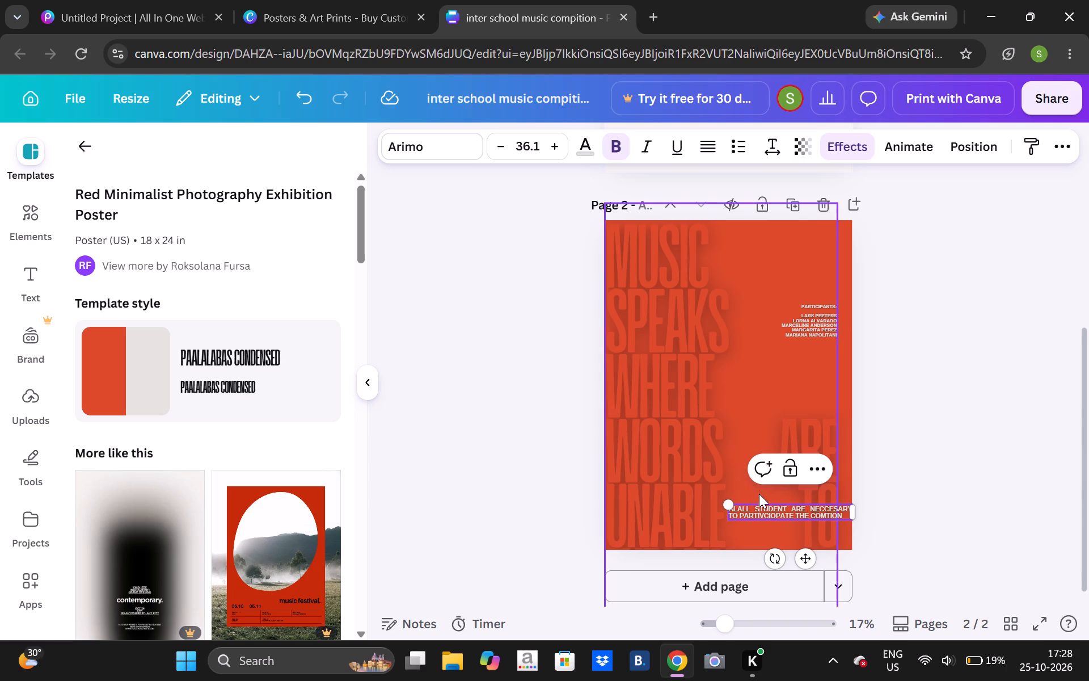
pyautogui.click(761, 505)
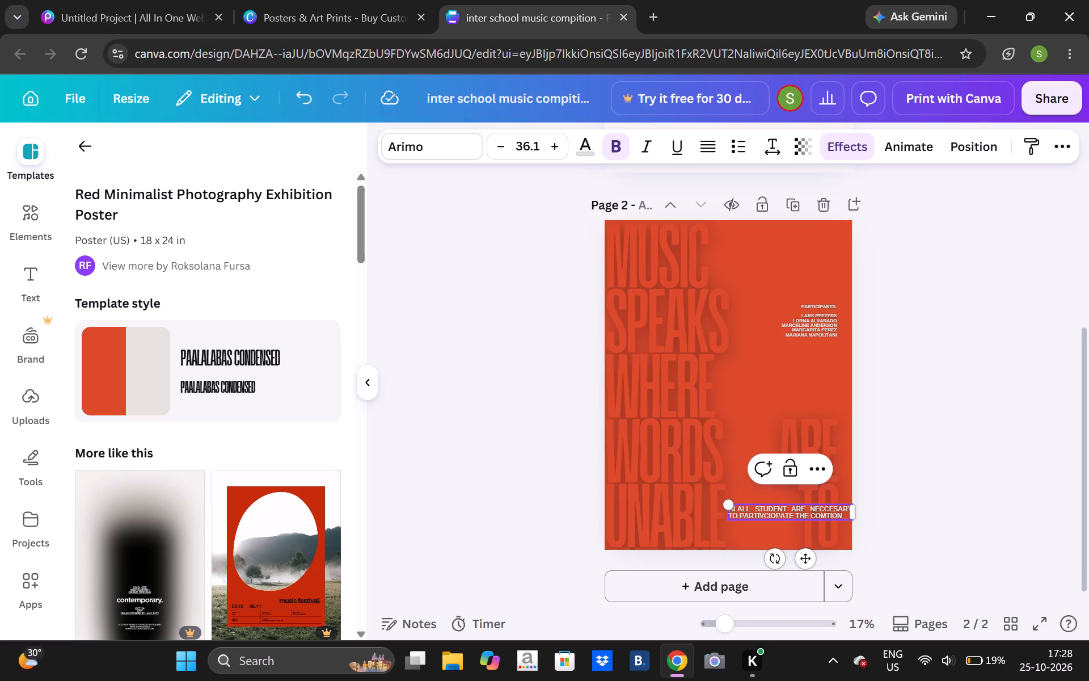
pyautogui.click(779, 516)
pyautogui.moveTo(779, 504); pyautogui.dragTo(771, 447)
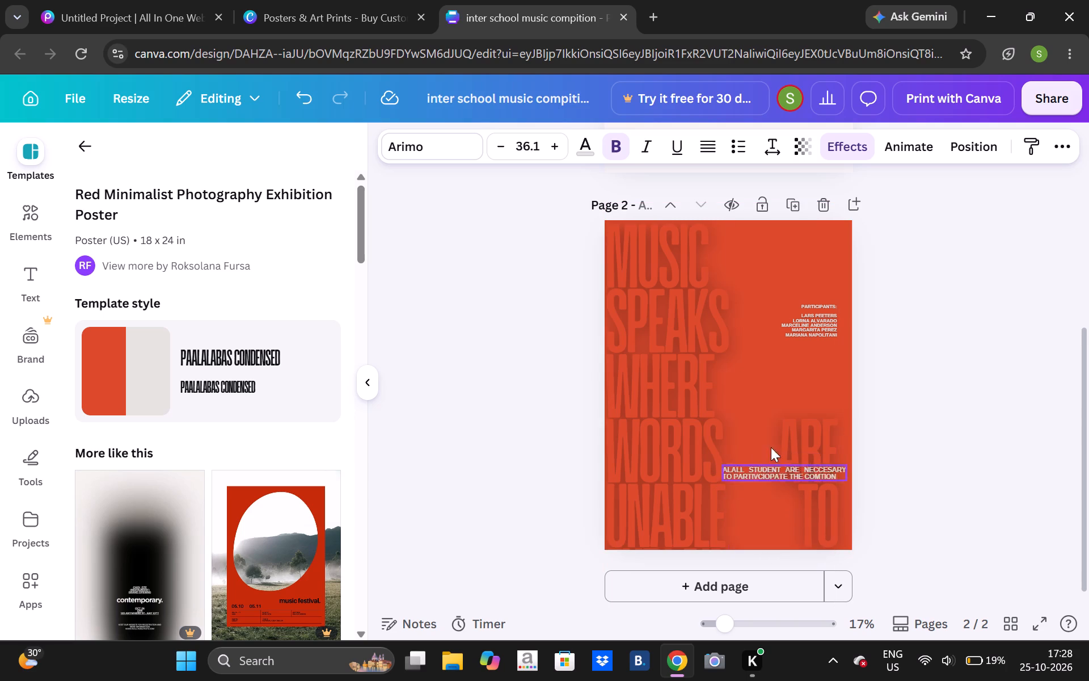
pyautogui.moveTo(771, 447); pyautogui.dragTo(776, 391)
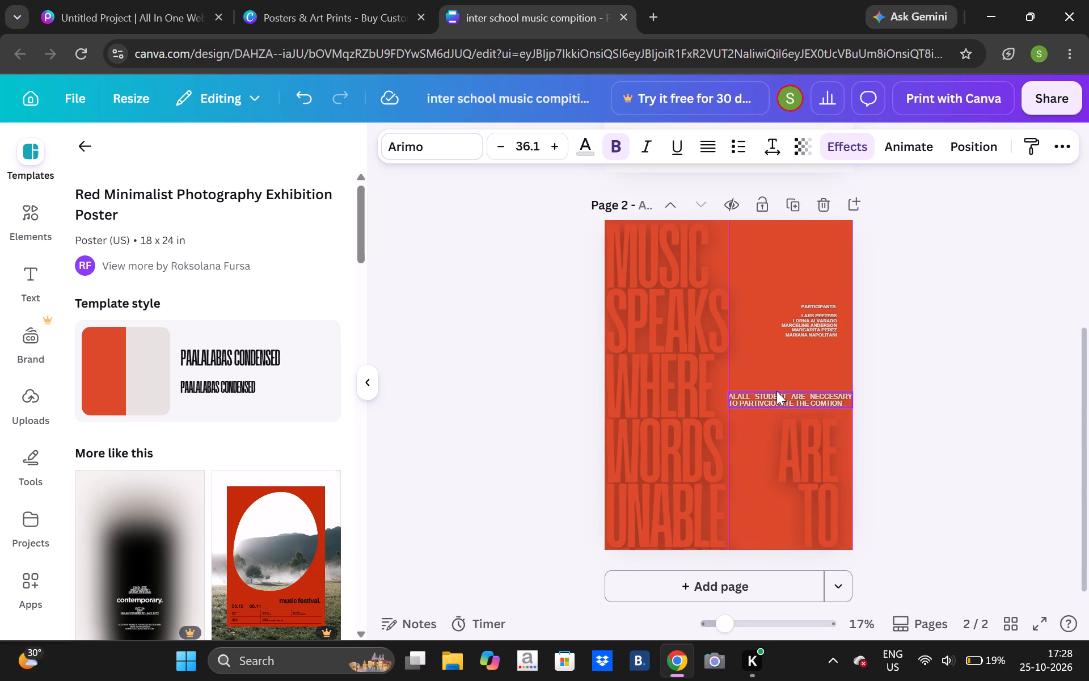
pyautogui.moveTo(776, 391); pyautogui.dragTo(776, 390)
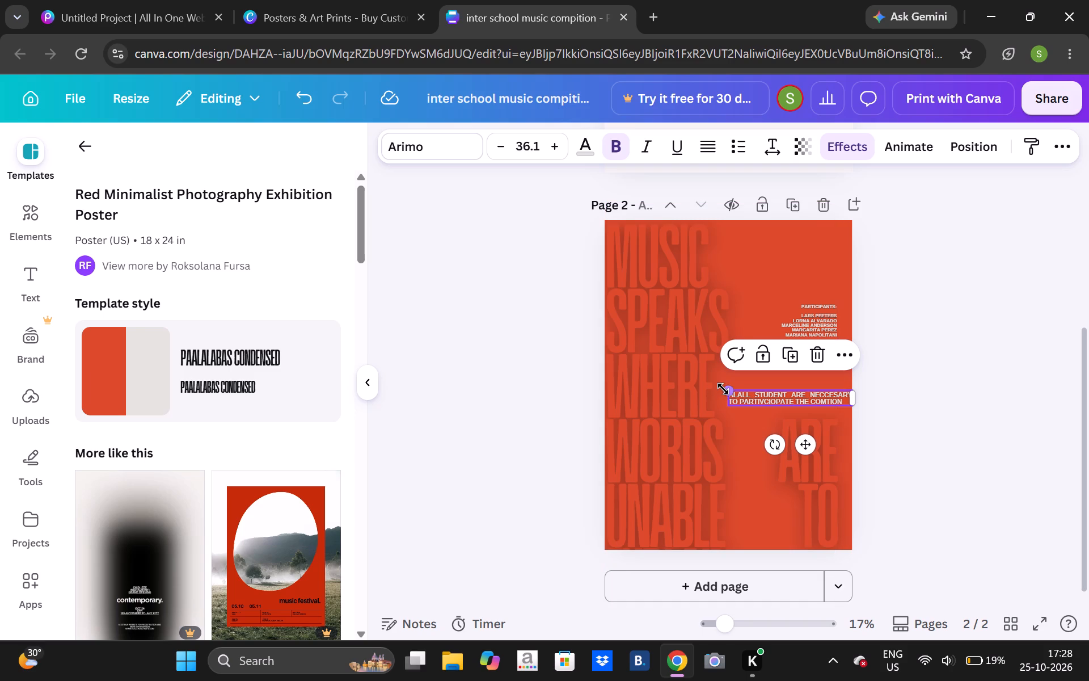
# Enlarge the student notice slightly more so it reaches the edge of the headline word "WHERE".
pyautogui.moveTo(724, 389); pyautogui.dragTo(708, 380)
pyautogui.click(976, 469)
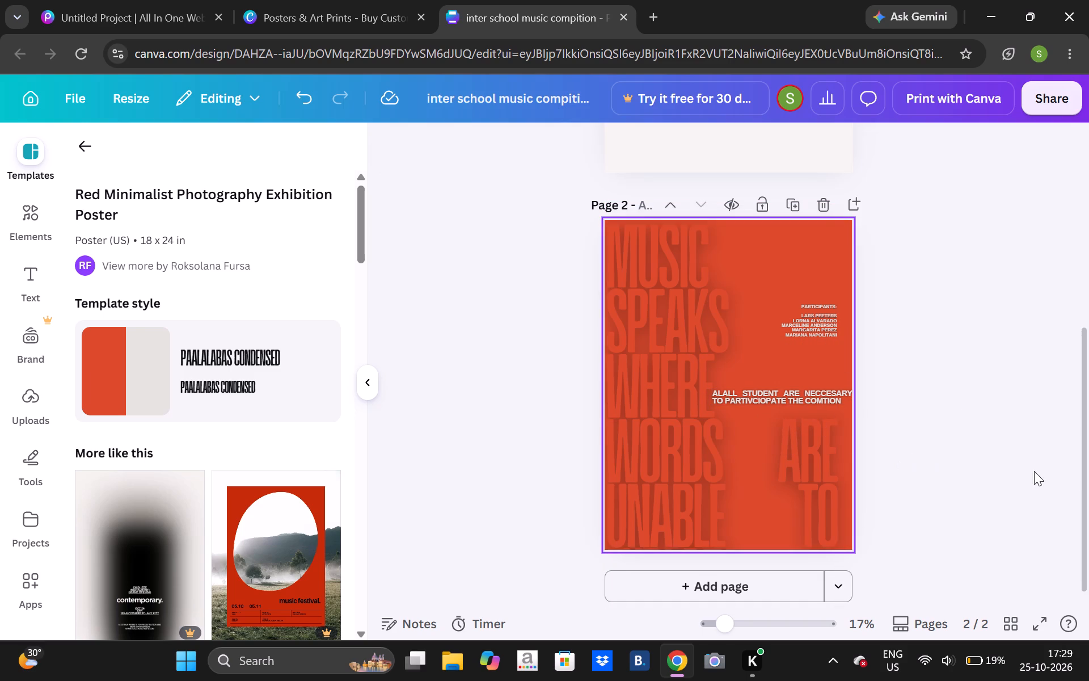
# Enlarge page 2's participants text block to about size 38.5.
pyautogui.click(818, 302)
pyautogui.click(816, 333)
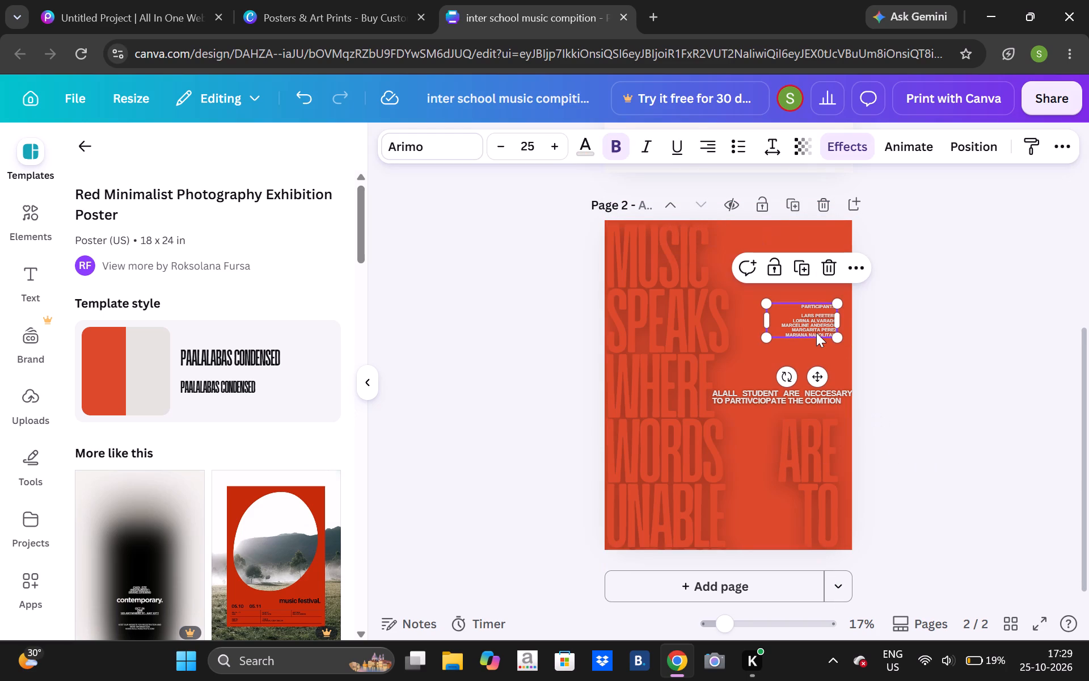
pyautogui.moveTo(758, 332); pyautogui.dragTo(749, 358)
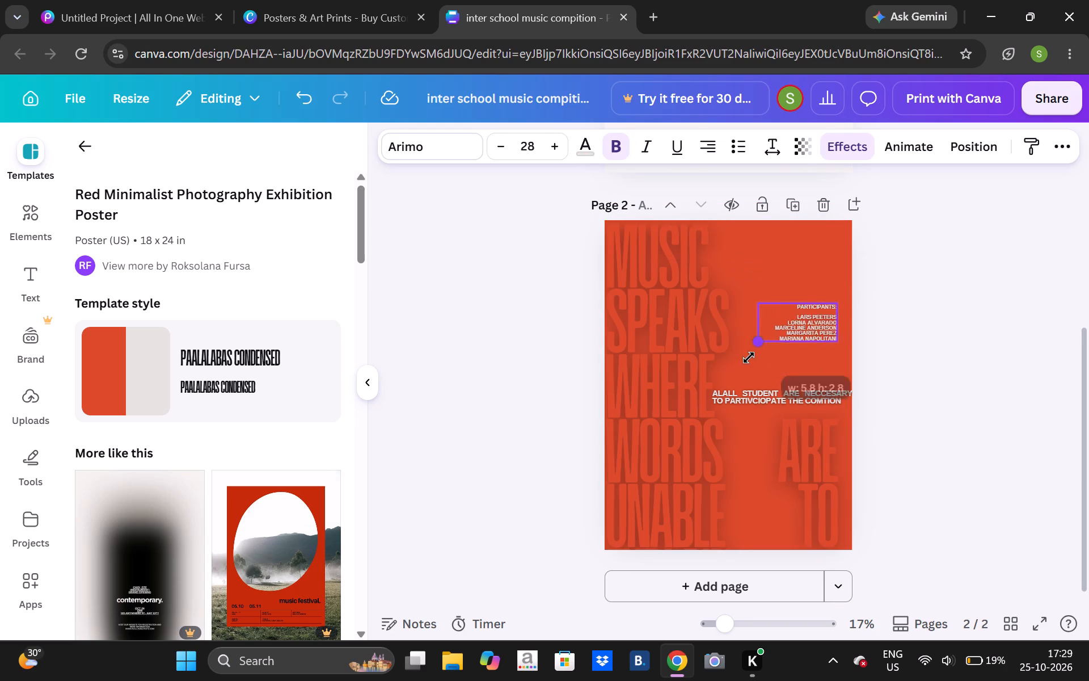
pyautogui.moveTo(749, 358); pyautogui.dragTo(733, 381)
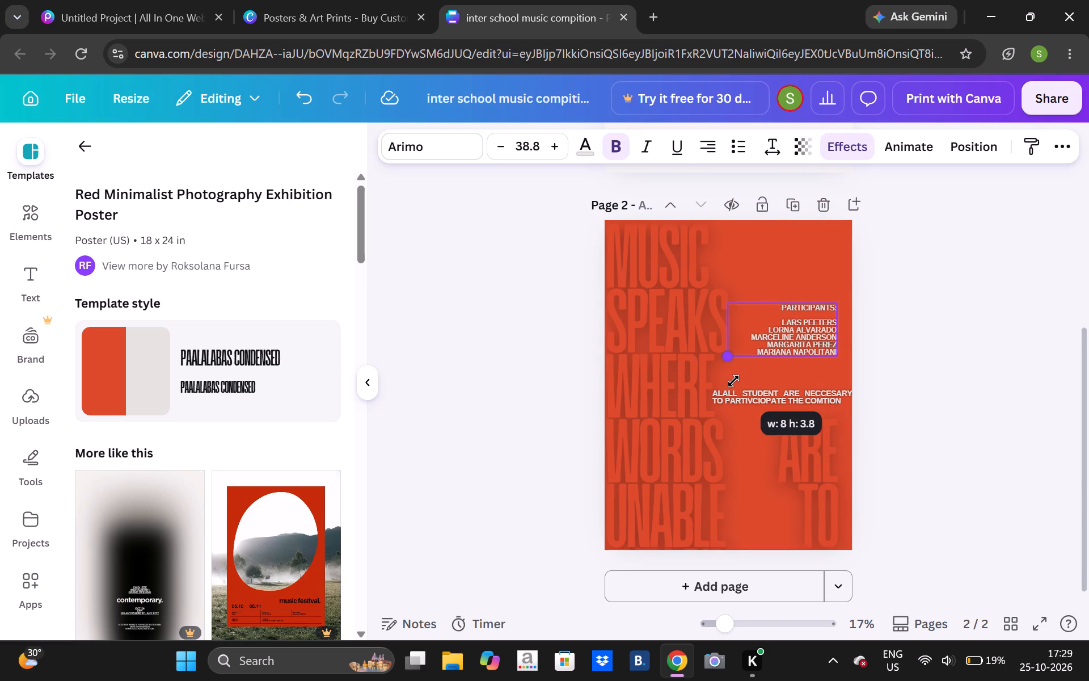
pyautogui.moveTo(733, 381); pyautogui.dragTo(735, 379)
# Delete all the template's placeholder names beneath the "Participants" heading, keeping the heading itself.
pyautogui.click(808, 318)
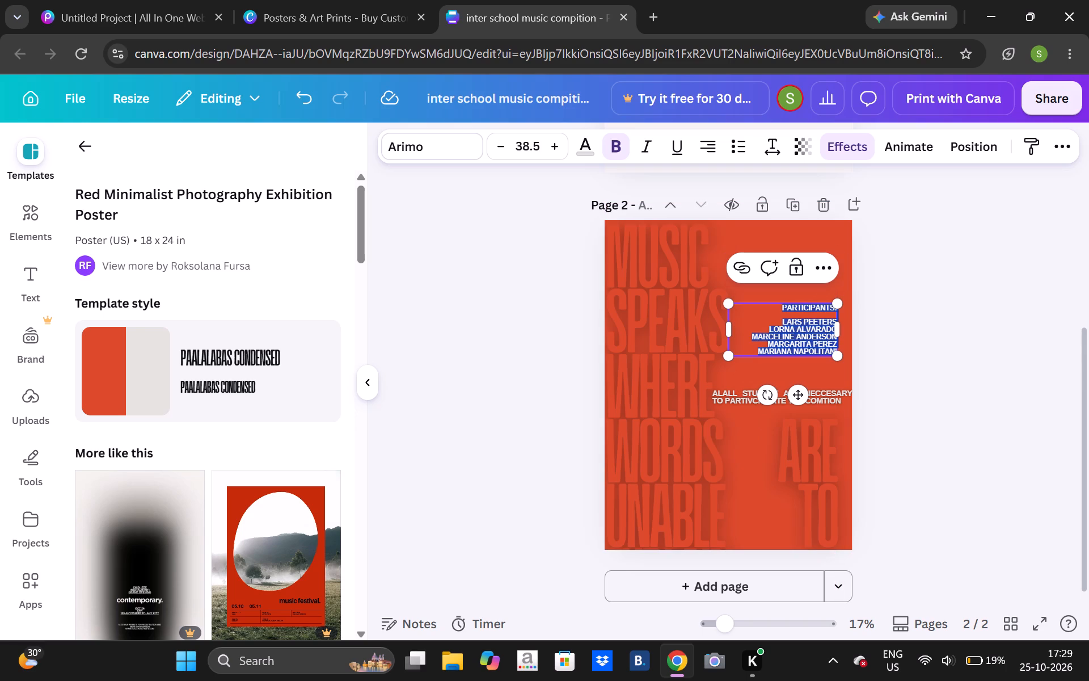
pyautogui.click(793, 326)
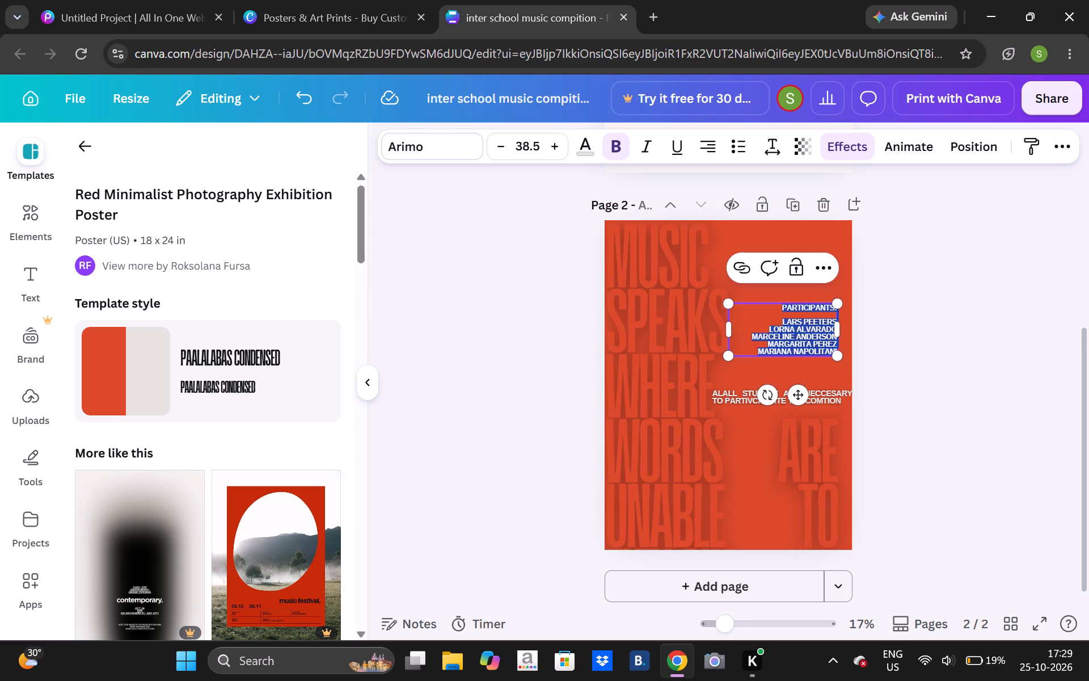
pyautogui.click(793, 330)
pyautogui.click(793, 330)
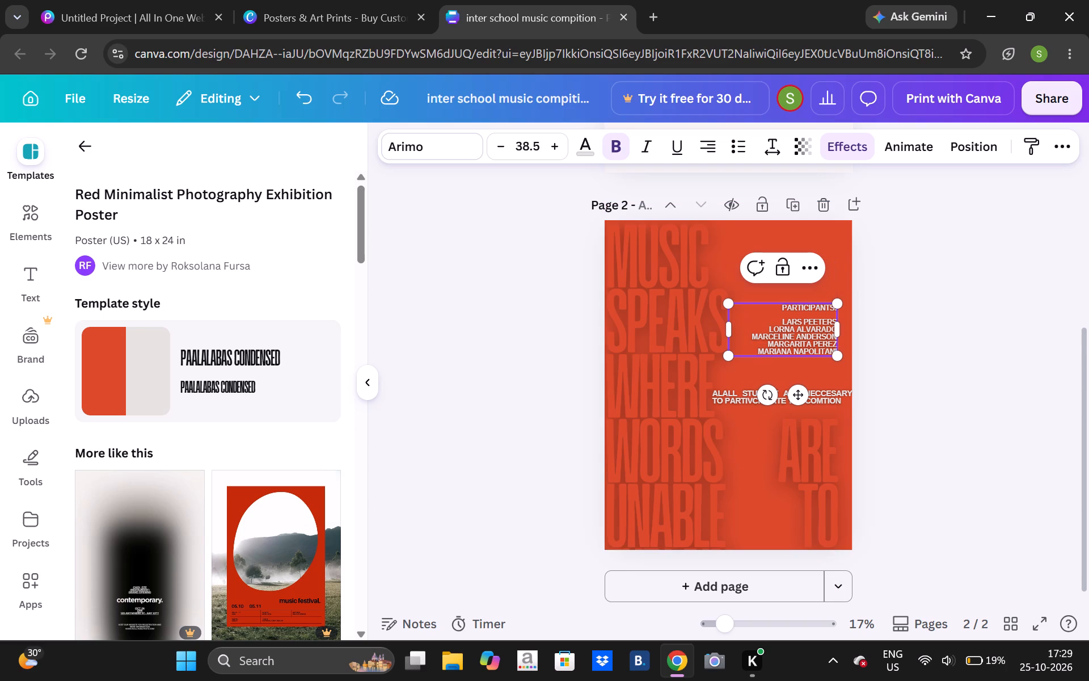
pyautogui.click(793, 330)
pyautogui.doubleClick(793, 330)
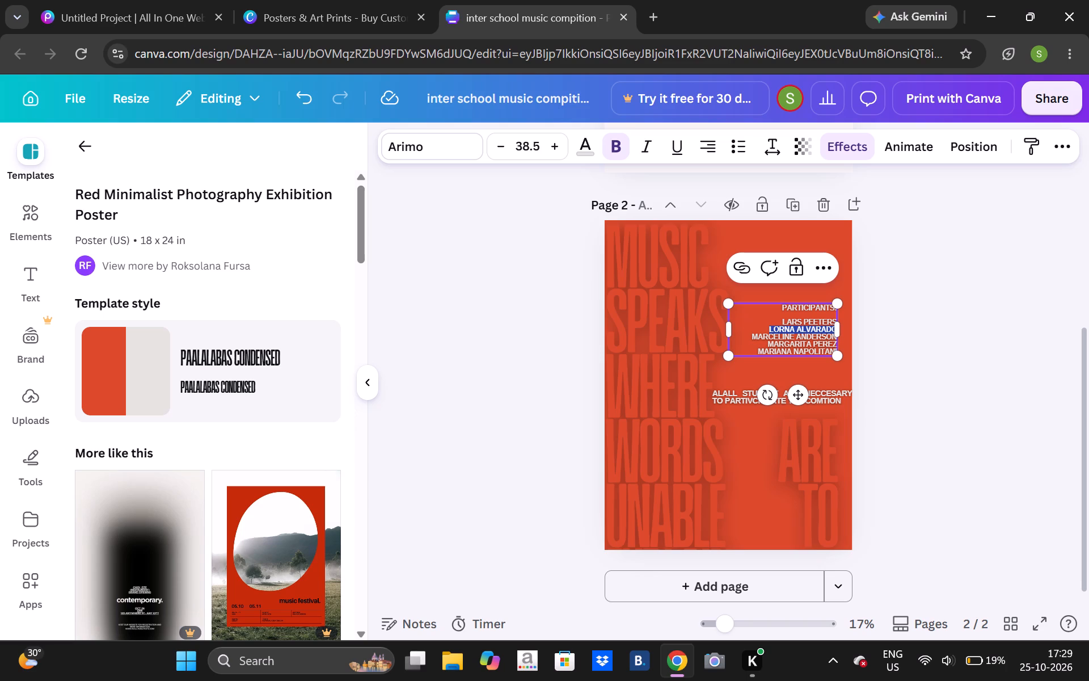
pyautogui.click(785, 317)
pyautogui.moveTo(783, 322); pyautogui.dragTo(822, 345)
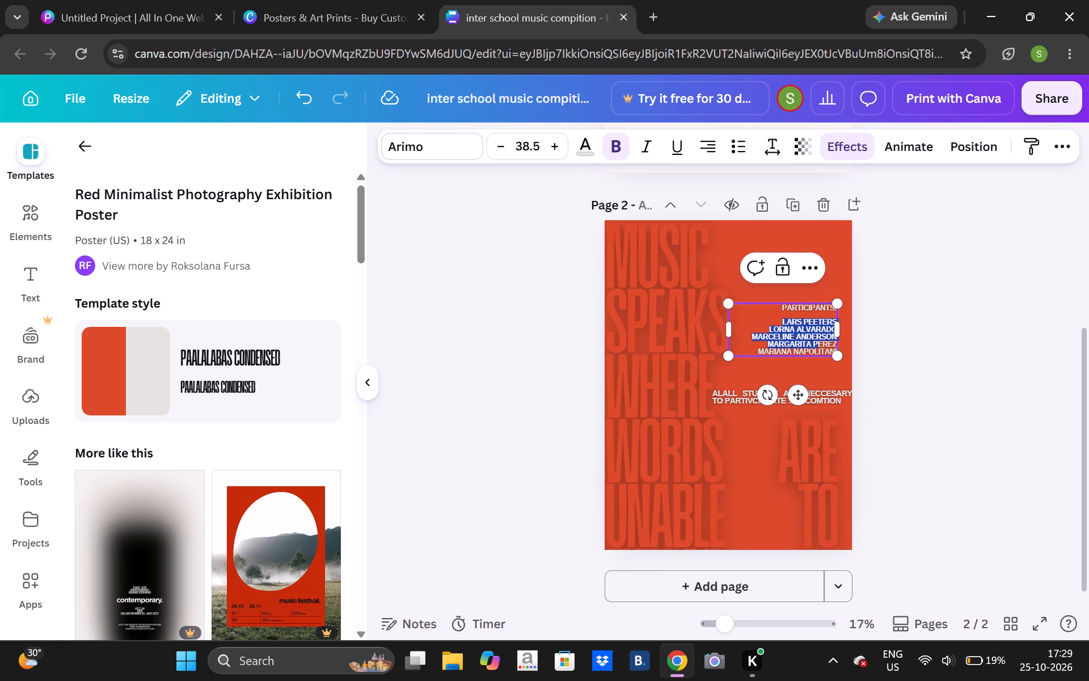
pyautogui.moveTo(822, 345); pyautogui.dragTo(825, 348)
pyautogui.press('BackSpace')
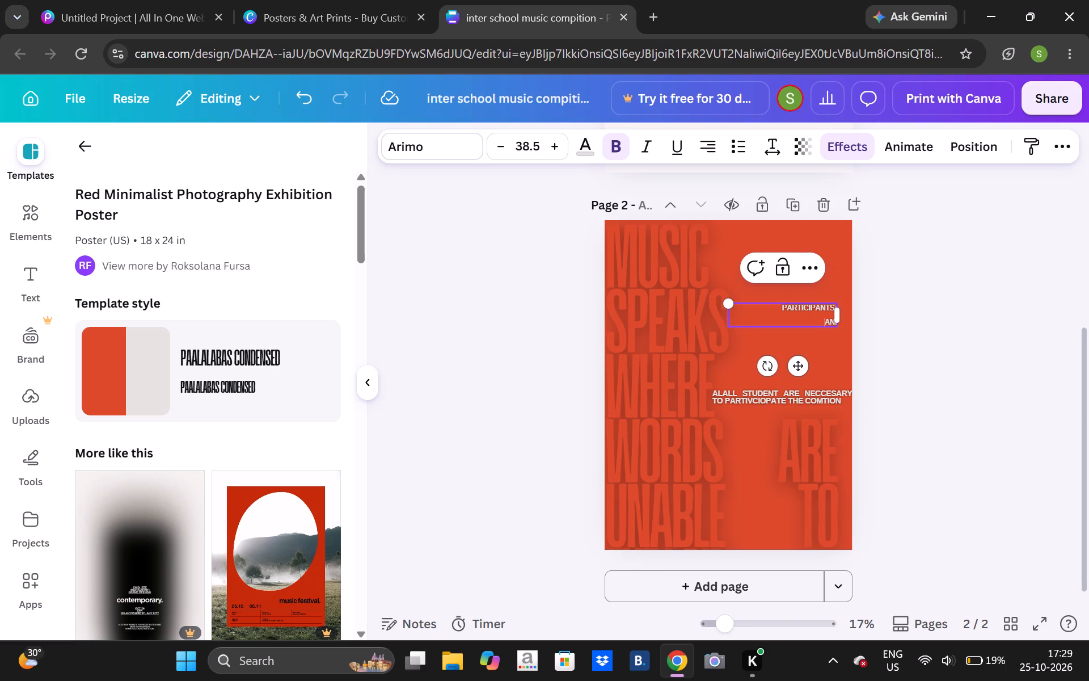
pyautogui.click(799, 306)
pyautogui.click(828, 319)
pyautogui.click(828, 319)
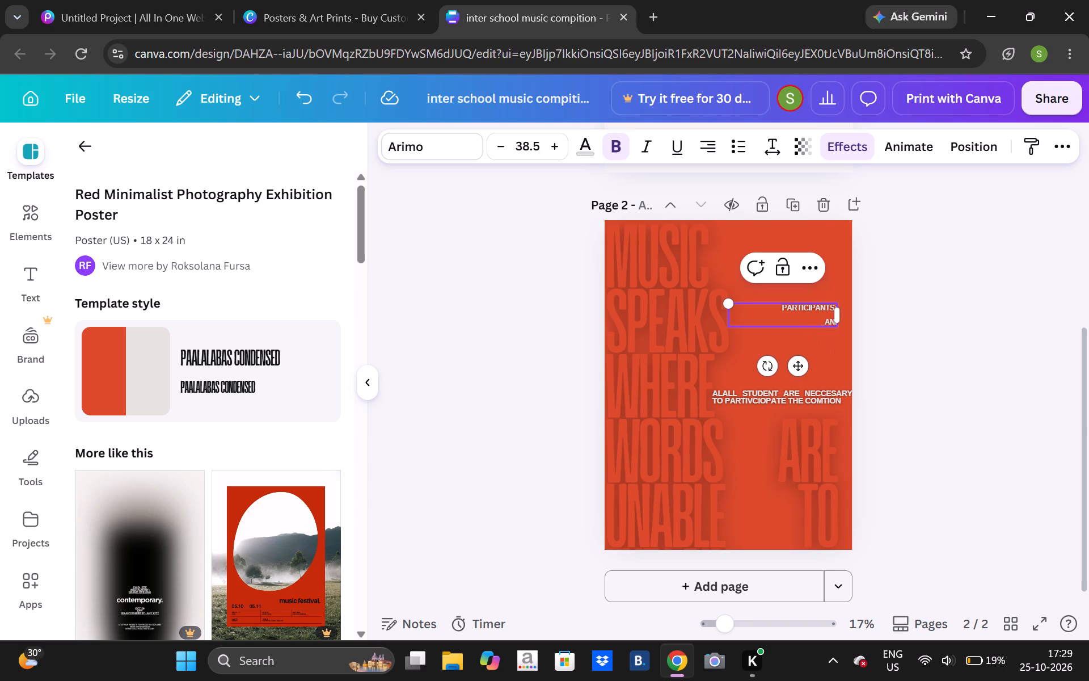
pyautogui.click(828, 323)
pyautogui.click(828, 323)
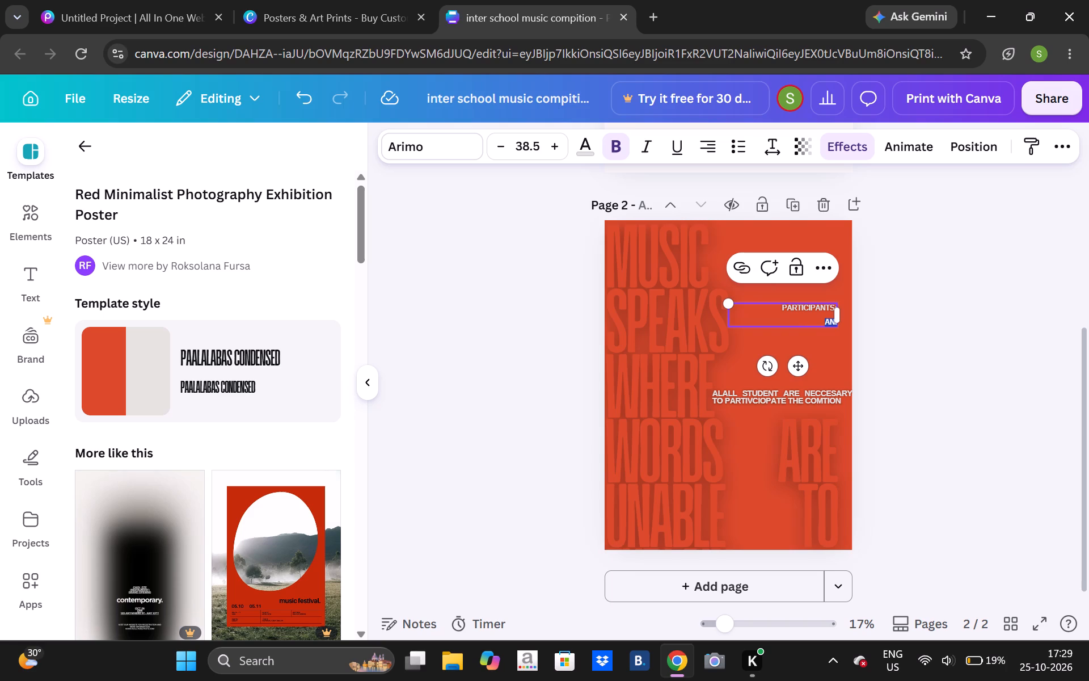
pyautogui.press('BackSpace')
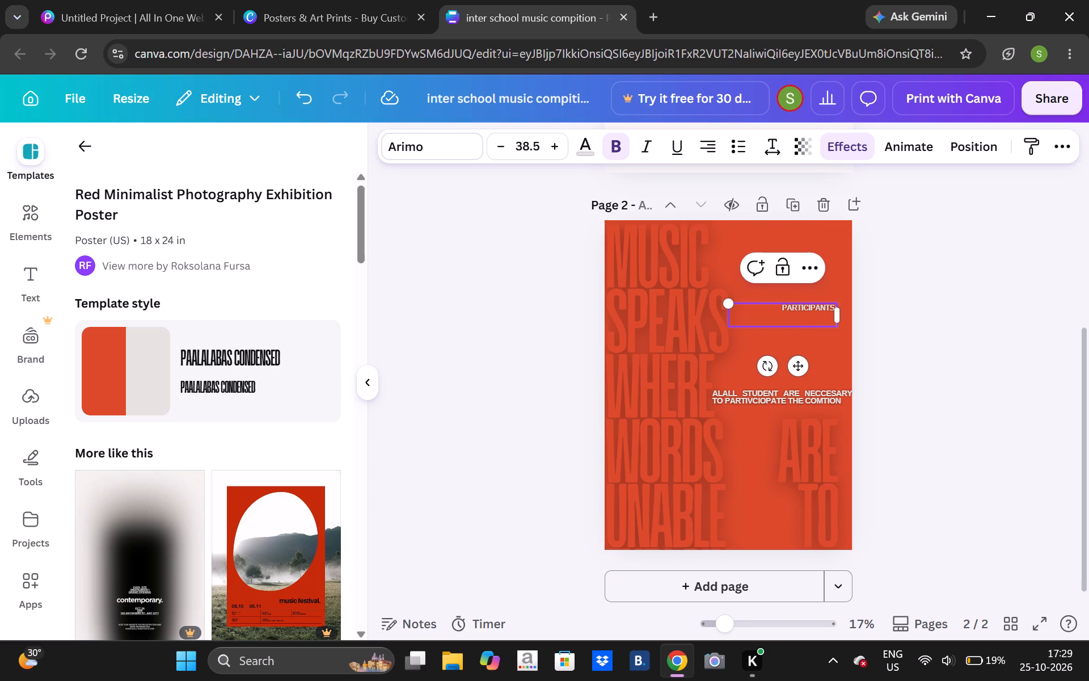
# Enter the first participant's first name, without a title, beneath the "Participants" heading.
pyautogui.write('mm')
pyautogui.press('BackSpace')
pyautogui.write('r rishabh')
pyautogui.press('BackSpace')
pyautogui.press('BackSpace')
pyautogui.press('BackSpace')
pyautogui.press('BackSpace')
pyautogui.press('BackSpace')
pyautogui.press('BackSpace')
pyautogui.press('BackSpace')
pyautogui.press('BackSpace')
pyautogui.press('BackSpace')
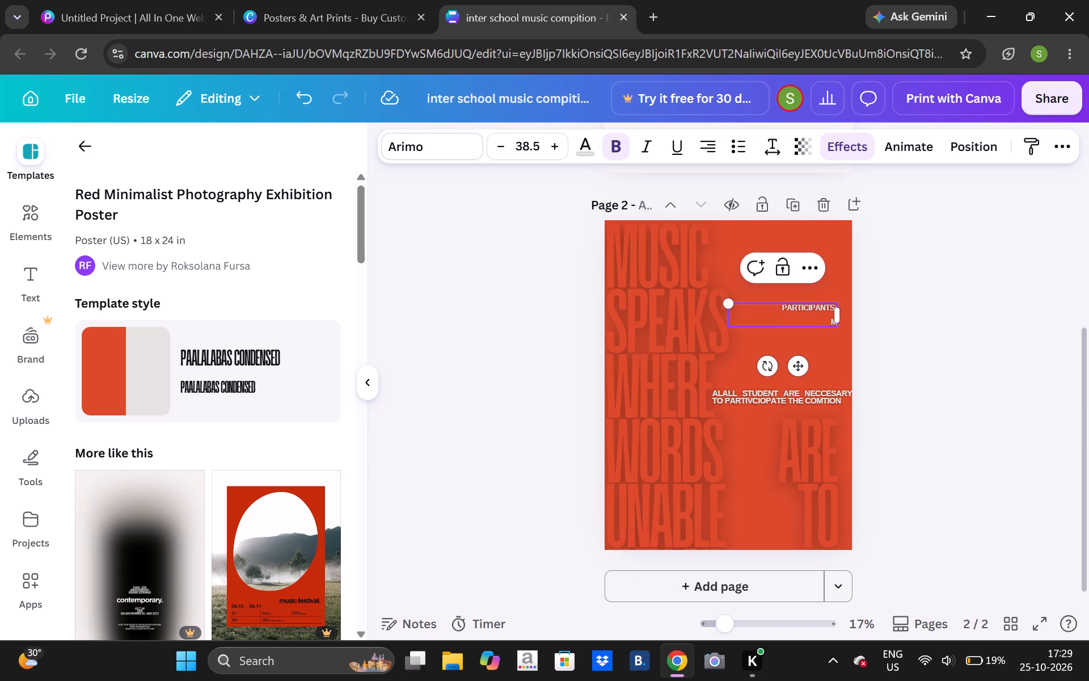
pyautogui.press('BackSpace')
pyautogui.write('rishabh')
# Add the second participant's full name on a new line below the first participant.
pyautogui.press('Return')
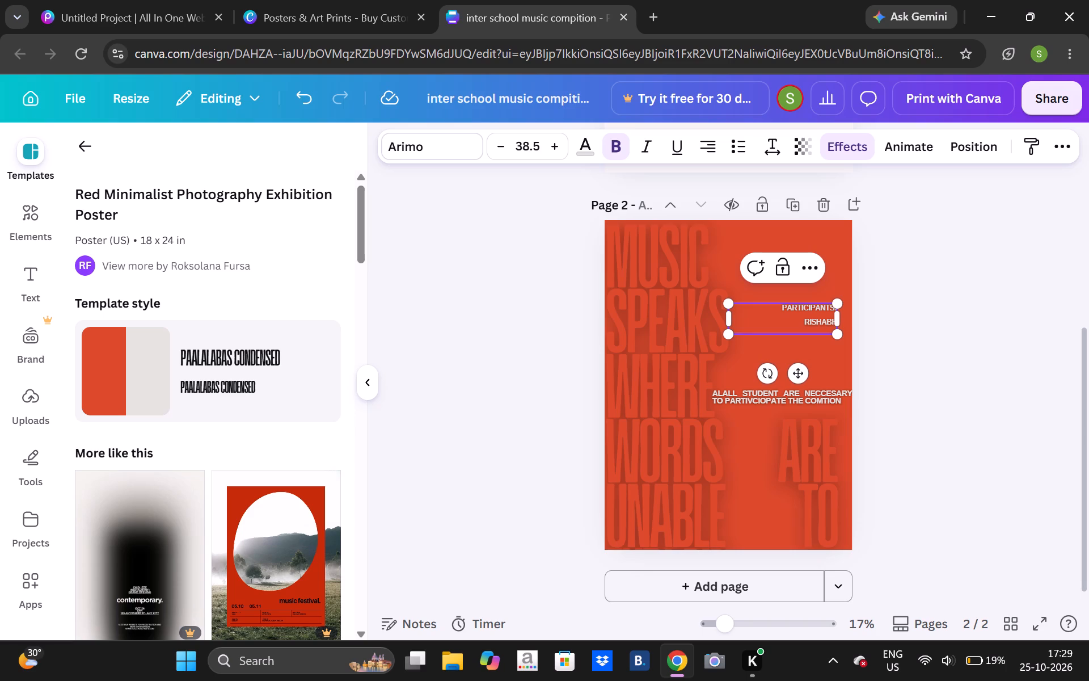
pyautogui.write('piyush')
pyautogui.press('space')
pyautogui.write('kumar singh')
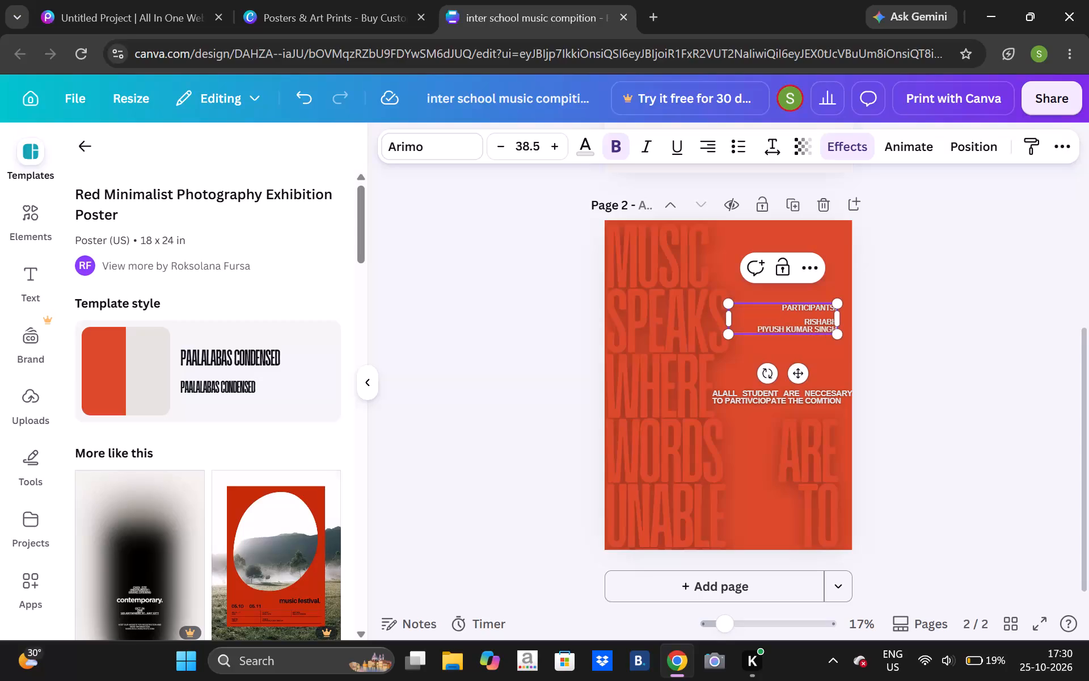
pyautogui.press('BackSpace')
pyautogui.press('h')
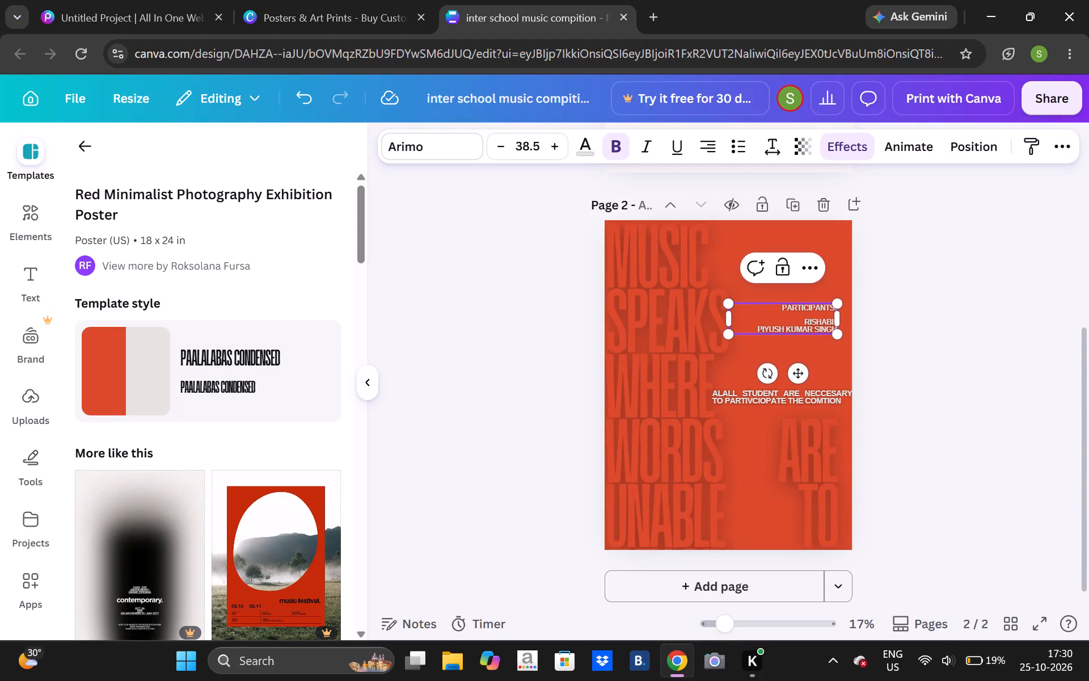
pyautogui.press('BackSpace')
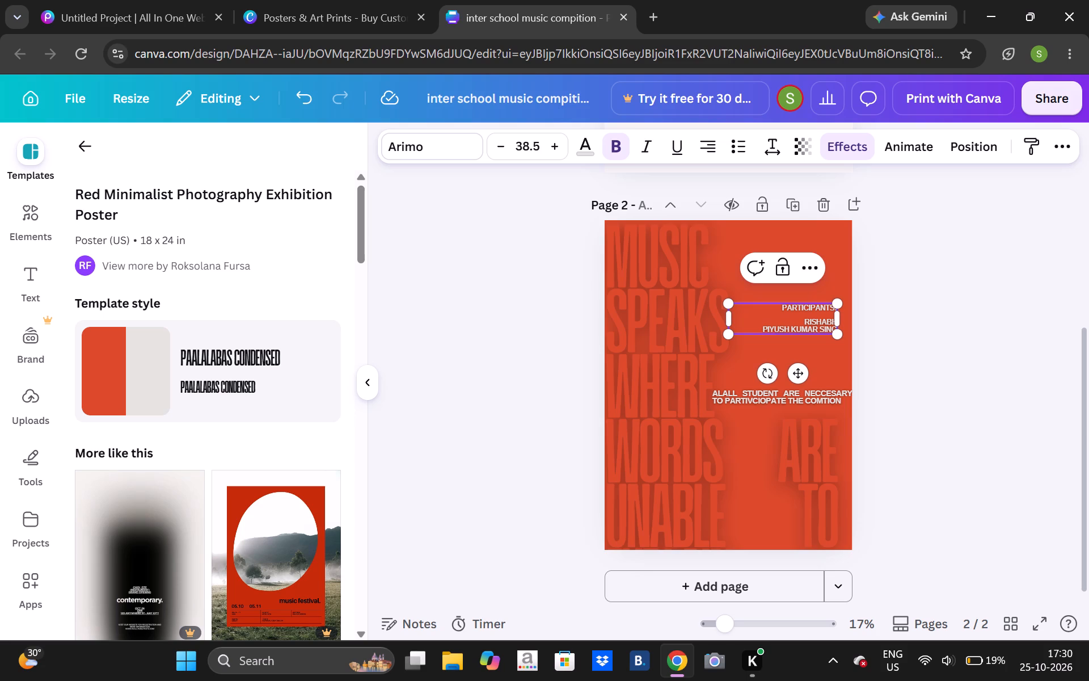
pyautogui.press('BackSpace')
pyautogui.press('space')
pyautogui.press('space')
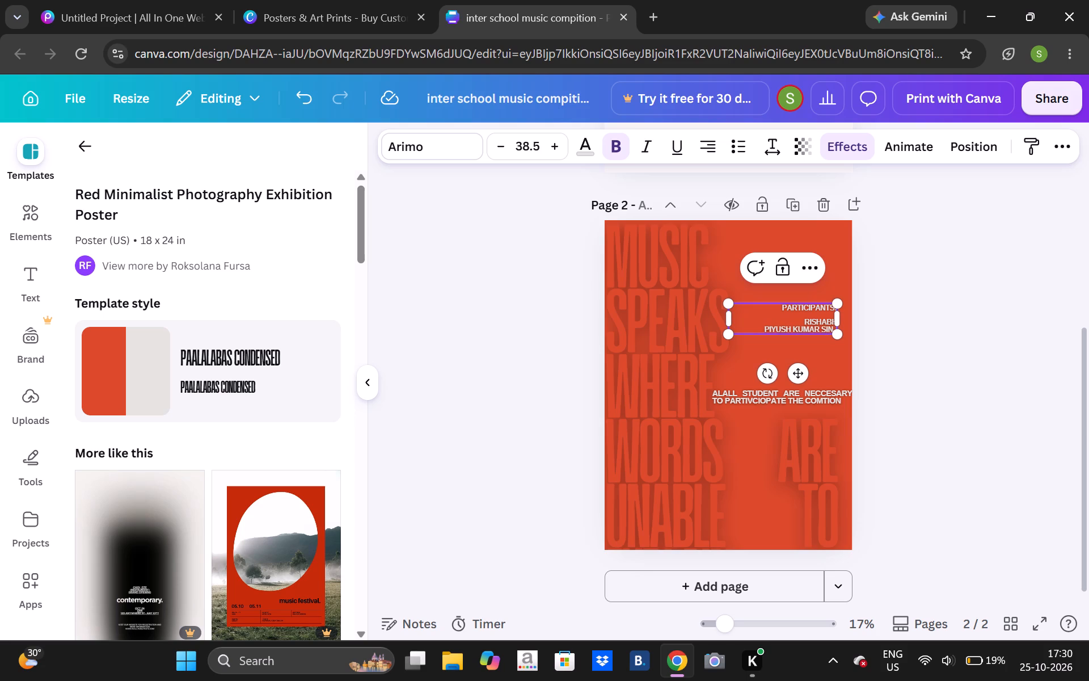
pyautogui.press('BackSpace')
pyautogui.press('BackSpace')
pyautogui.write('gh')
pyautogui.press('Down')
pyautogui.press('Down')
# Add the third participant's full name on a new line below the second participant in page 2's participants list.
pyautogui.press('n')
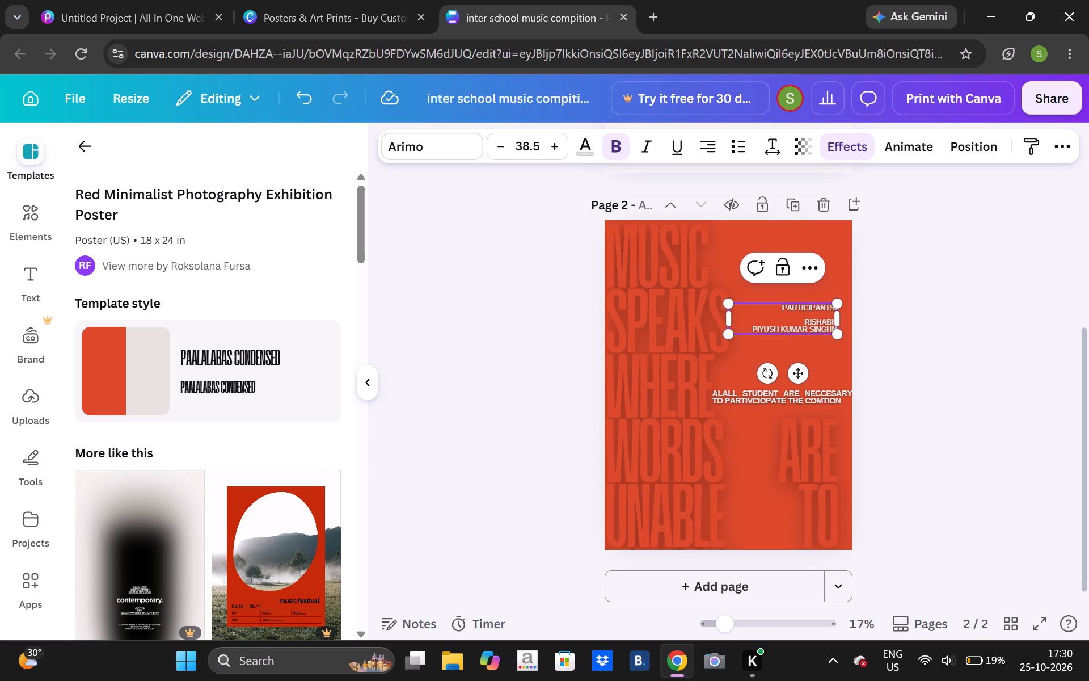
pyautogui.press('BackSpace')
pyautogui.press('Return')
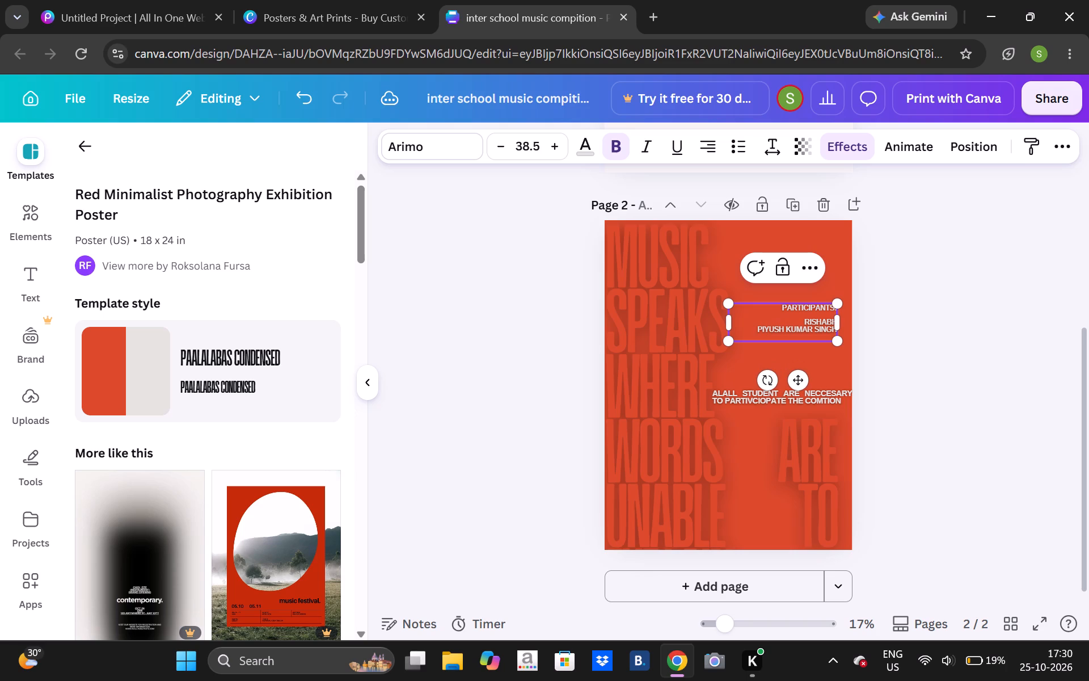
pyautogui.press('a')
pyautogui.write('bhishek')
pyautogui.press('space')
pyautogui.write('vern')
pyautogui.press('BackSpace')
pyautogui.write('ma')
# Add five more participants on separate lines: Shubhi, Vaishnavi, Anushka, Shreya and Sristri.
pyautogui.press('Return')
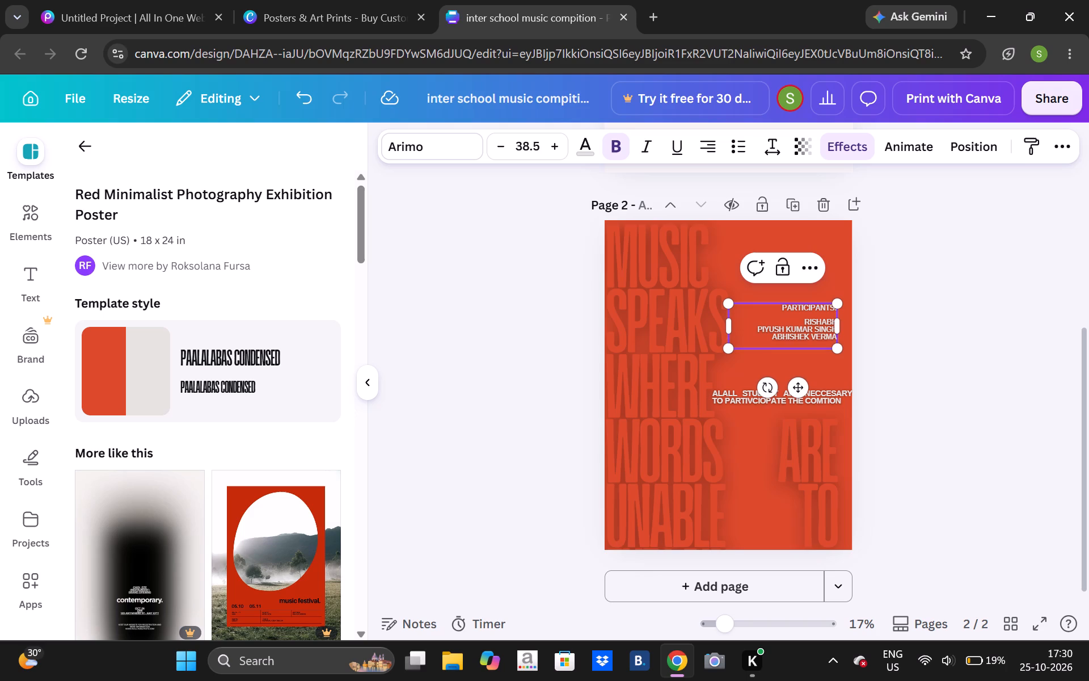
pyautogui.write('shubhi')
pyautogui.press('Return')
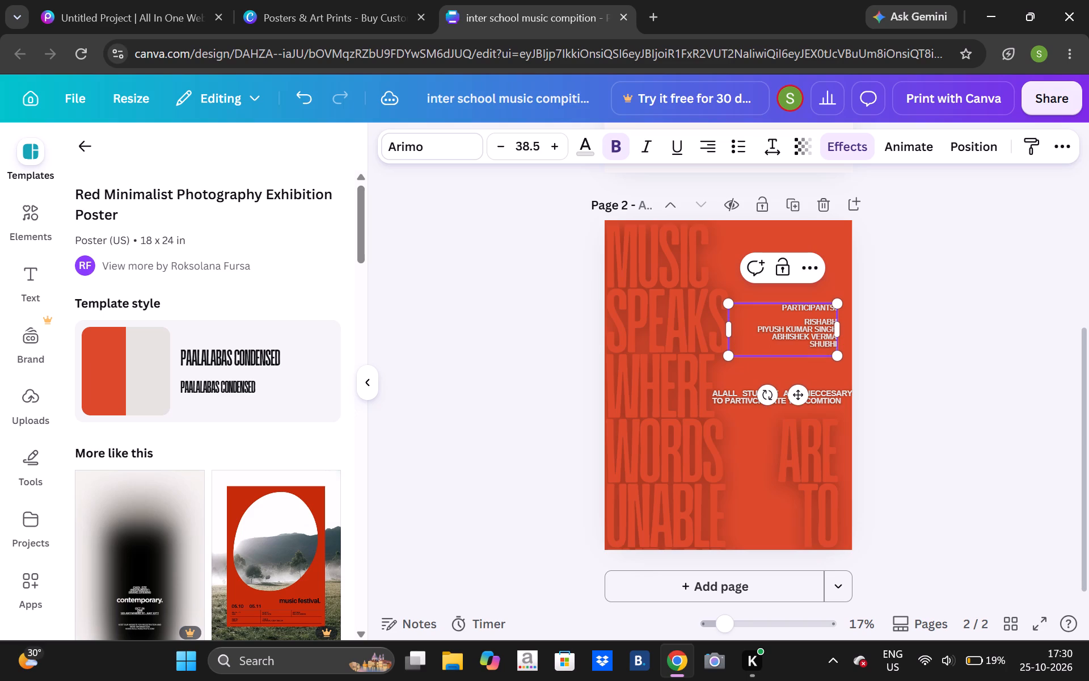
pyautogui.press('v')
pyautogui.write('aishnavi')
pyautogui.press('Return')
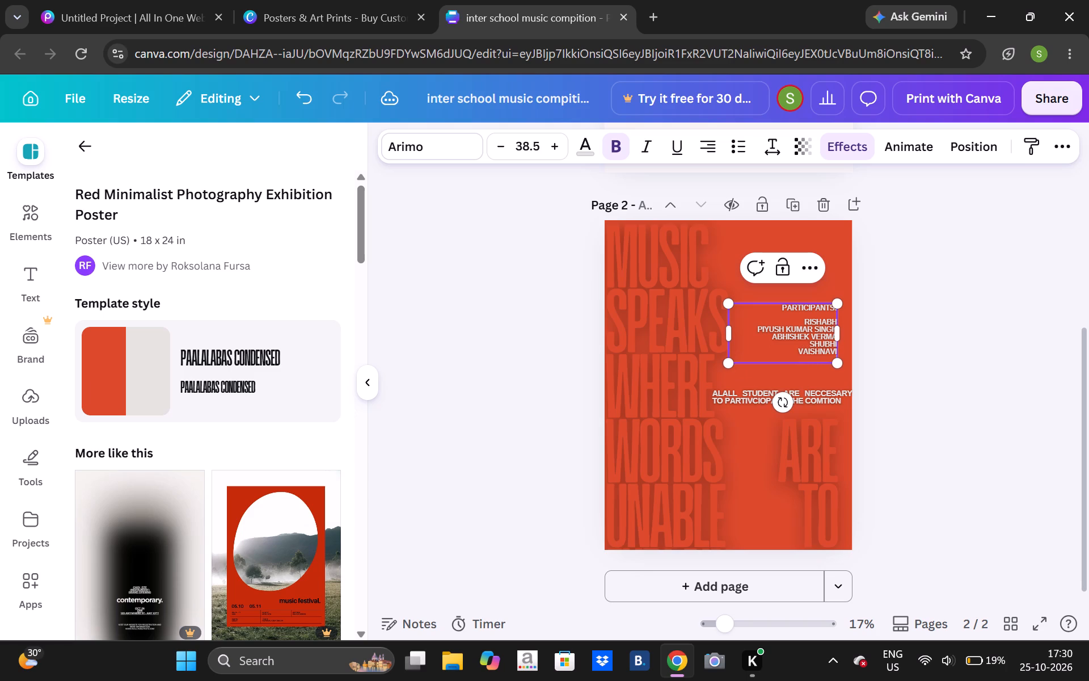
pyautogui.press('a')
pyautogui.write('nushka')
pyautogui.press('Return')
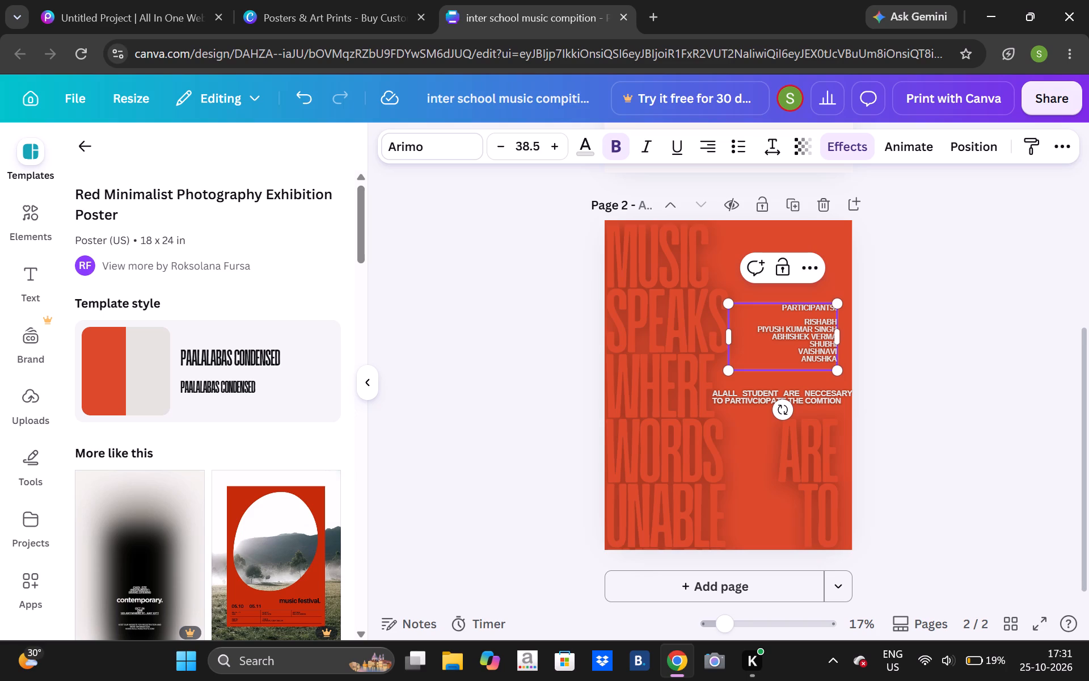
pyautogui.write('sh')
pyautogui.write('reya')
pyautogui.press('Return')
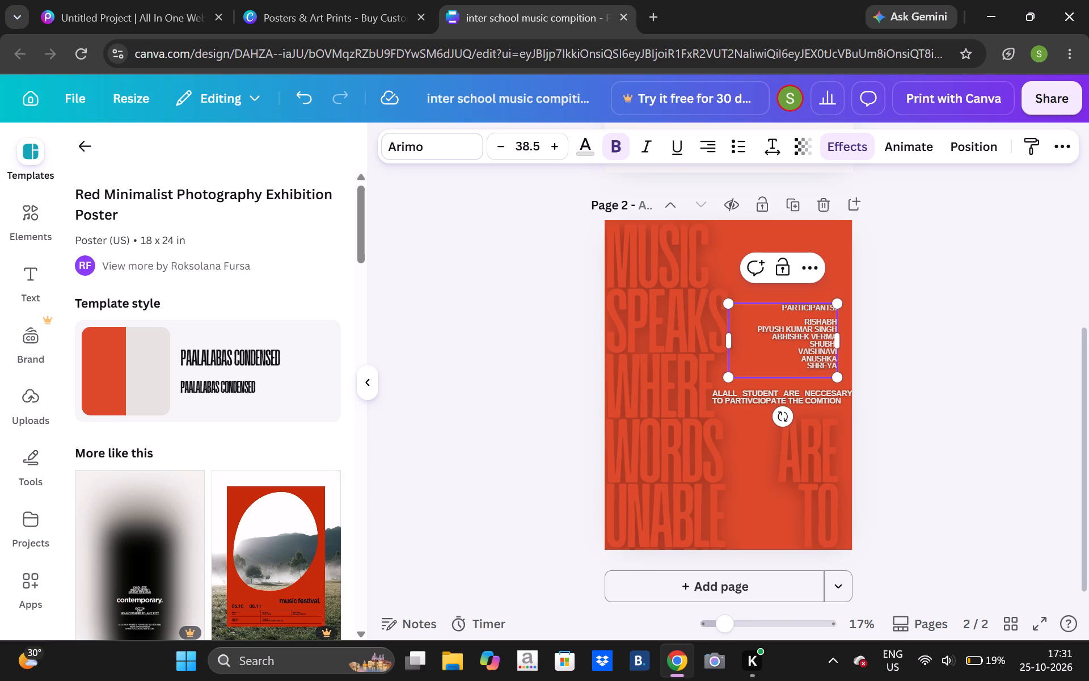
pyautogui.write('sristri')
# Add the ninth participant's full name on its own line below Sristri, with an empty line after it.
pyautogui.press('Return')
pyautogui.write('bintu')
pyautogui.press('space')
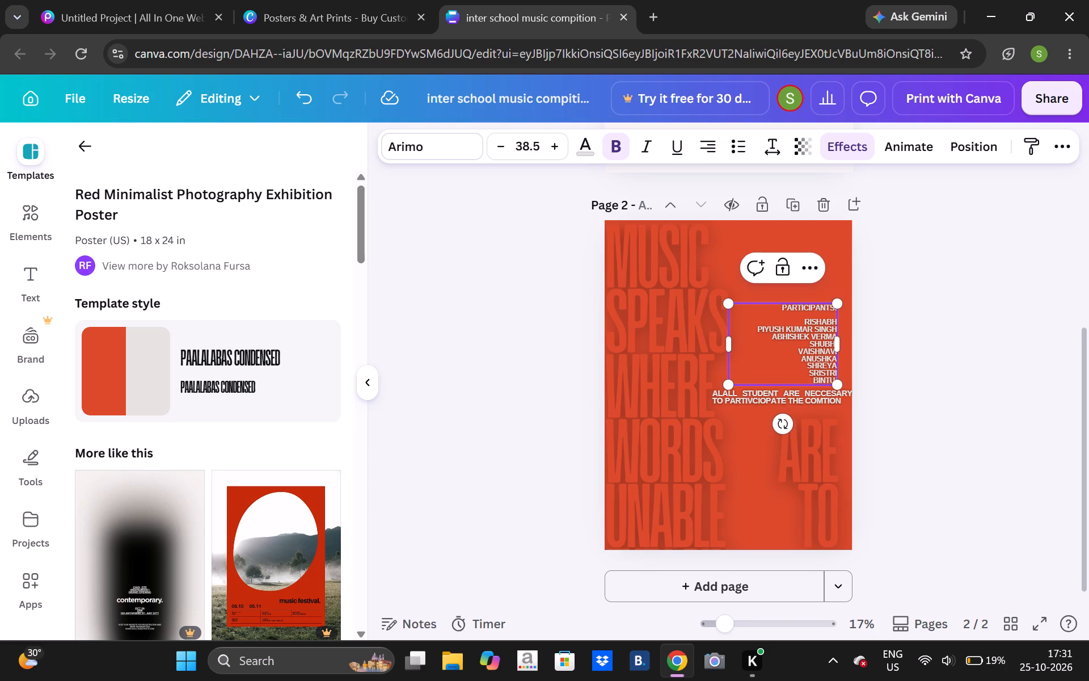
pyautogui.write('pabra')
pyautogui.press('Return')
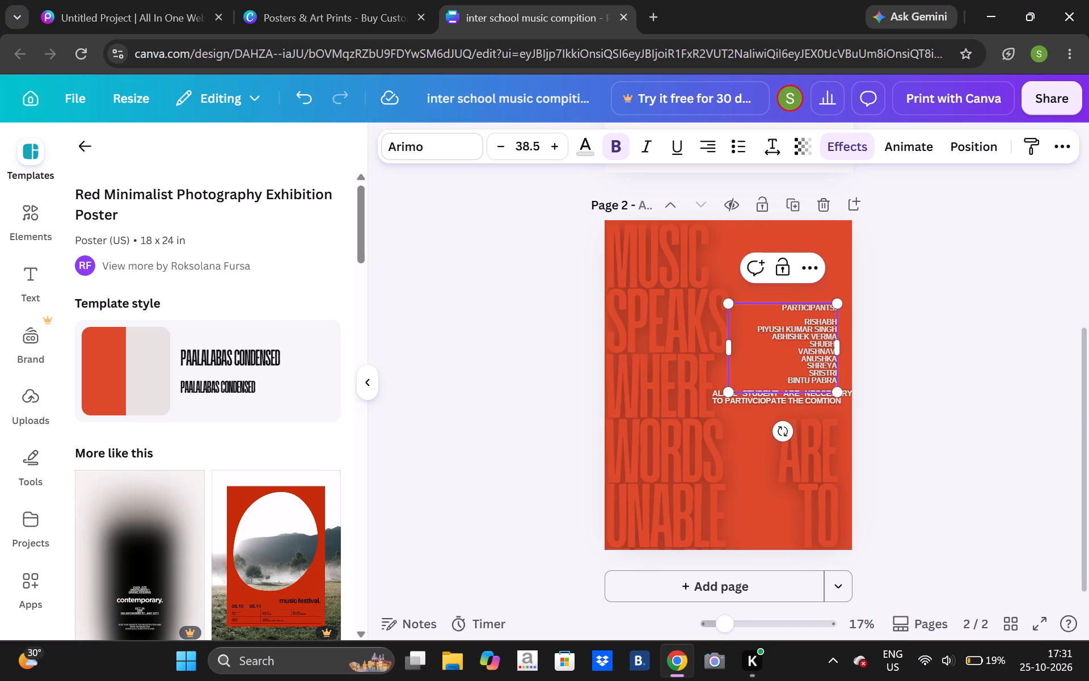
# Move the large "Music speaks where words are unable to explain" text block slightly upward on page 2.
pyautogui.moveTo(802, 311); pyautogui.dragTo(792, 295)
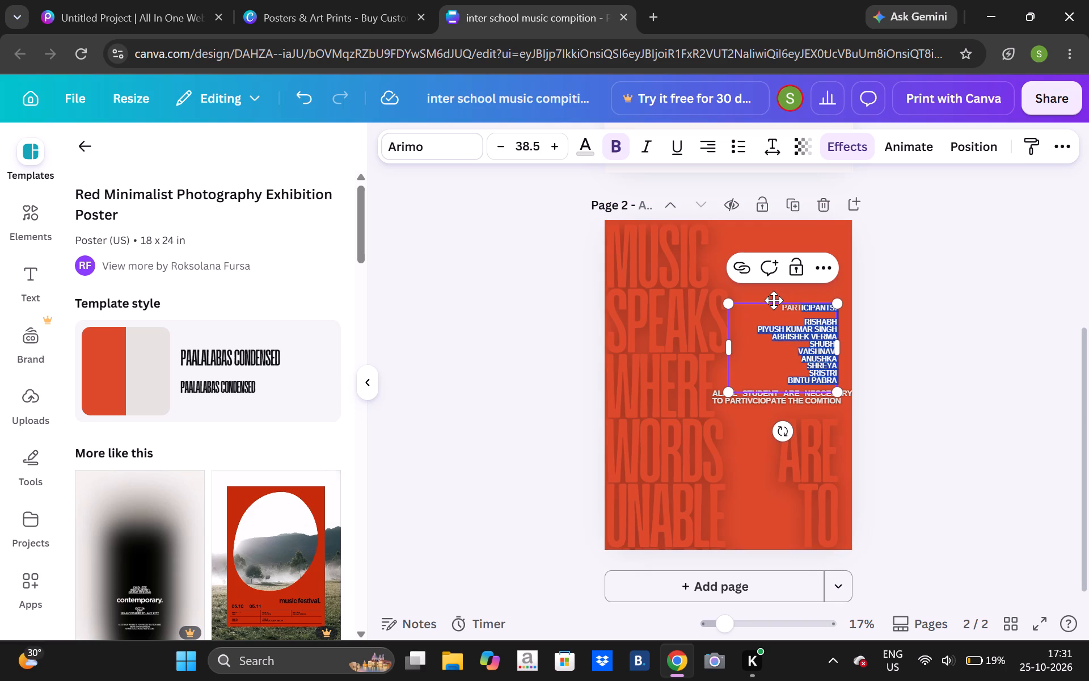
pyautogui.click(774, 300)
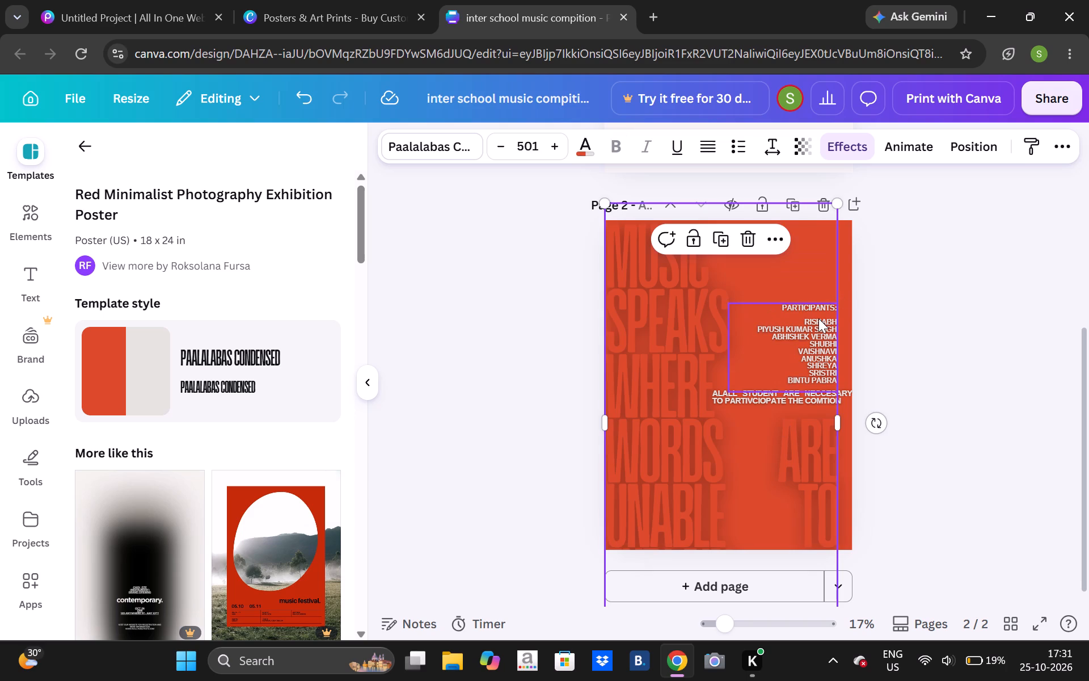
pyautogui.click(818, 318)
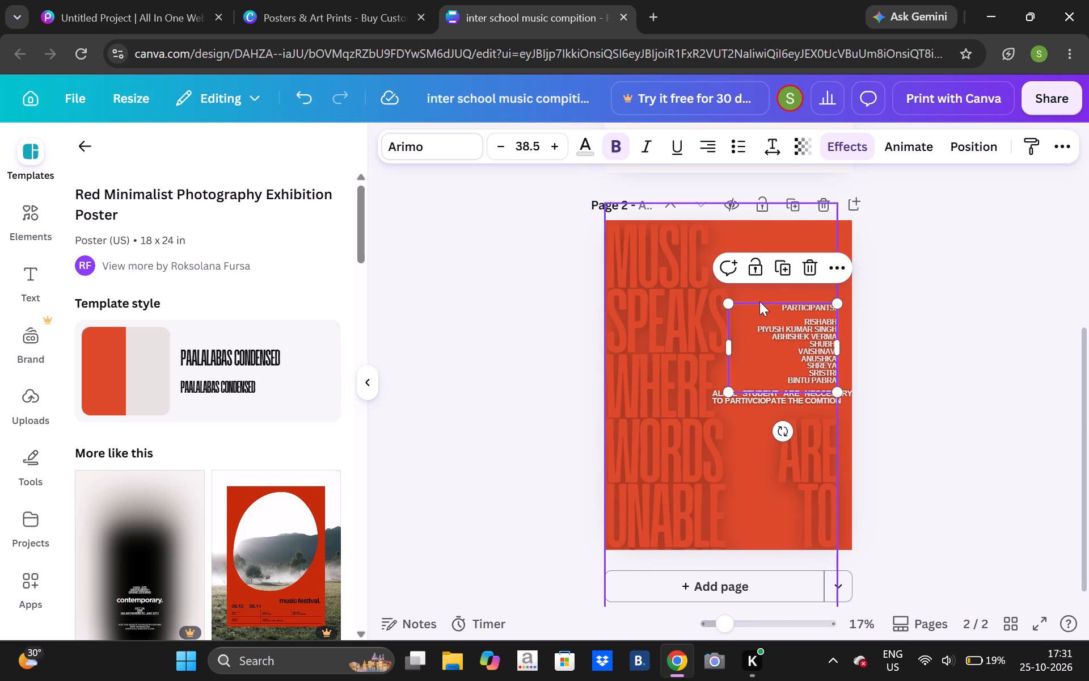
pyautogui.moveTo(759, 301); pyautogui.dragTo(755, 272)
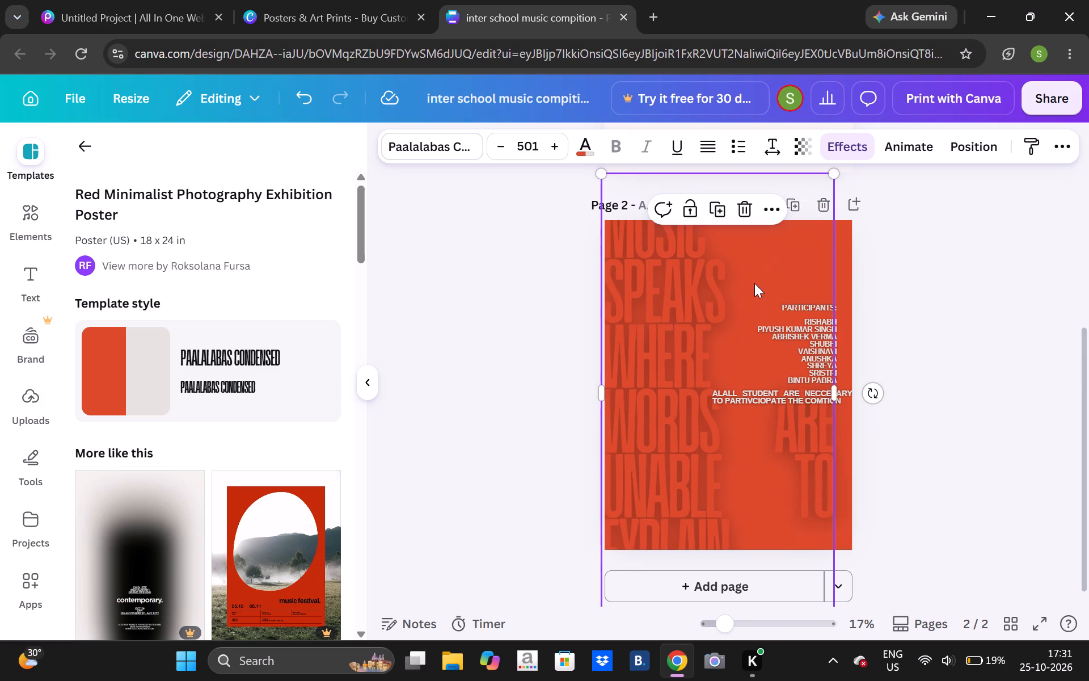
pyautogui.click(754, 294)
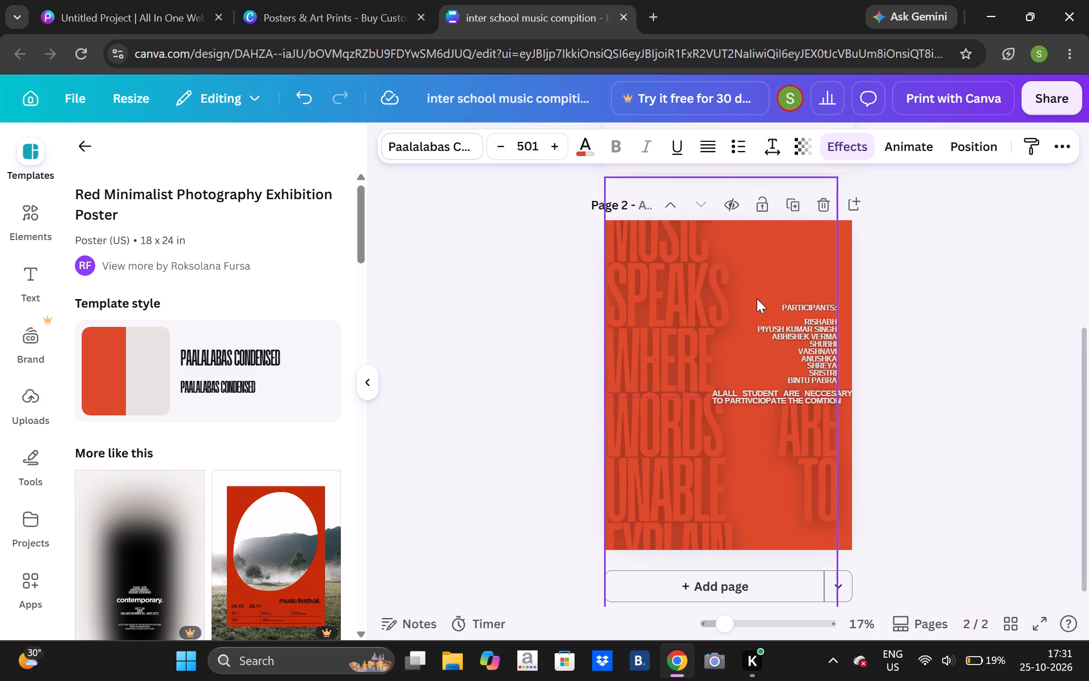
pyautogui.click(787, 299)
pyautogui.click(796, 325)
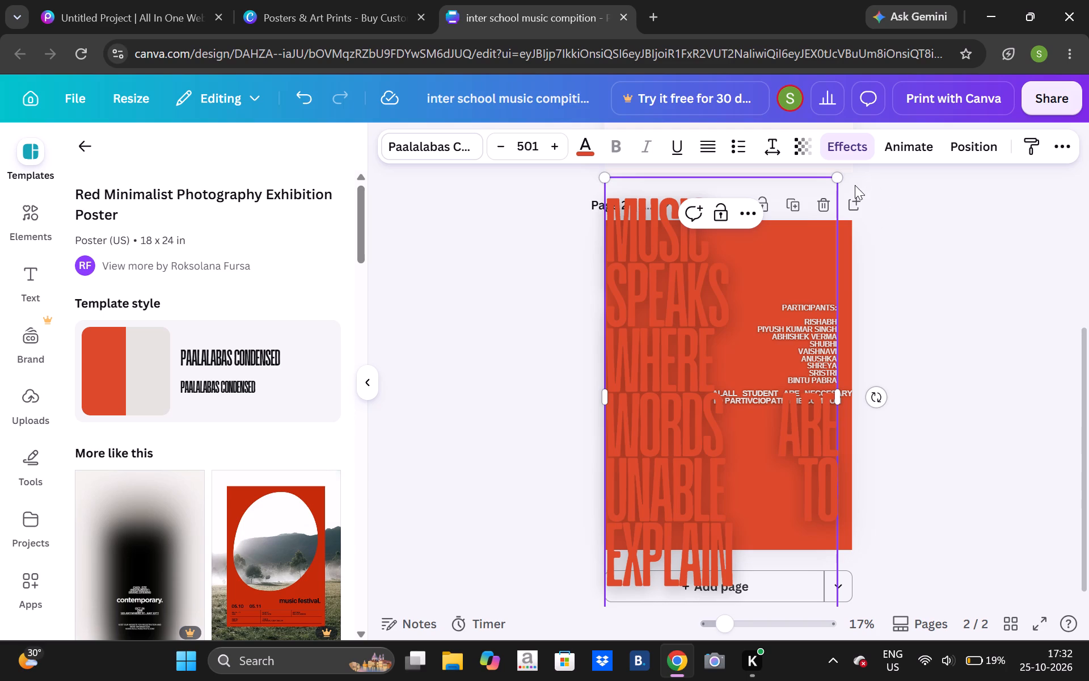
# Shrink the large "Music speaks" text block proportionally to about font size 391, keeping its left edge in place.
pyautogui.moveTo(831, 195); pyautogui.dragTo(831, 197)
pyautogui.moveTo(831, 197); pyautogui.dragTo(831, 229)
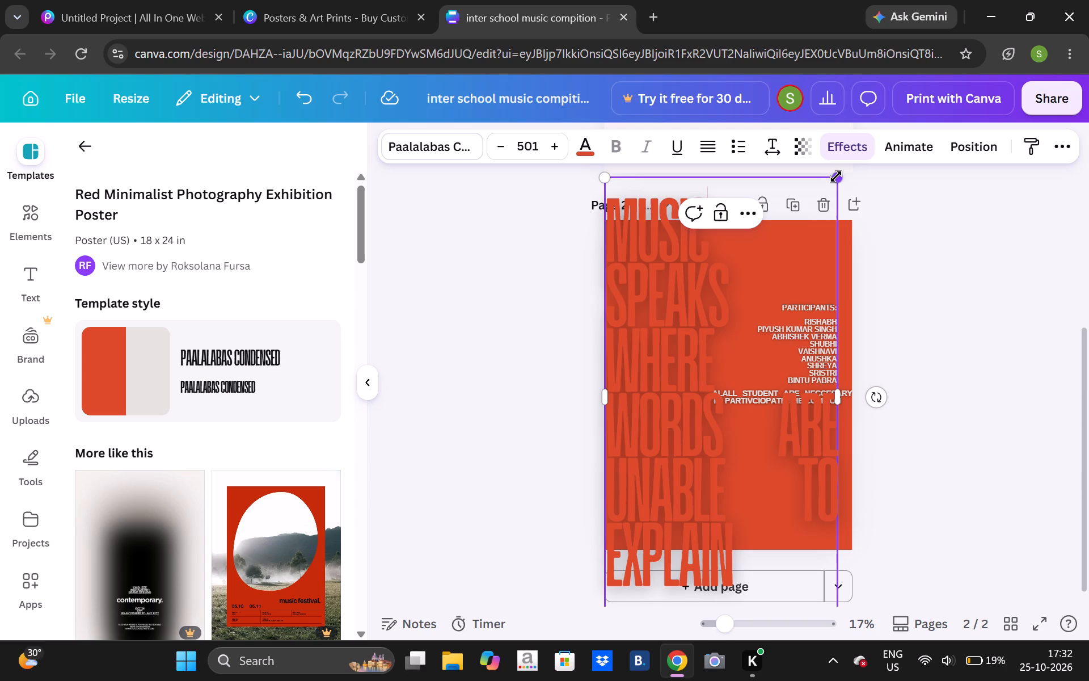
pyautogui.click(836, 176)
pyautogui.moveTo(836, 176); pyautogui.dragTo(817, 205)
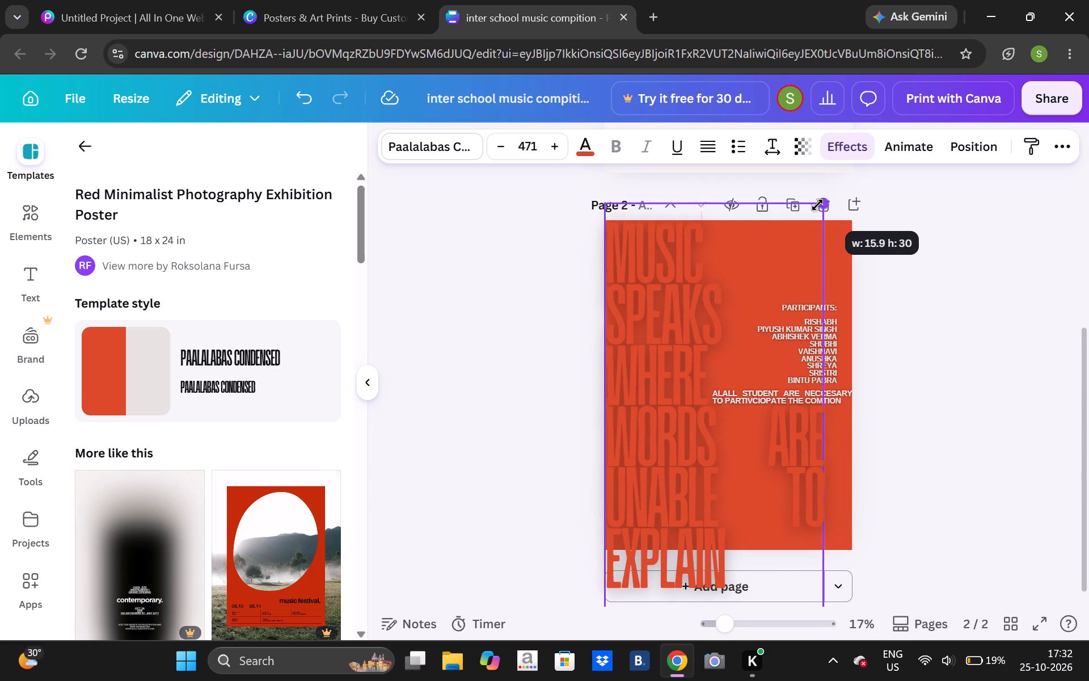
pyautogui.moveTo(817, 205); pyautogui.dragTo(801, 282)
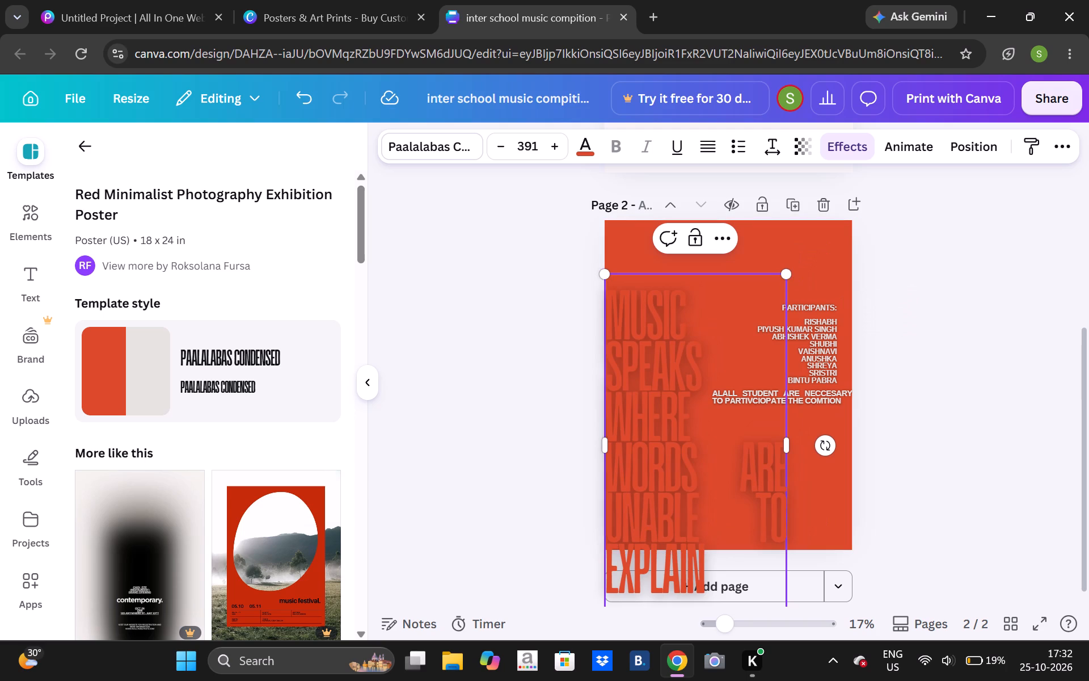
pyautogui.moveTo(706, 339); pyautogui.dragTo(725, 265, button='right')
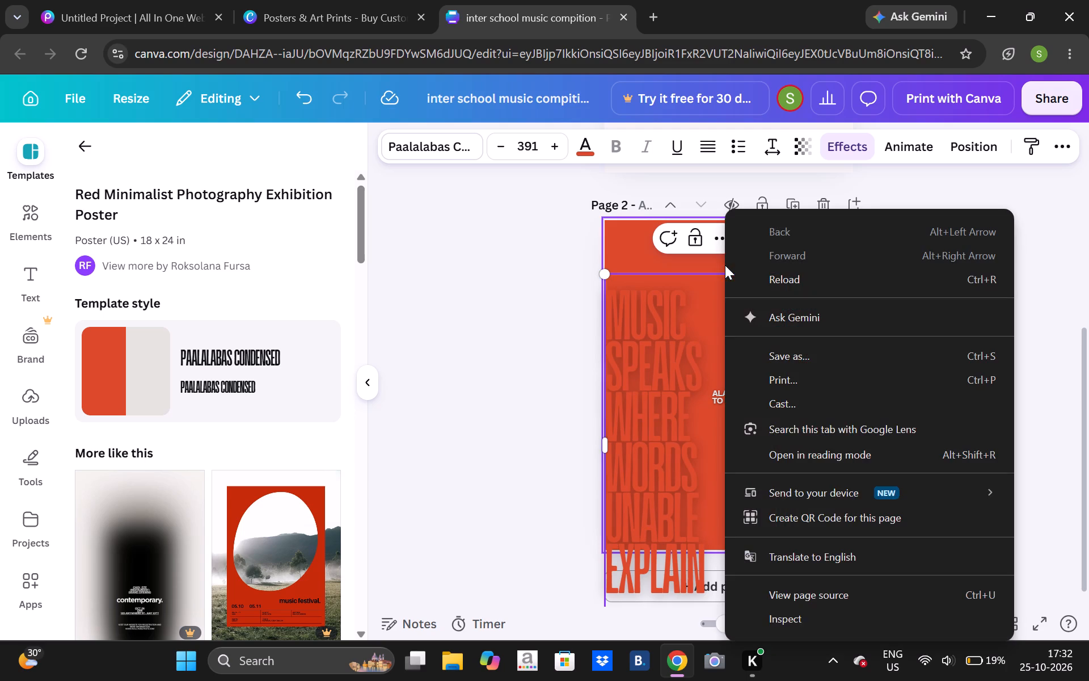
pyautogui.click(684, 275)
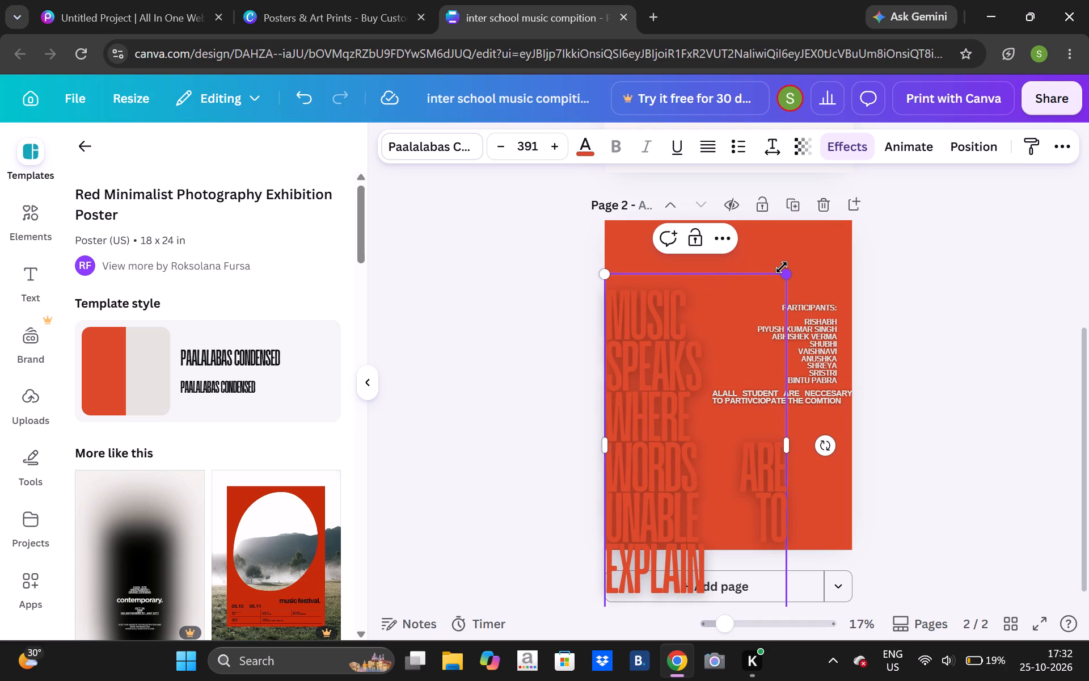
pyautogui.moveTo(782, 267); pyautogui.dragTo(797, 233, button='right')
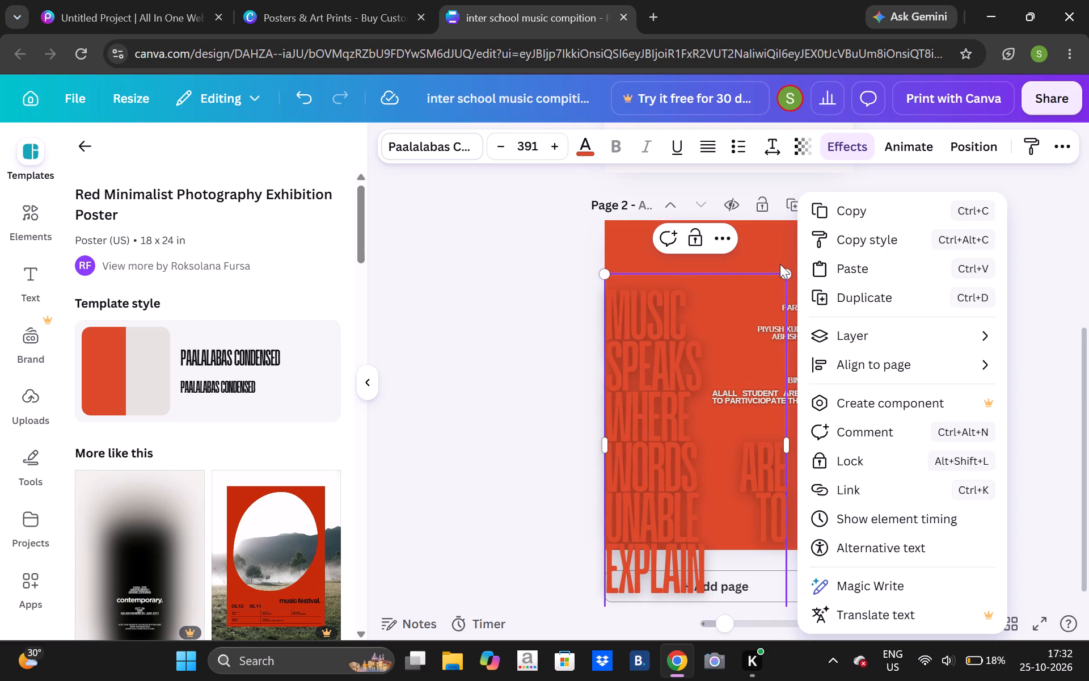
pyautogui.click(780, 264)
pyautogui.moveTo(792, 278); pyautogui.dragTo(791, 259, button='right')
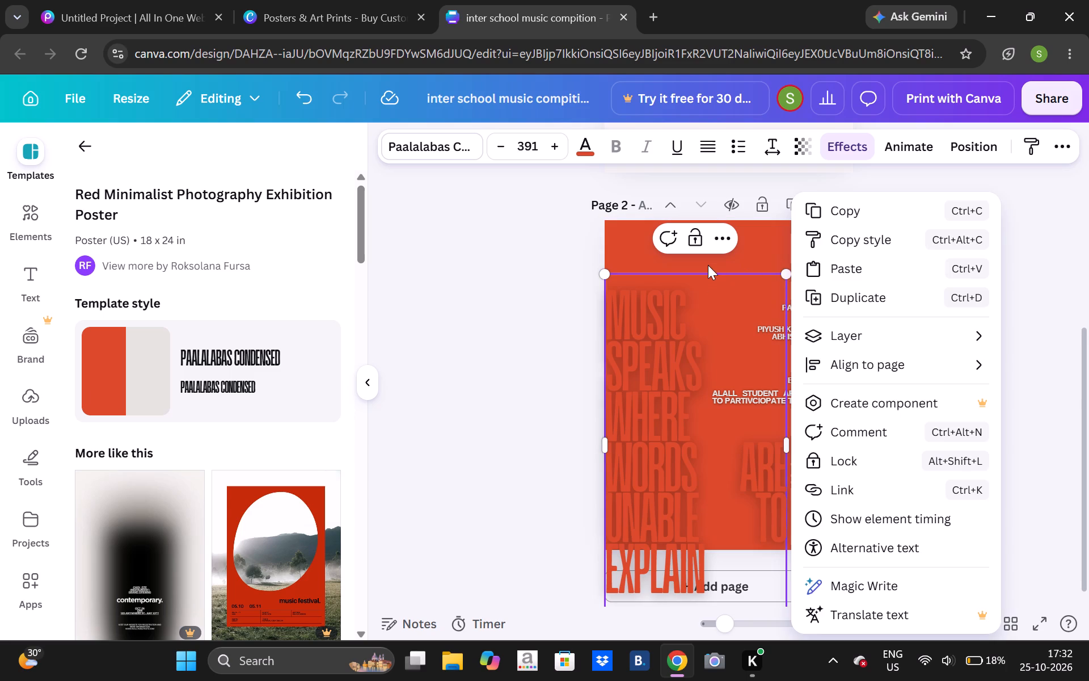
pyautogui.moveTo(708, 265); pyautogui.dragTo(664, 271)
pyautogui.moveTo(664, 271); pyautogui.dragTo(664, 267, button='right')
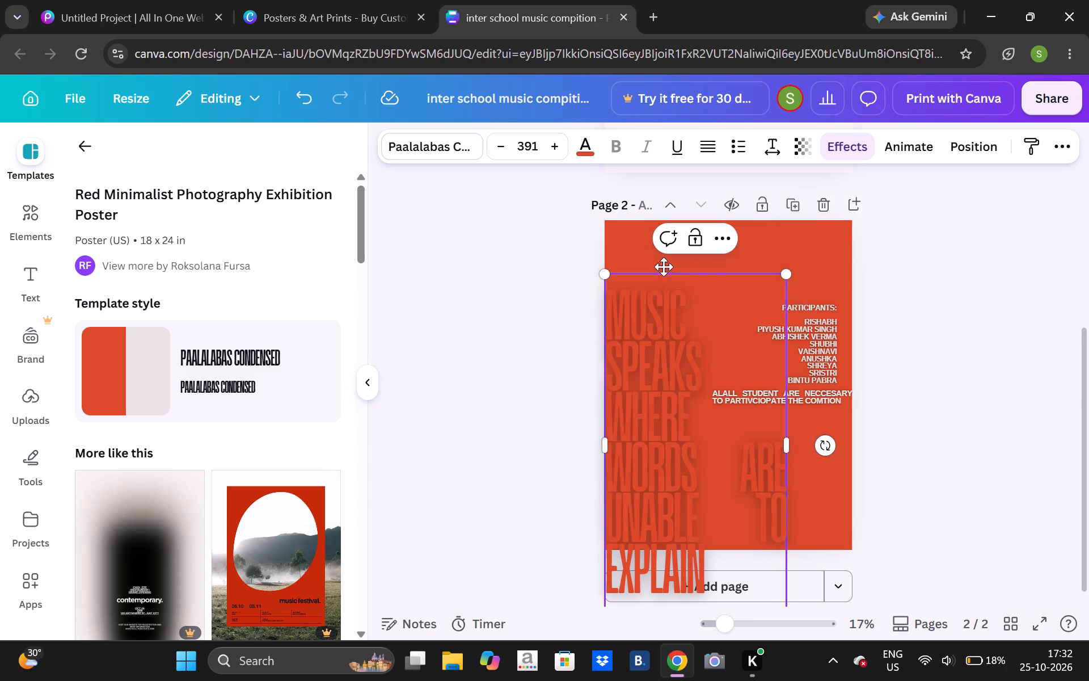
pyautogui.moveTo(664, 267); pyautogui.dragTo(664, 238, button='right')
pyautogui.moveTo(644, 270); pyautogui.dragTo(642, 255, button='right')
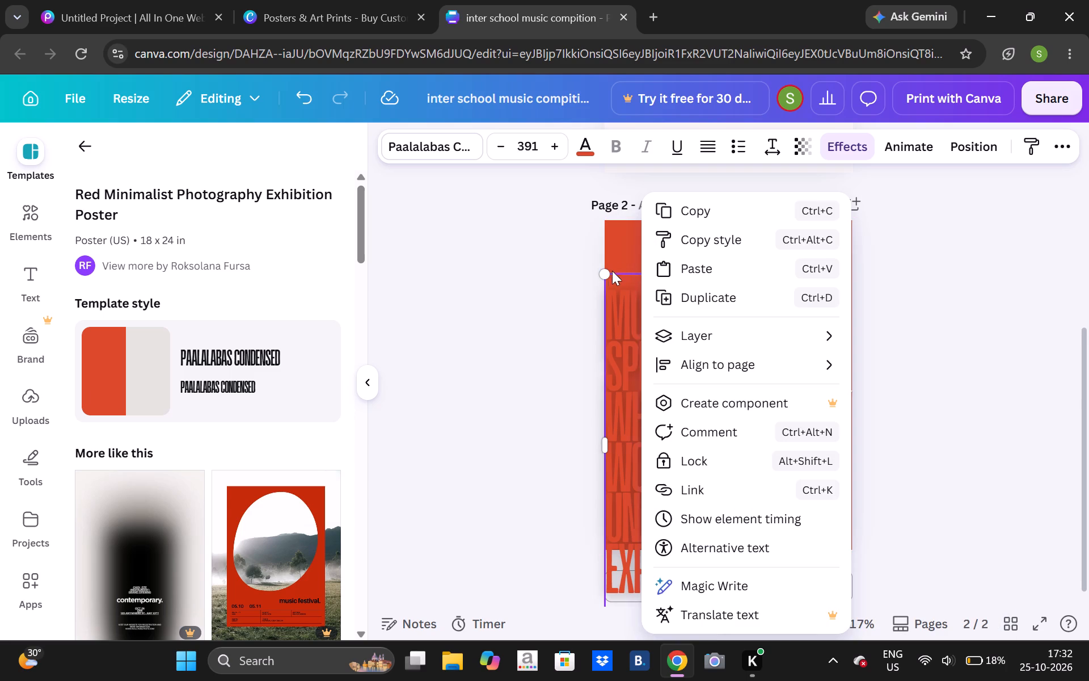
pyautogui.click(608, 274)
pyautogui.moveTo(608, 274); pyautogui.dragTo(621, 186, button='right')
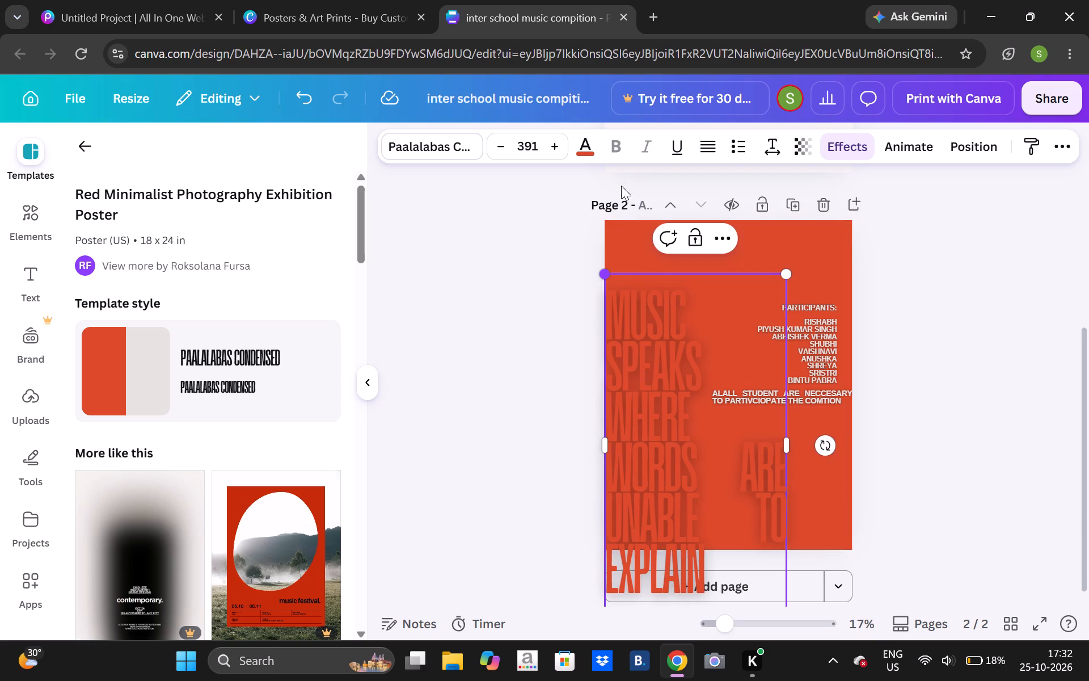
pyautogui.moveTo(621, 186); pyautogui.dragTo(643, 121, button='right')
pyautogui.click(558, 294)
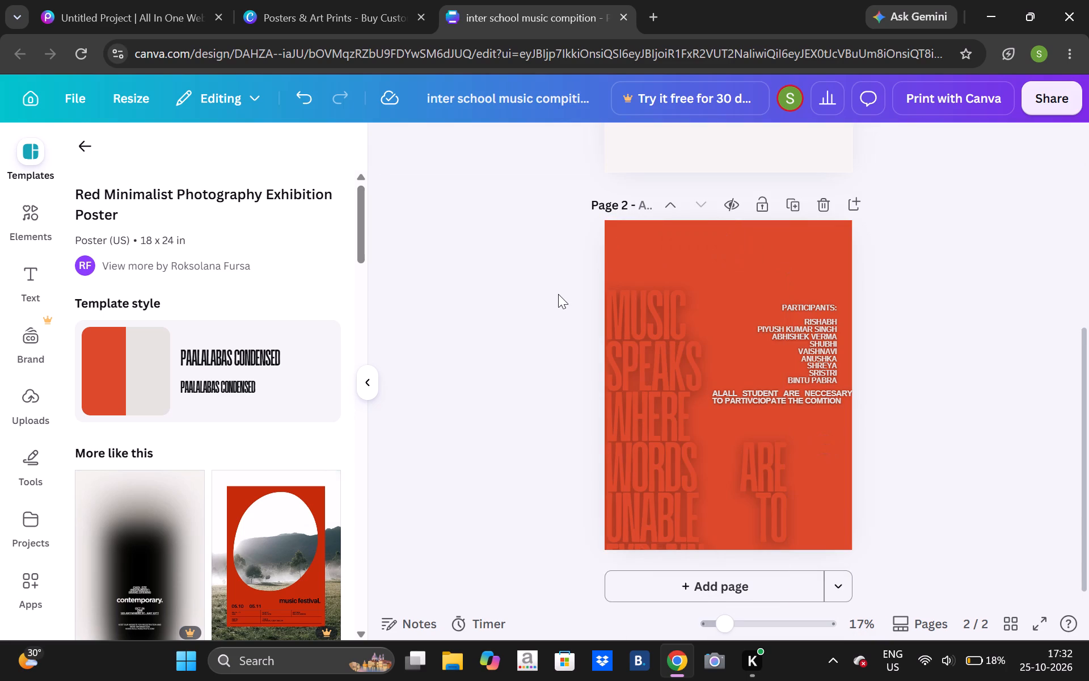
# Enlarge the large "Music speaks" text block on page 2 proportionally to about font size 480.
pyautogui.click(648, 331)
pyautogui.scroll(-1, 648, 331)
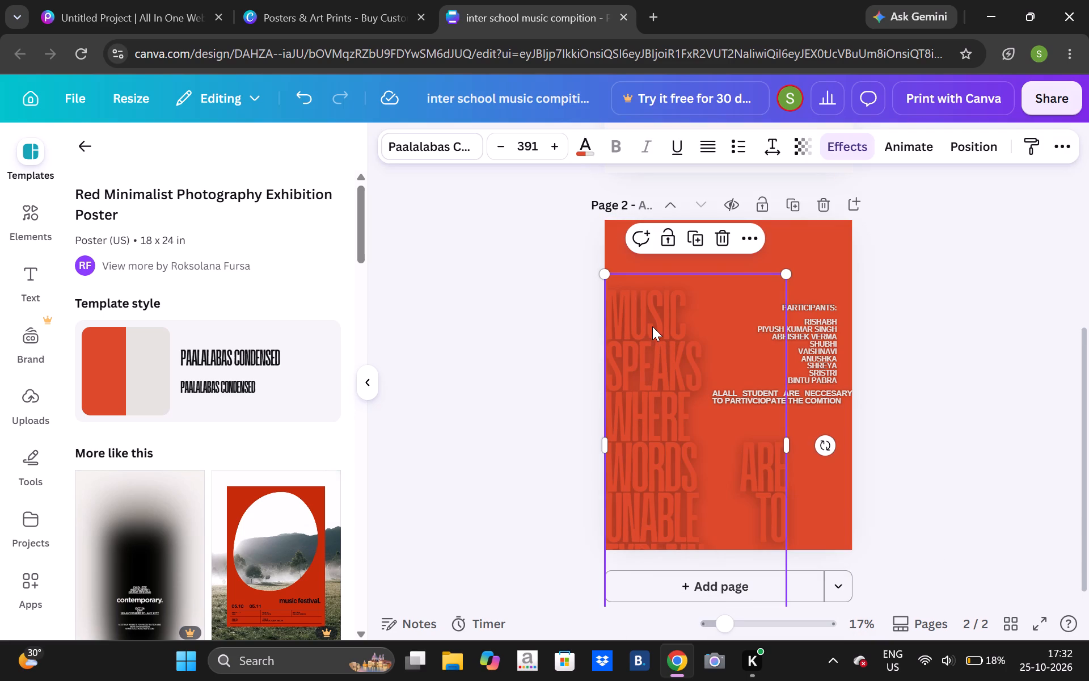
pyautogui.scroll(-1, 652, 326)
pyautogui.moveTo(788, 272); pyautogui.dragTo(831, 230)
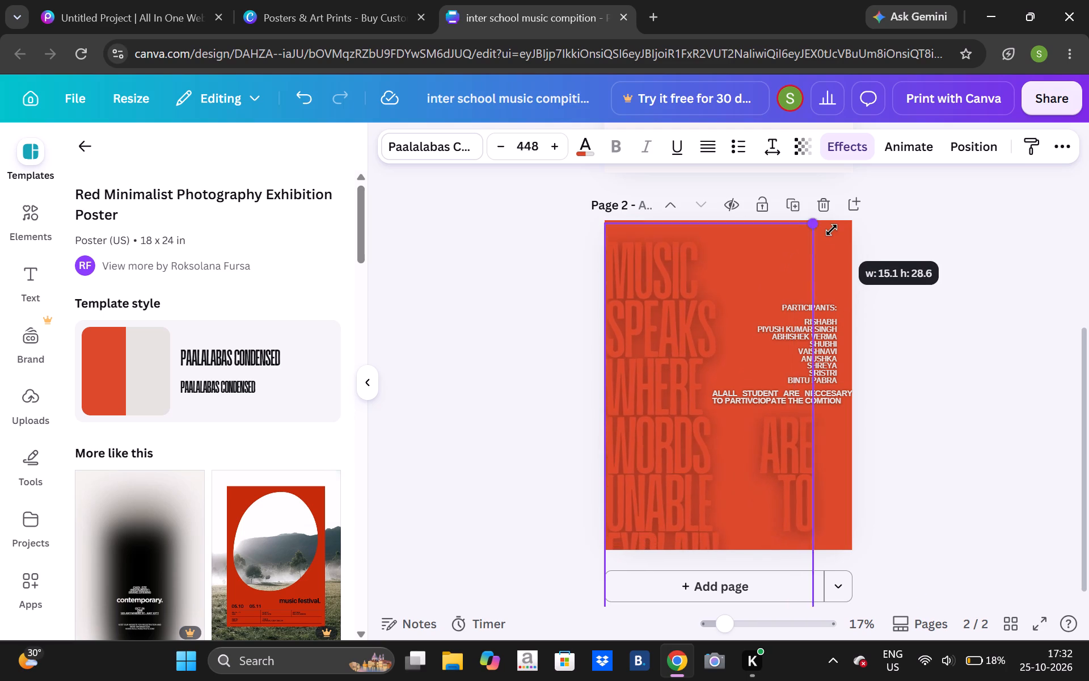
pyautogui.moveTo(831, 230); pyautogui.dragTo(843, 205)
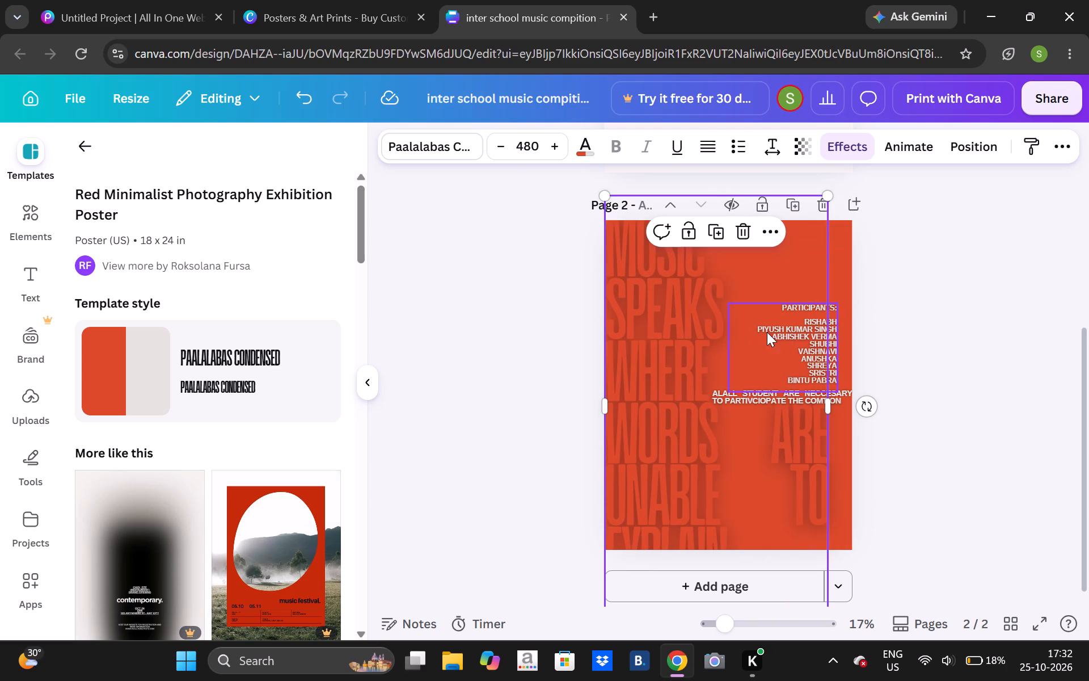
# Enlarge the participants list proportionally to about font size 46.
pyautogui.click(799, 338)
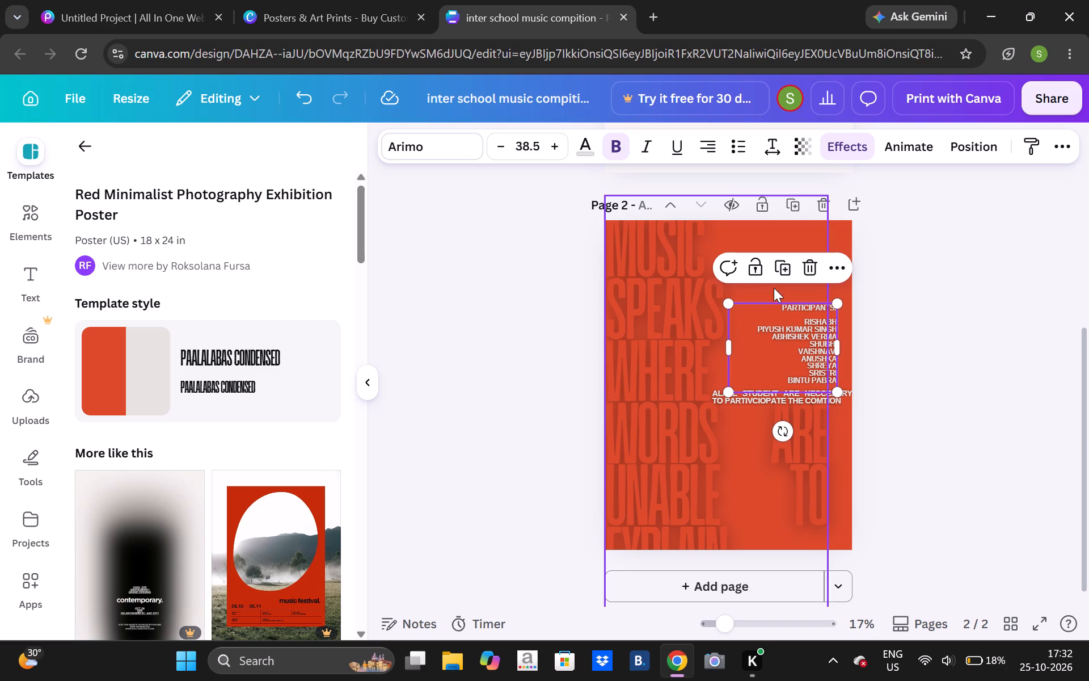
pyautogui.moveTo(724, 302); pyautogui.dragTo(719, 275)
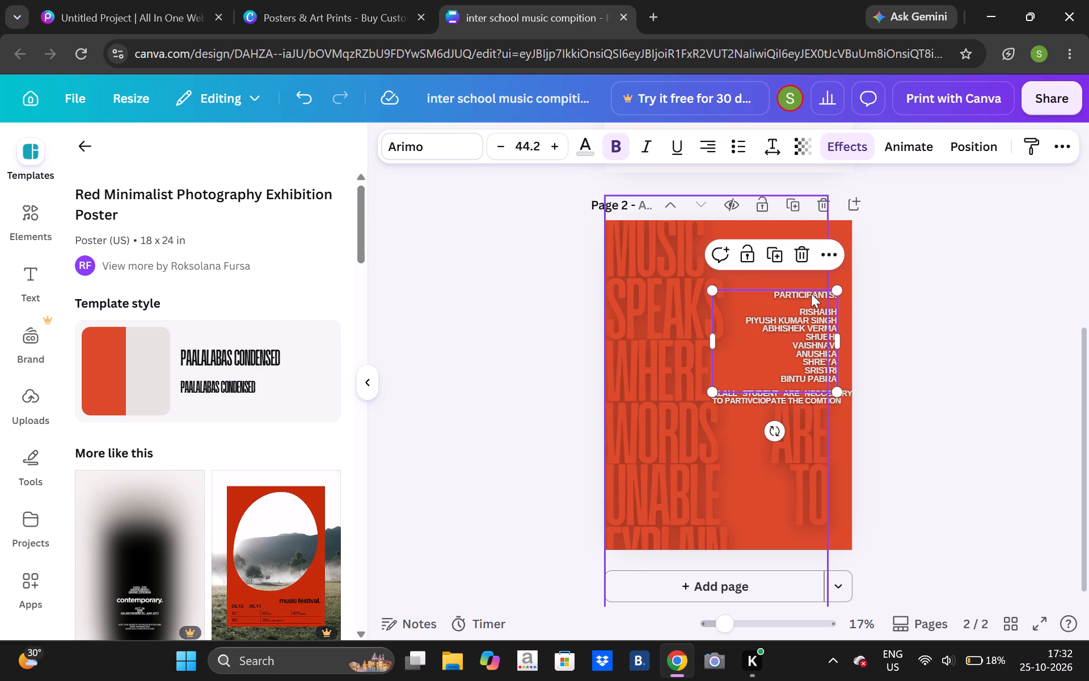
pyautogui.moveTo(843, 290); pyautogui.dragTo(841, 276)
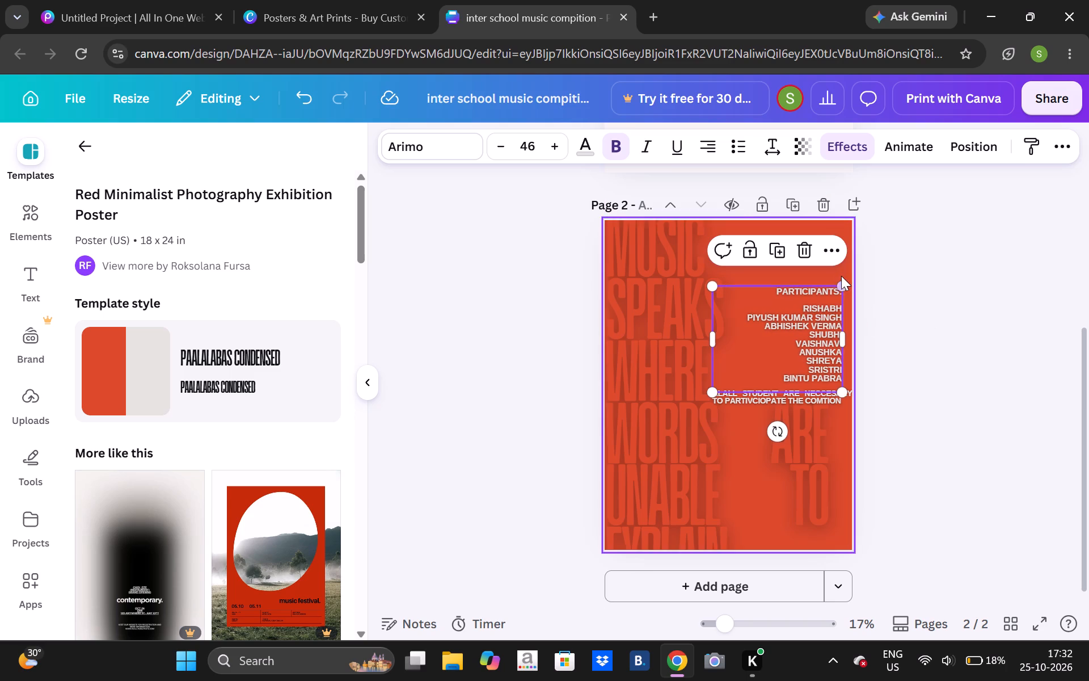
# Move the participants list straight up to the top edge of page 2.
pyautogui.moveTo(818, 293); pyautogui.dragTo(820, 240)
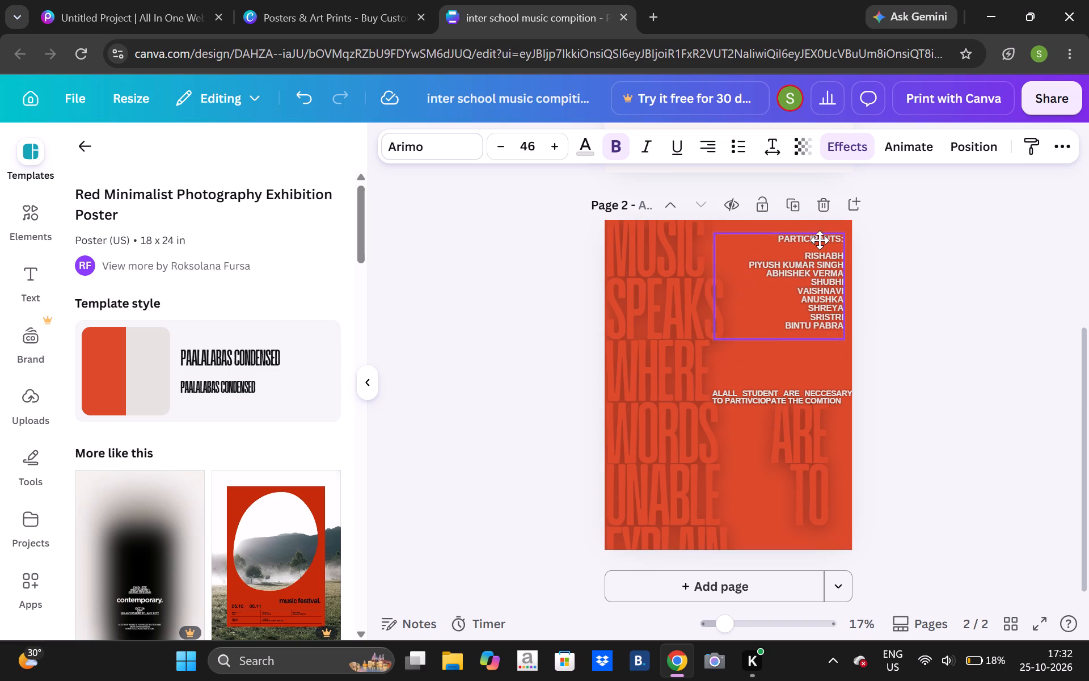
pyautogui.moveTo(820, 240); pyautogui.dragTo(818, 229)
pyautogui.click(818, 229)
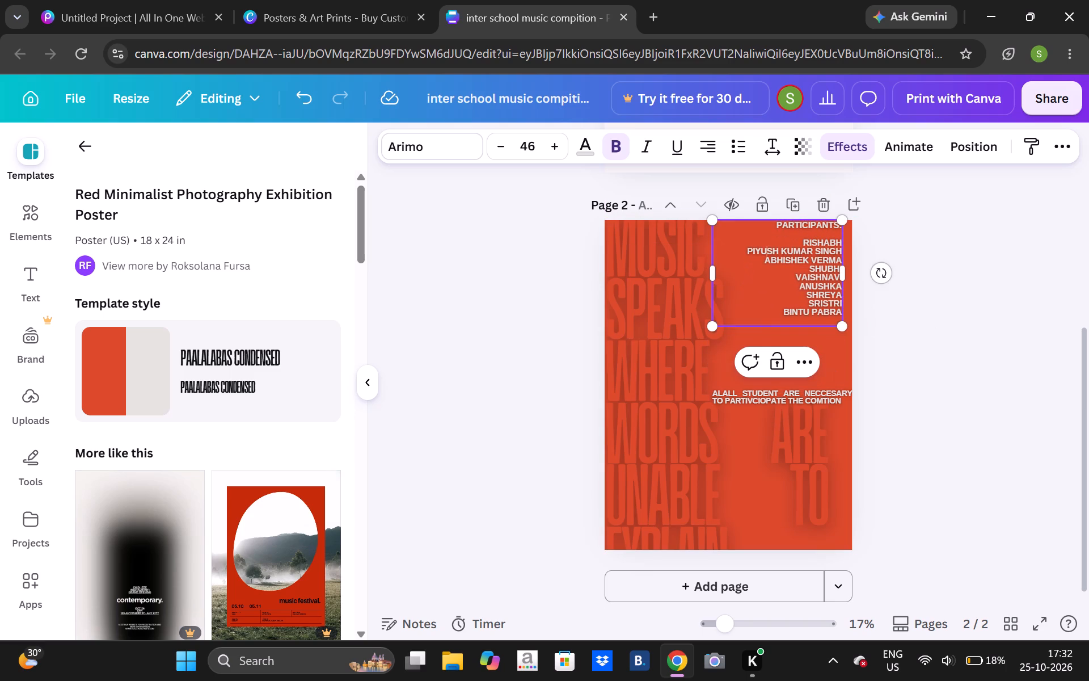
pyautogui.click(829, 236)
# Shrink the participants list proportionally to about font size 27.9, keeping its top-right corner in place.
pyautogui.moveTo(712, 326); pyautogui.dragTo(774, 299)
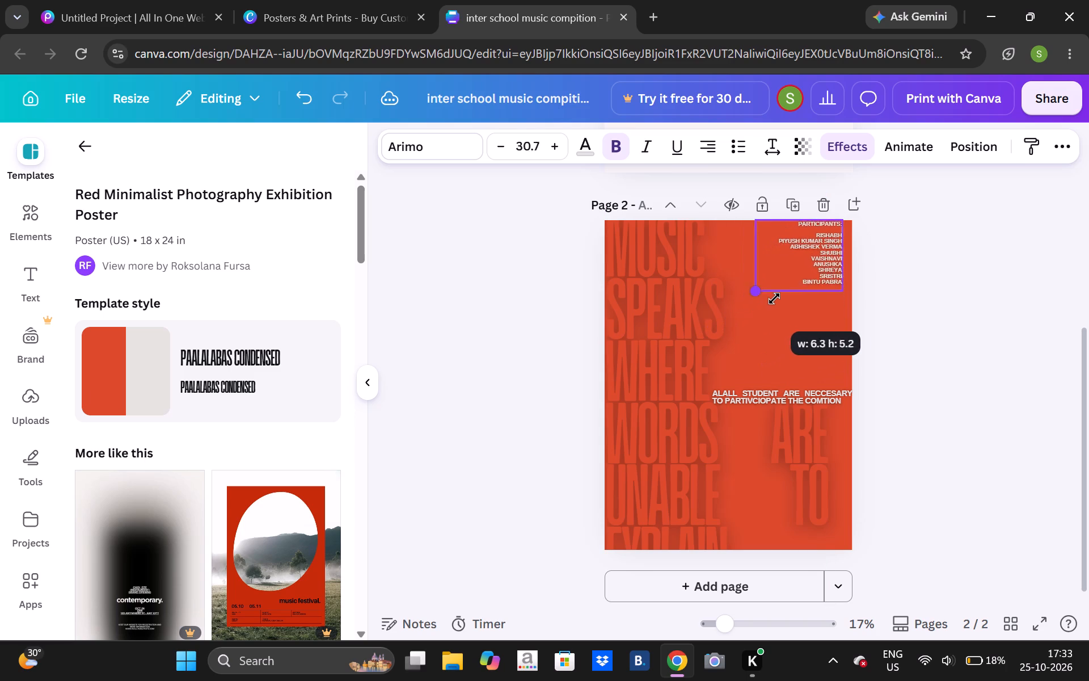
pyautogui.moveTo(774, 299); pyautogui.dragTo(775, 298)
# Shrink the large "Music speaks" text block proportionally to about font size 407, keeping its left edge in place.
pyautogui.tripleClick(775, 298)
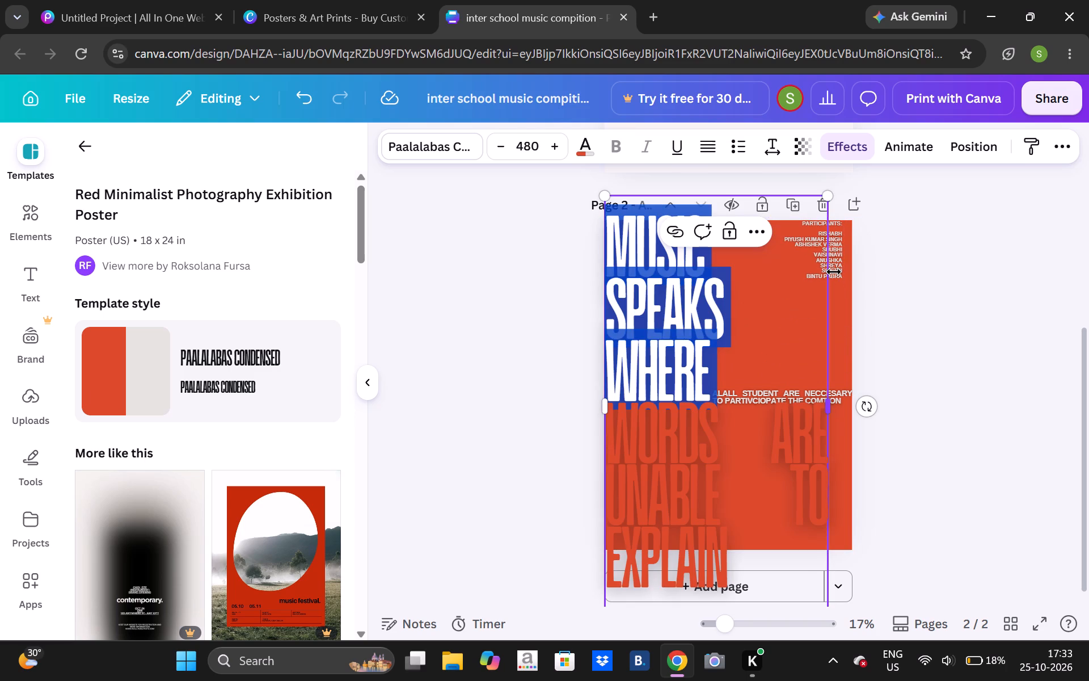
pyautogui.click(834, 272)
pyautogui.click(803, 274)
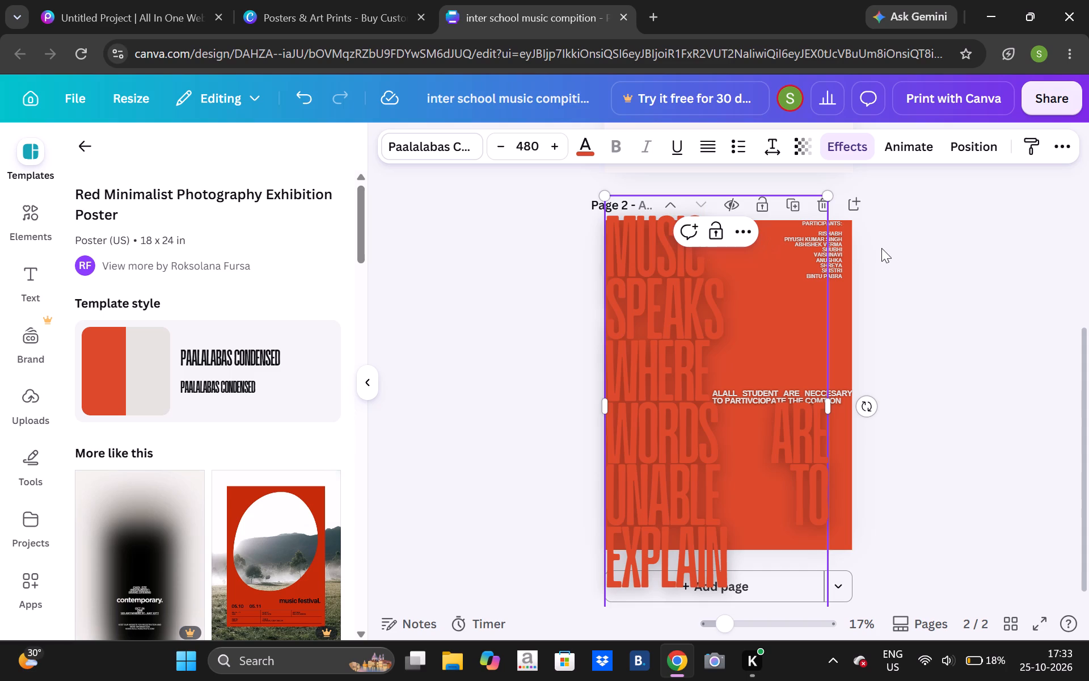
pyautogui.click(841, 272)
pyautogui.moveTo(816, 204); pyautogui.dragTo(740, 253)
pyautogui.moveTo(828, 200); pyautogui.dragTo(718, 224)
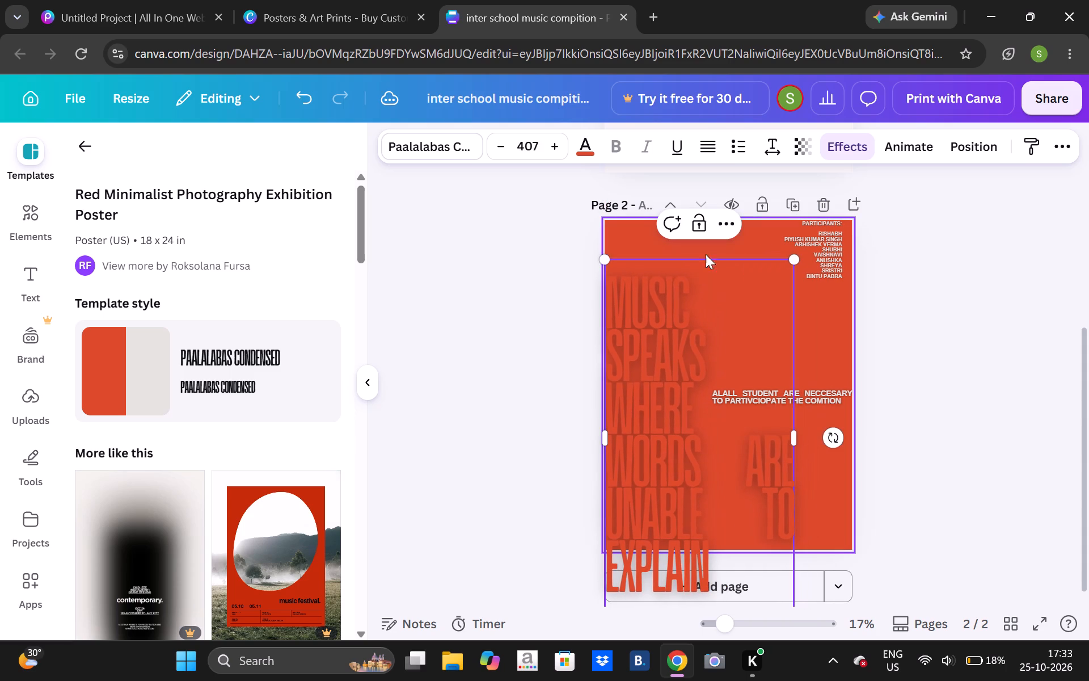
# Move the large "Music speaks" text block up so that all its lines down to "Explain" fit on the page.
pyautogui.moveTo(713, 253); pyautogui.dragTo(716, 207)
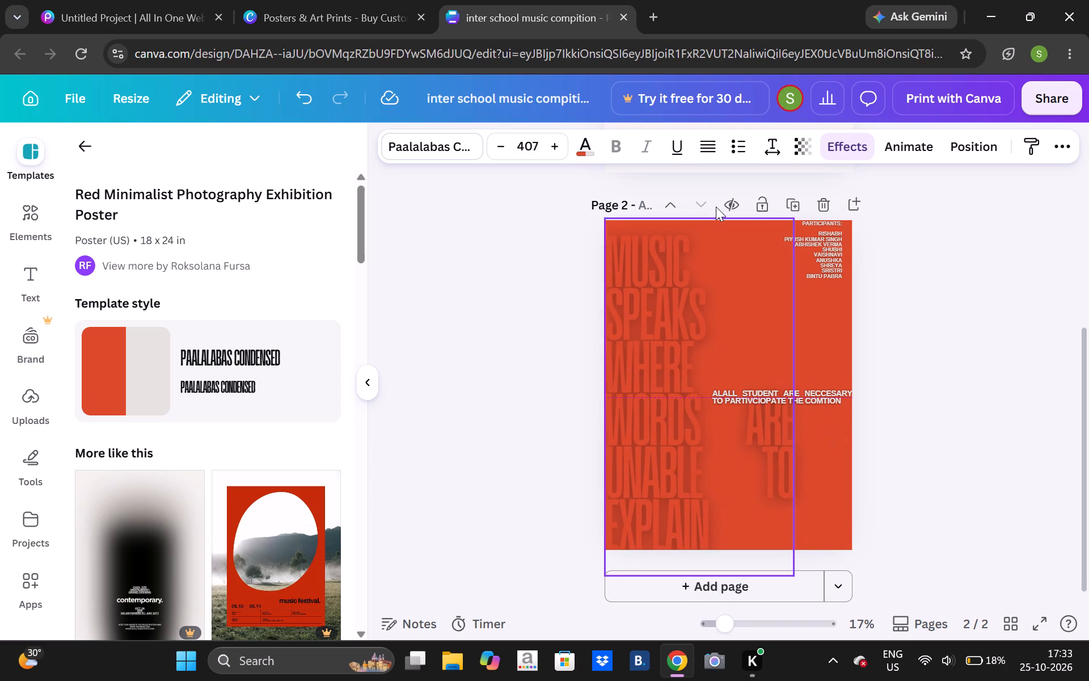
pyautogui.moveTo(716, 207); pyautogui.dragTo(716, 205)
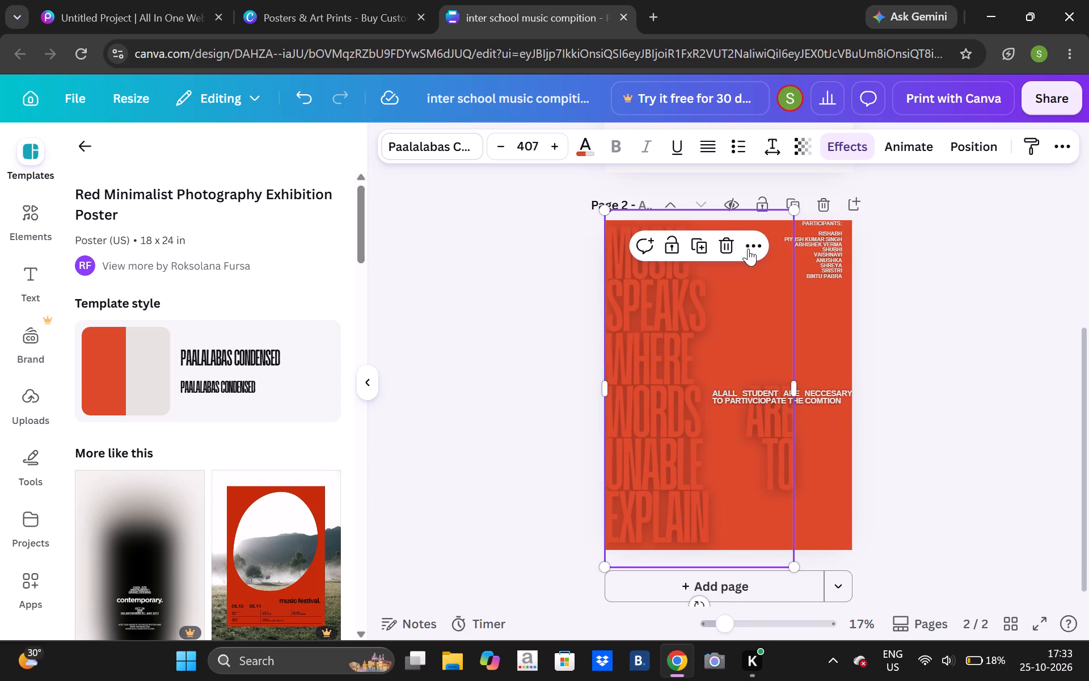
# Move the note about all students' participation down to the bottom of page 2, beside the word "Explain".
pyautogui.click(734, 390)
pyautogui.moveTo(734, 390); pyautogui.dragTo(742, 511, button='right')
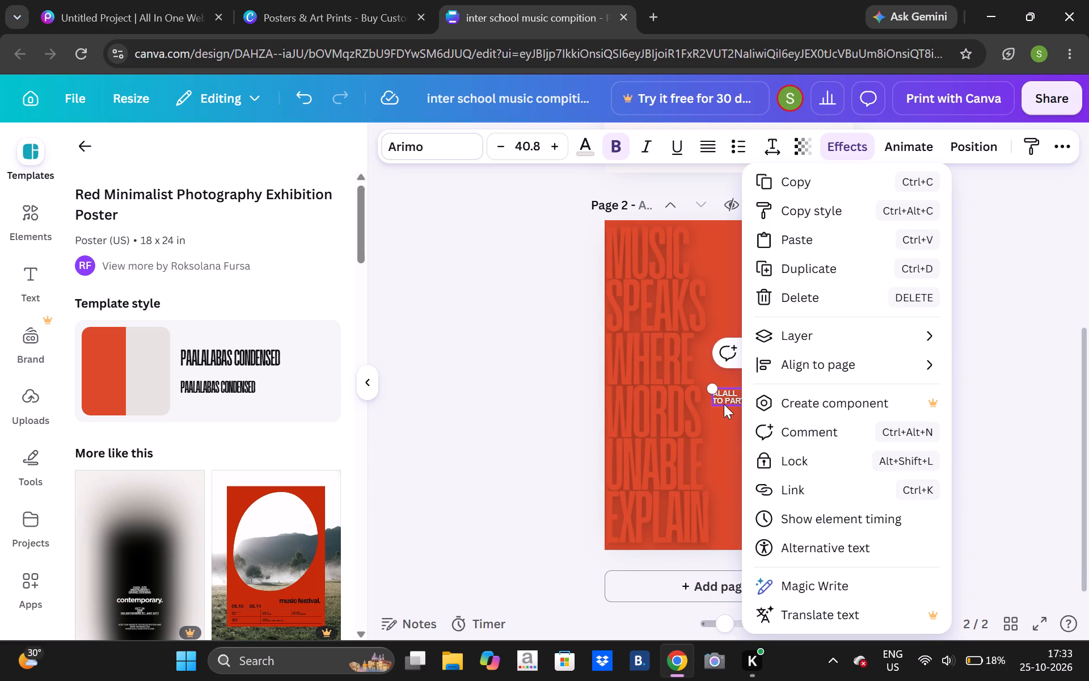
pyautogui.click(724, 404)
pyautogui.click(772, 387)
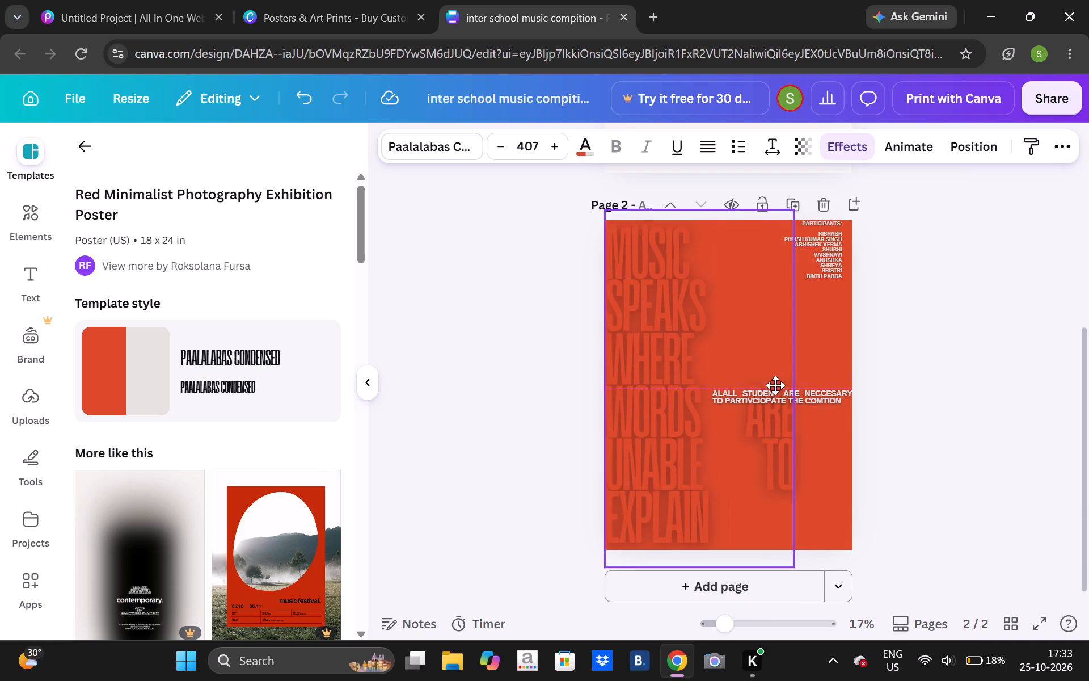
pyautogui.click(832, 400)
pyautogui.moveTo(832, 400); pyautogui.dragTo(833, 518)
# Enlarge the participants list to about font size 33.9 and position it just inside the page's top-right corner.
pyautogui.click(837, 254)
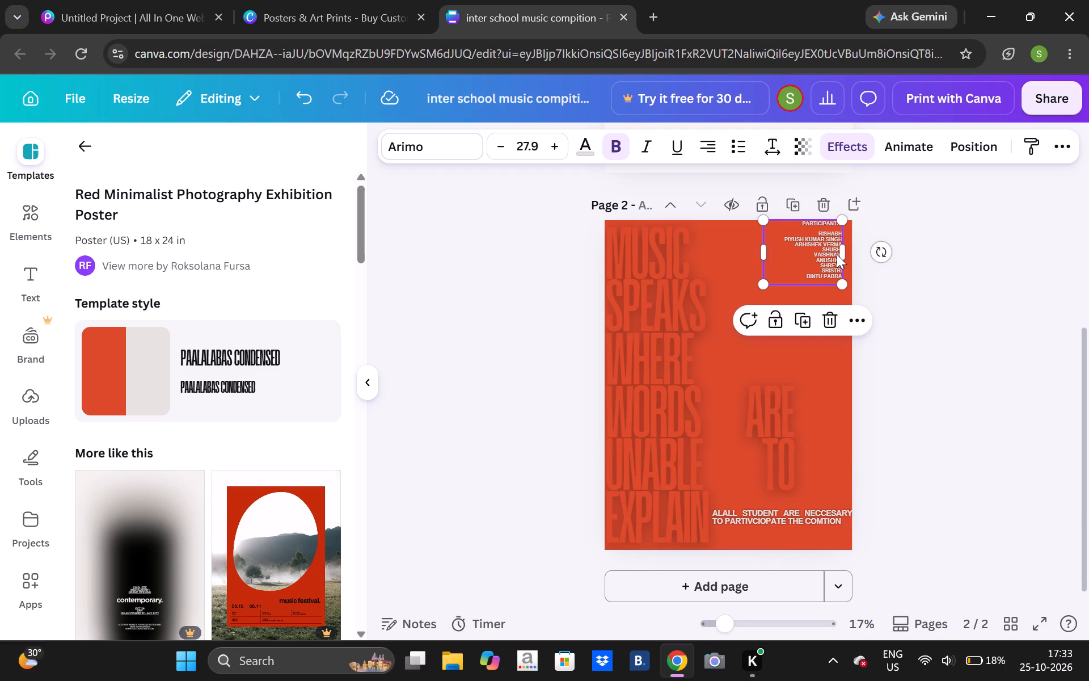
pyautogui.moveTo(843, 280); pyautogui.dragTo(849, 287)
pyautogui.moveTo(816, 253); pyautogui.dragTo(795, 256)
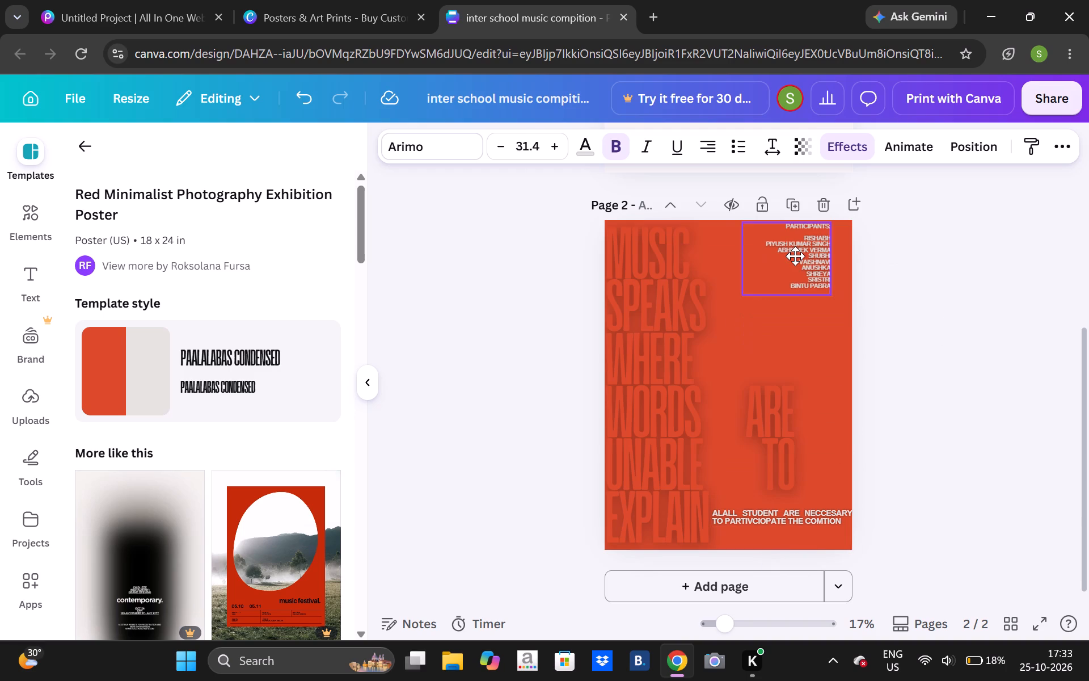
pyautogui.moveTo(795, 256); pyautogui.dragTo(800, 256)
pyautogui.click(800, 256)
pyautogui.moveTo(839, 292); pyautogui.dragTo(845, 299)
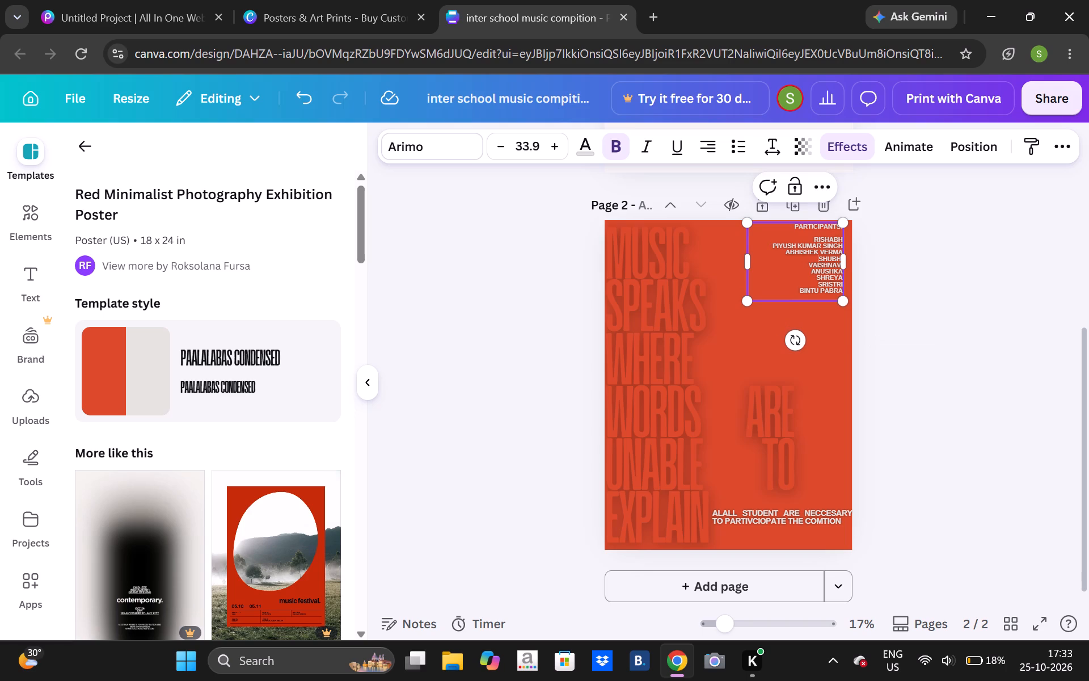
# Retype Shreya on its line in the participants list and add another participant's full name on a new line below it.
pyautogui.click(841, 293)
pyautogui.click(813, 283)
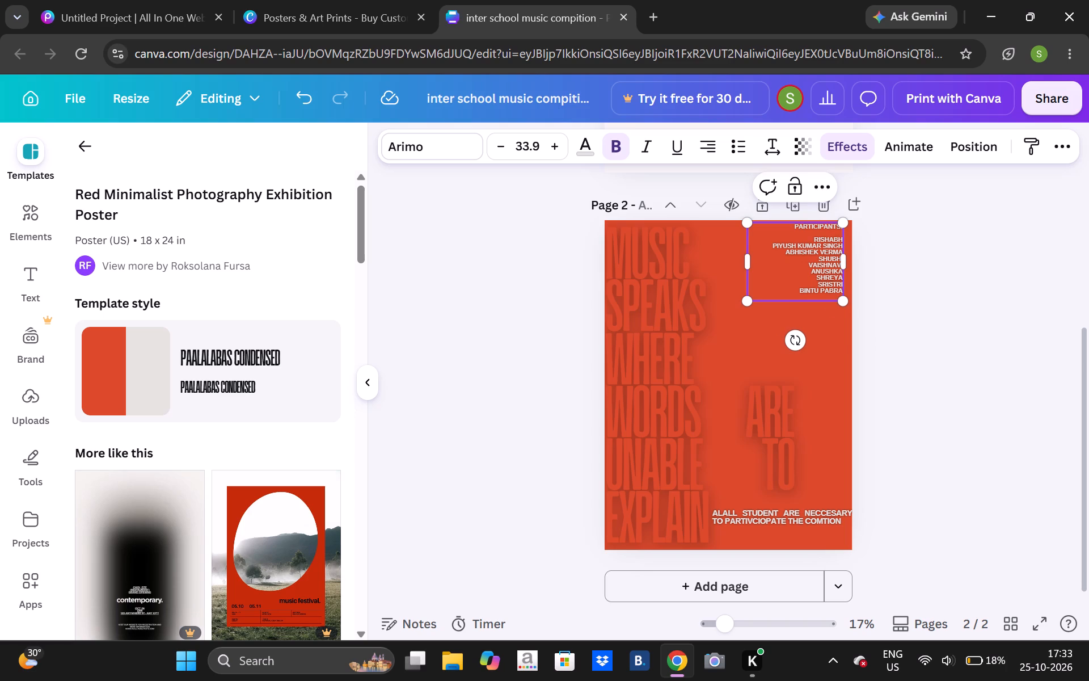
pyautogui.click(832, 296)
pyautogui.doubleClick(832, 296)
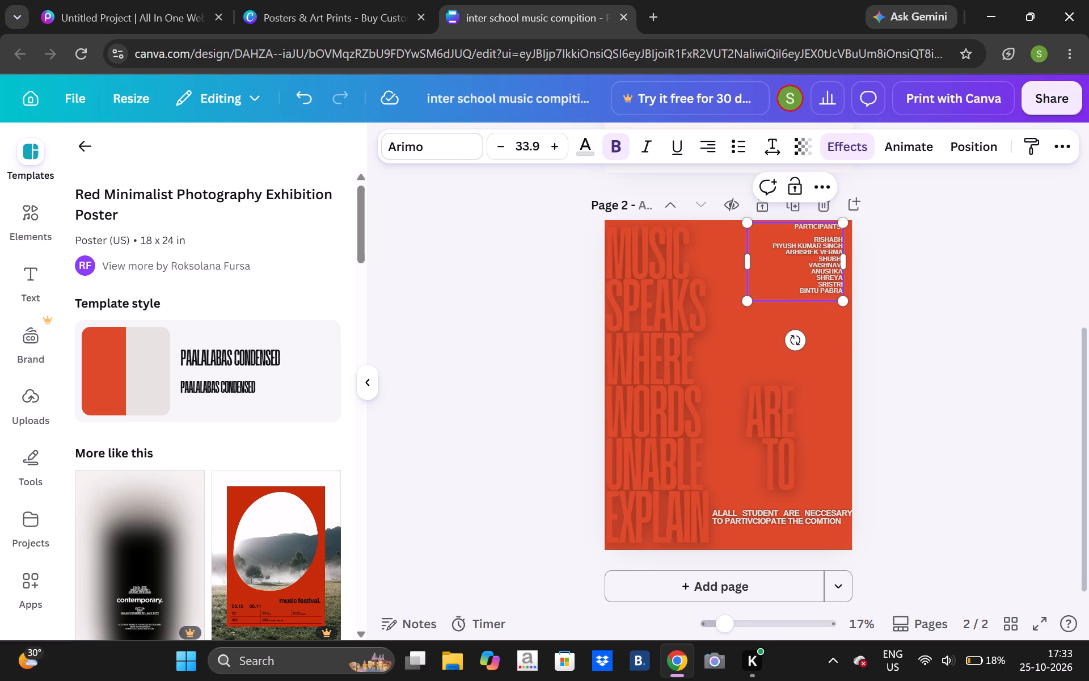
pyautogui.doubleClick(832, 296)
pyautogui.doubleClick(833, 285)
pyautogui.doubleClick(780, 279)
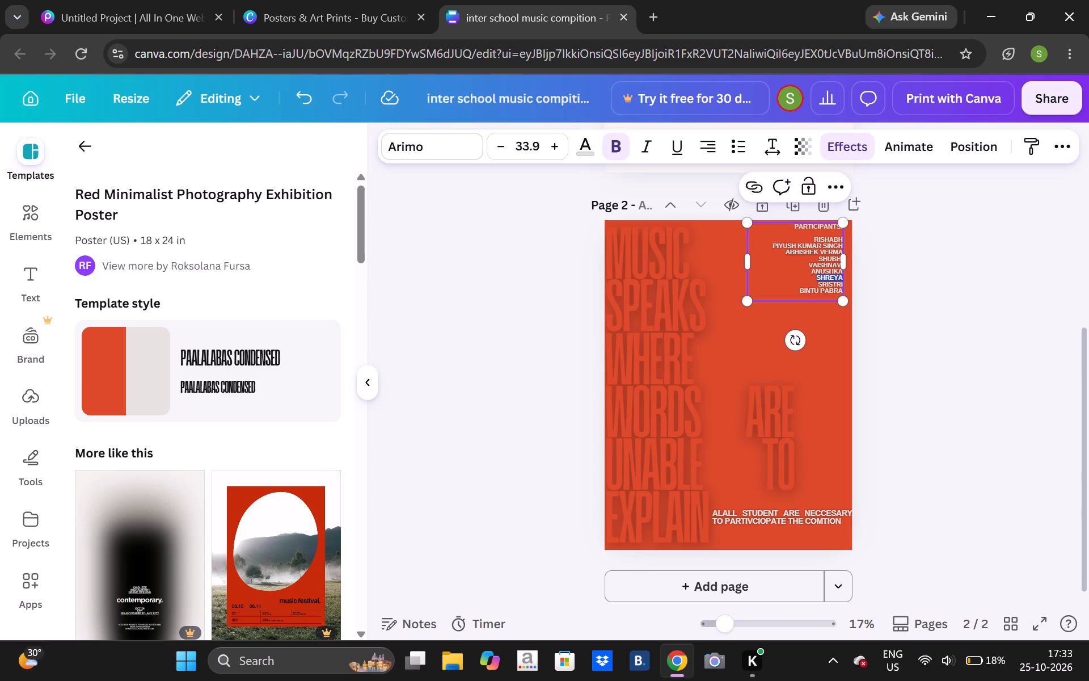
pyautogui.doubleClick(825, 296)
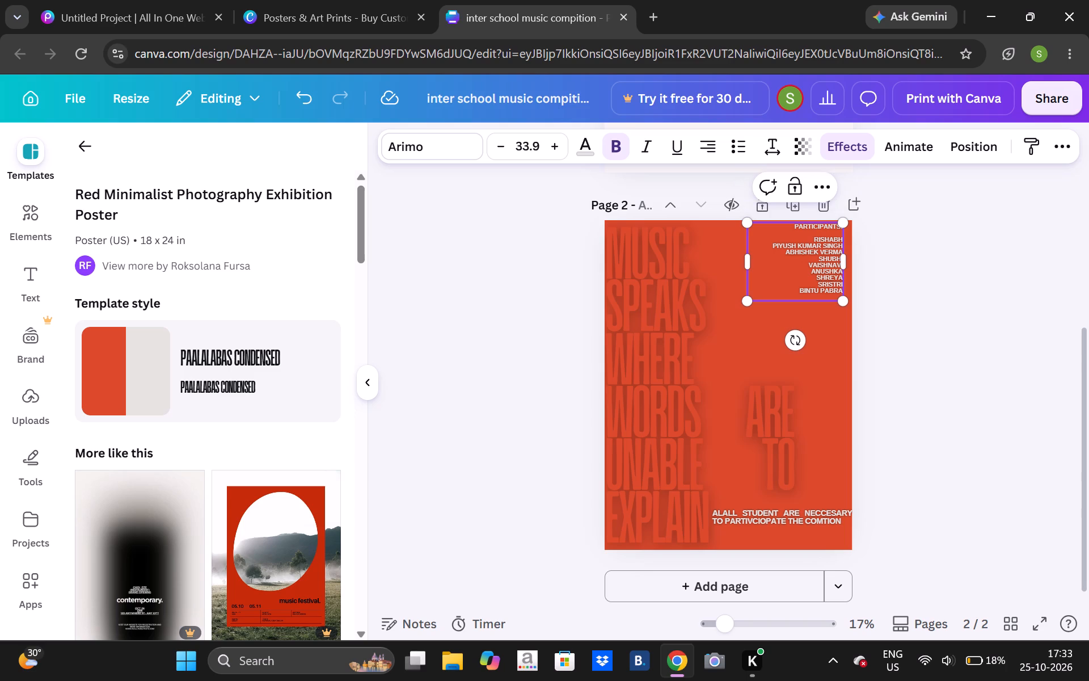
pyautogui.doubleClick(797, 275)
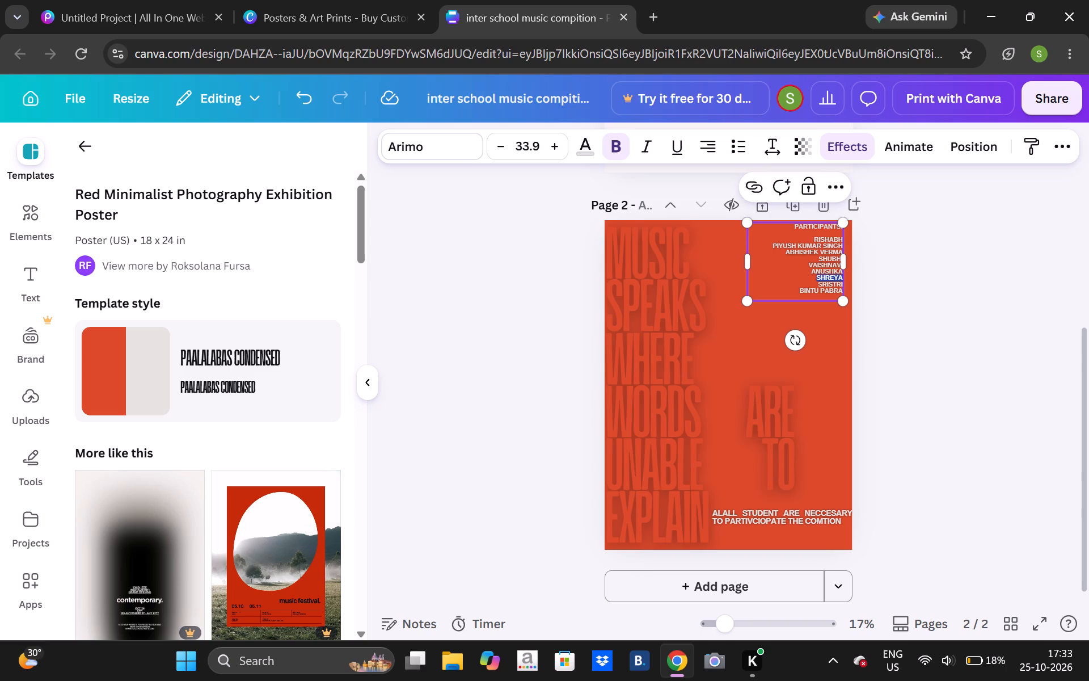
pyautogui.press('BackSpace')
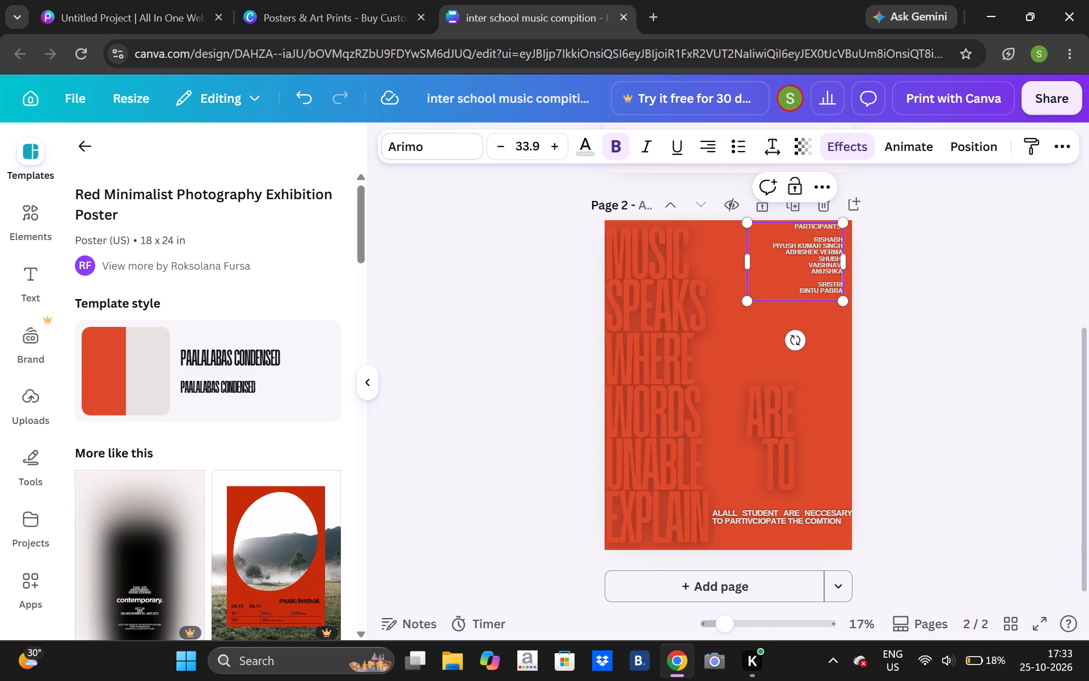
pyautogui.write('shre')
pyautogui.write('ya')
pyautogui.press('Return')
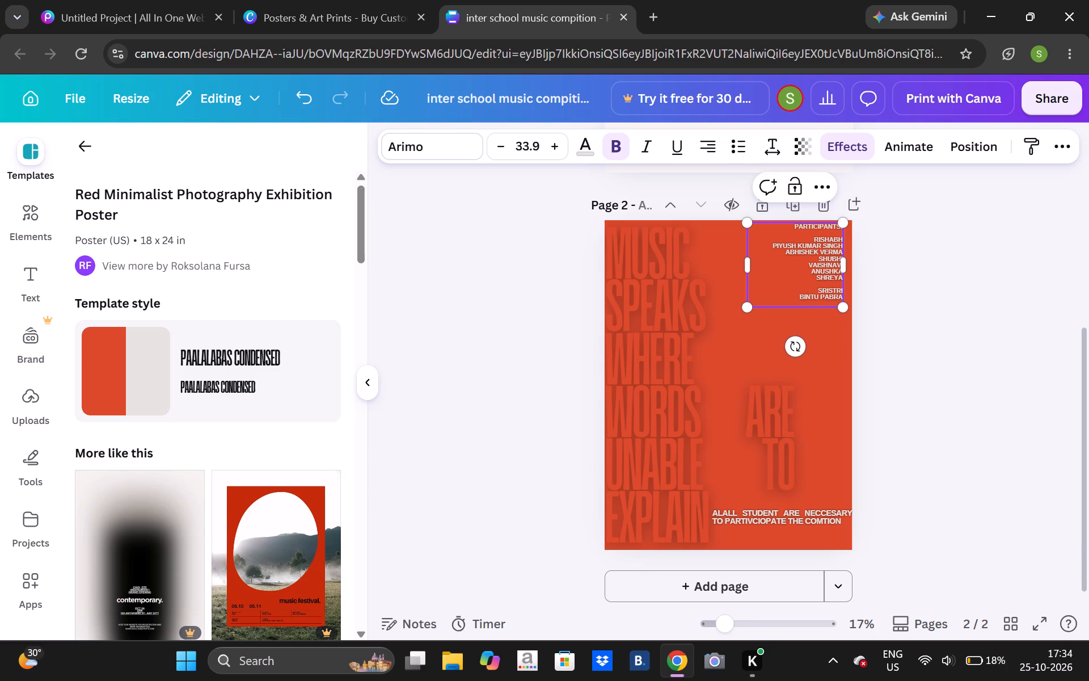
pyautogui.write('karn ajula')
# Add Badshah and Arjit Singh on separate new lines above Sristri in the participants list.
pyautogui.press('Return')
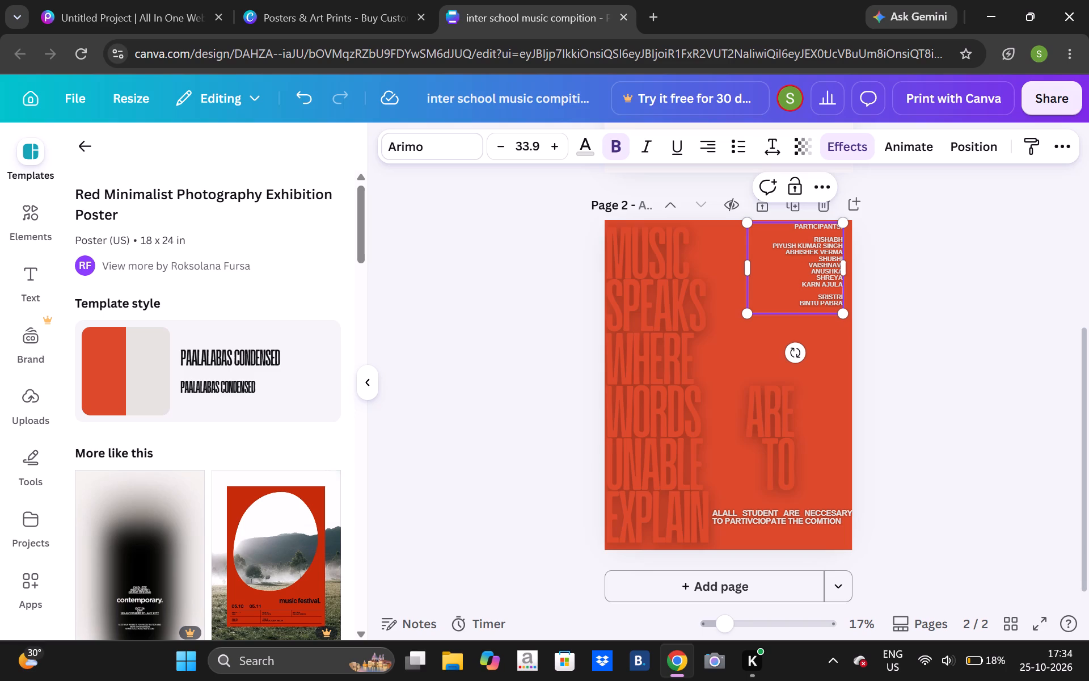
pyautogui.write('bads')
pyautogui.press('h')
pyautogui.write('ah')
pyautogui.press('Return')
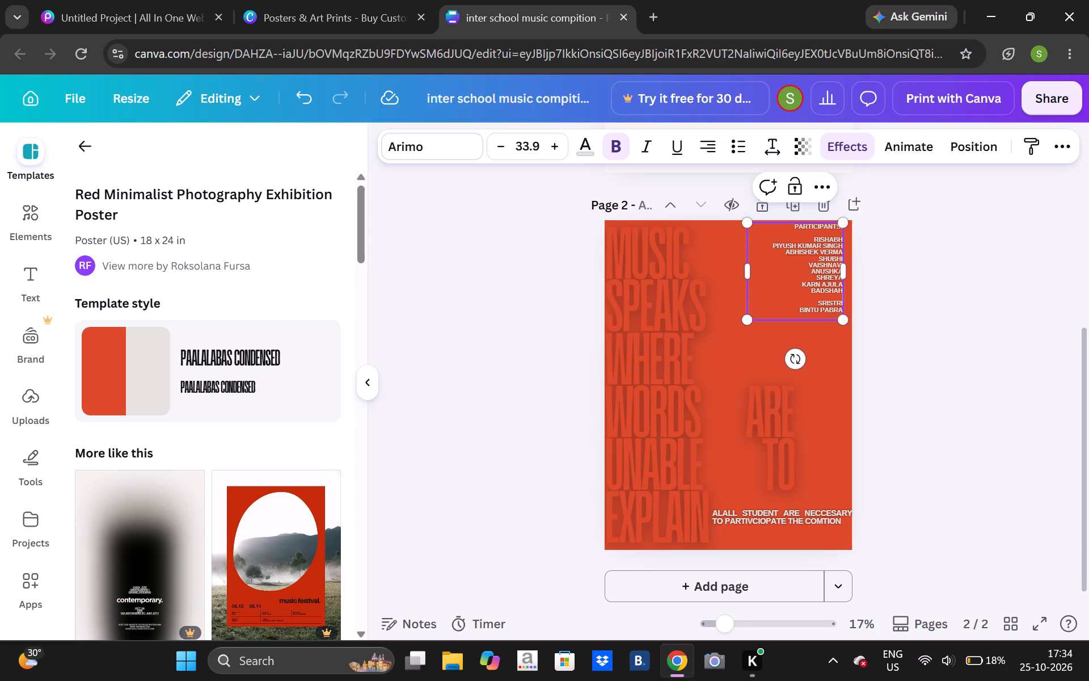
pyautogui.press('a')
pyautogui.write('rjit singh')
# Continue the participants list below Arjit Singh with lines for Amit Saini Rhoktakiya, Kasa Ala Chahar, Shubh and Sindhu Moosewa;a.
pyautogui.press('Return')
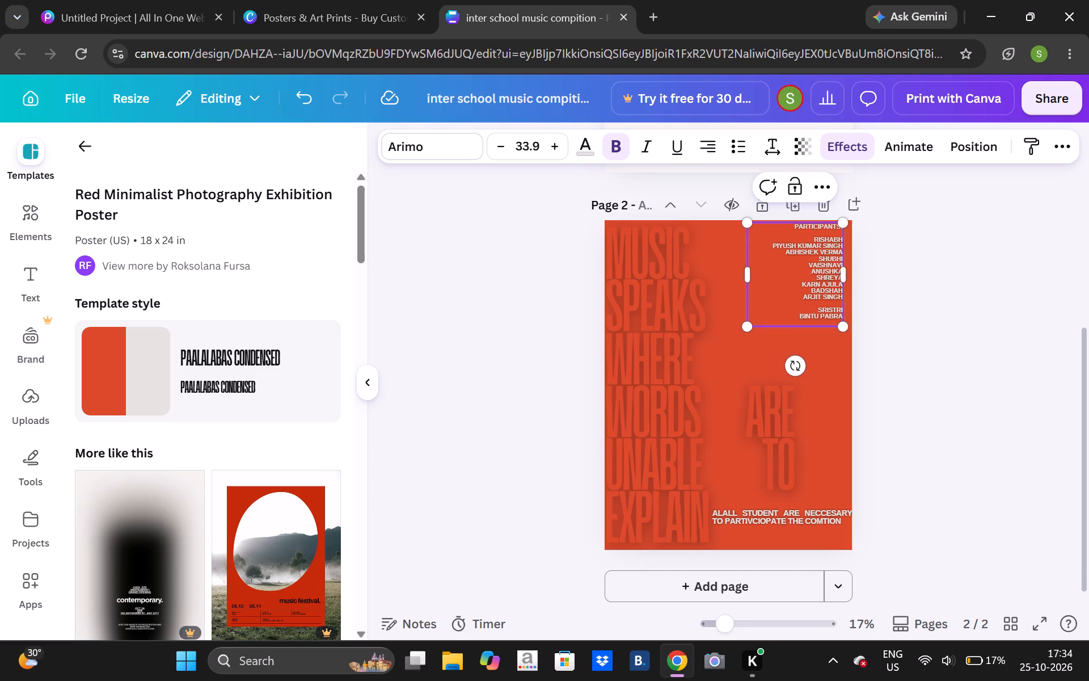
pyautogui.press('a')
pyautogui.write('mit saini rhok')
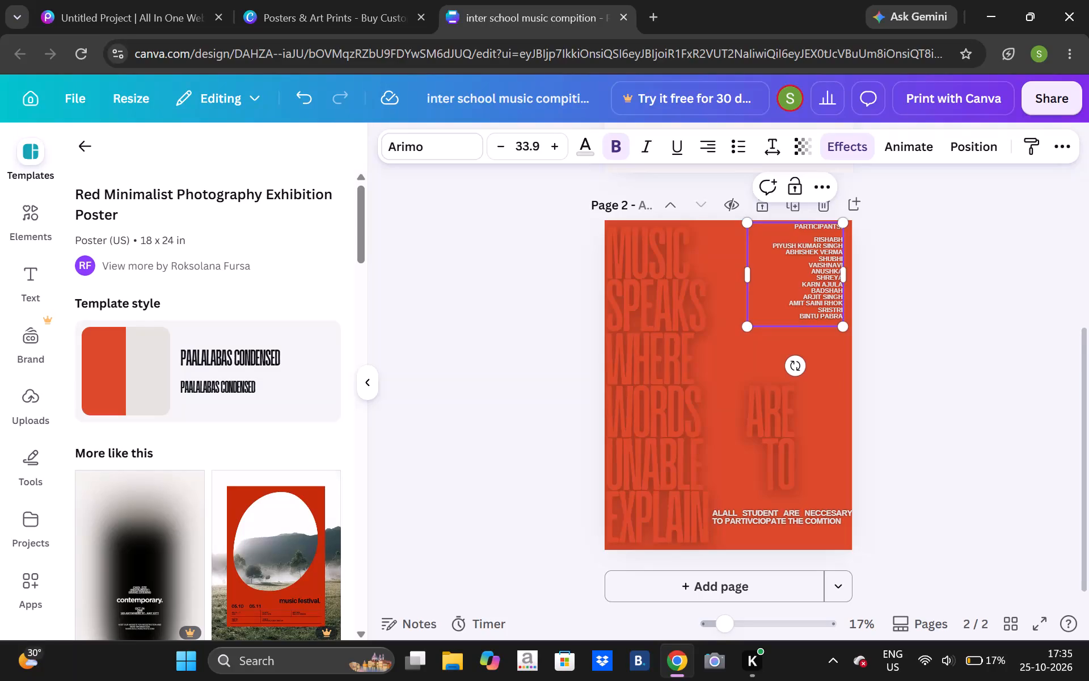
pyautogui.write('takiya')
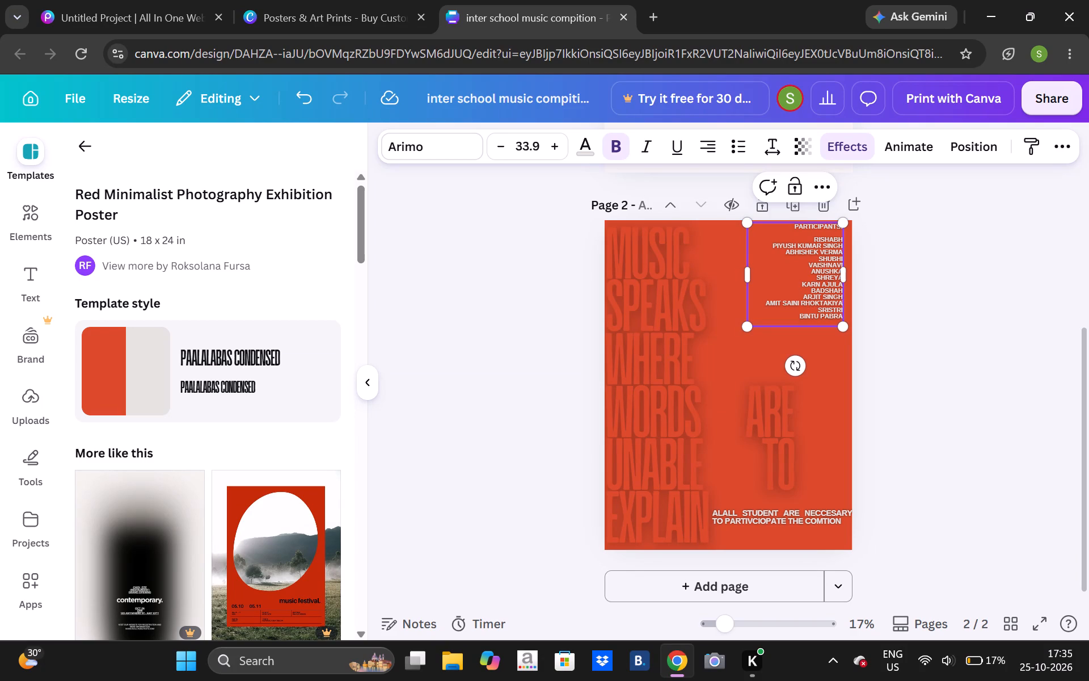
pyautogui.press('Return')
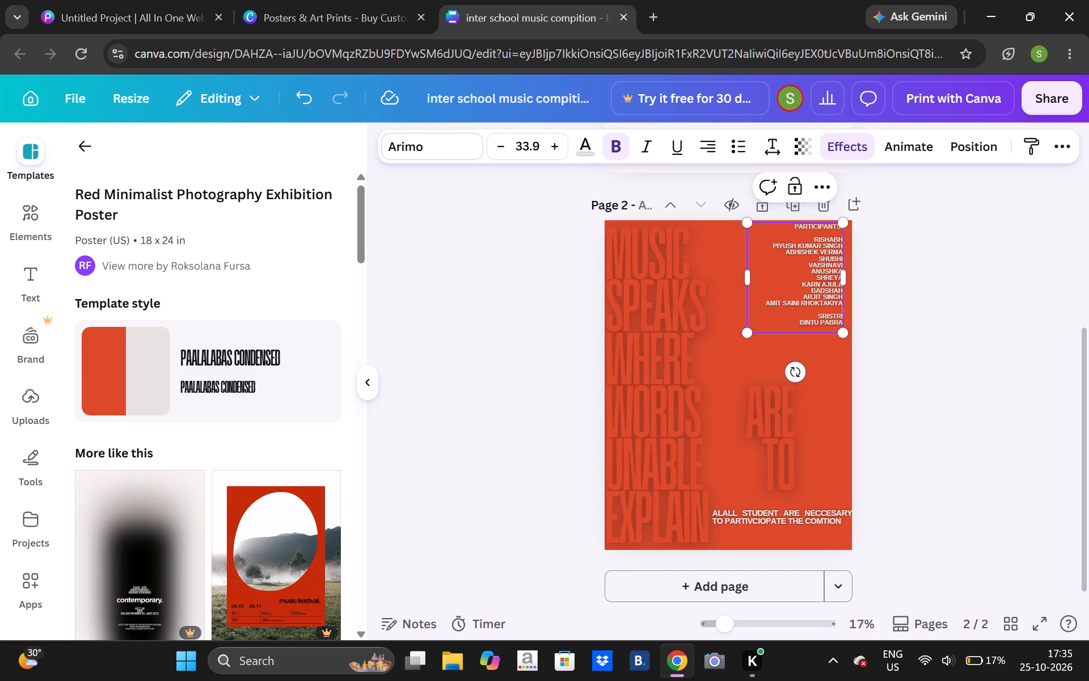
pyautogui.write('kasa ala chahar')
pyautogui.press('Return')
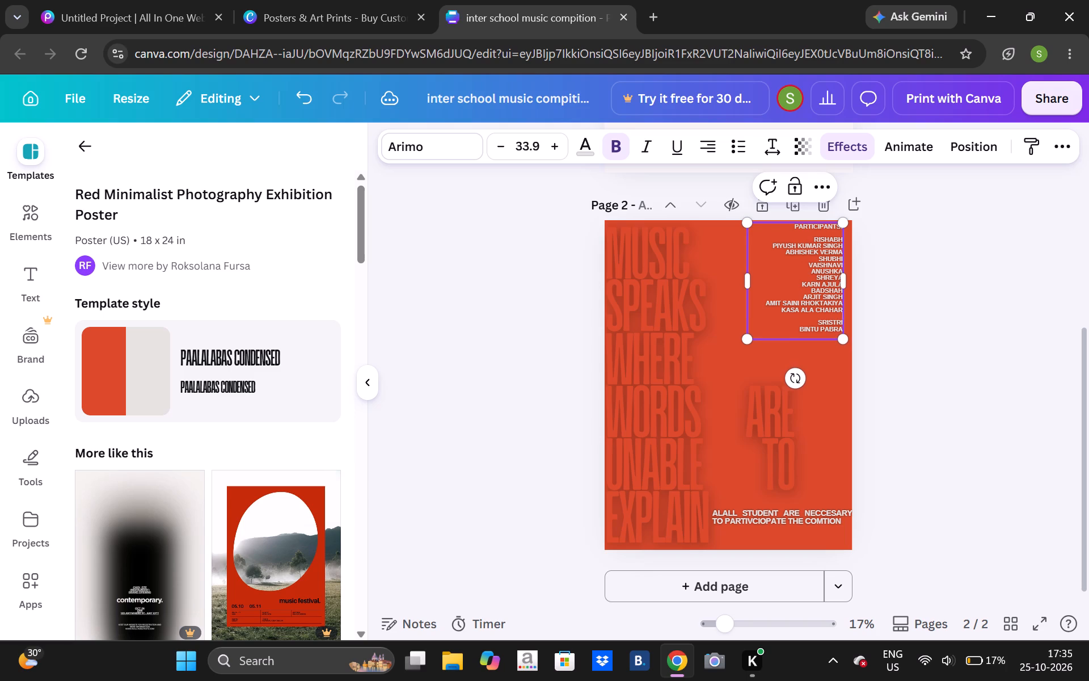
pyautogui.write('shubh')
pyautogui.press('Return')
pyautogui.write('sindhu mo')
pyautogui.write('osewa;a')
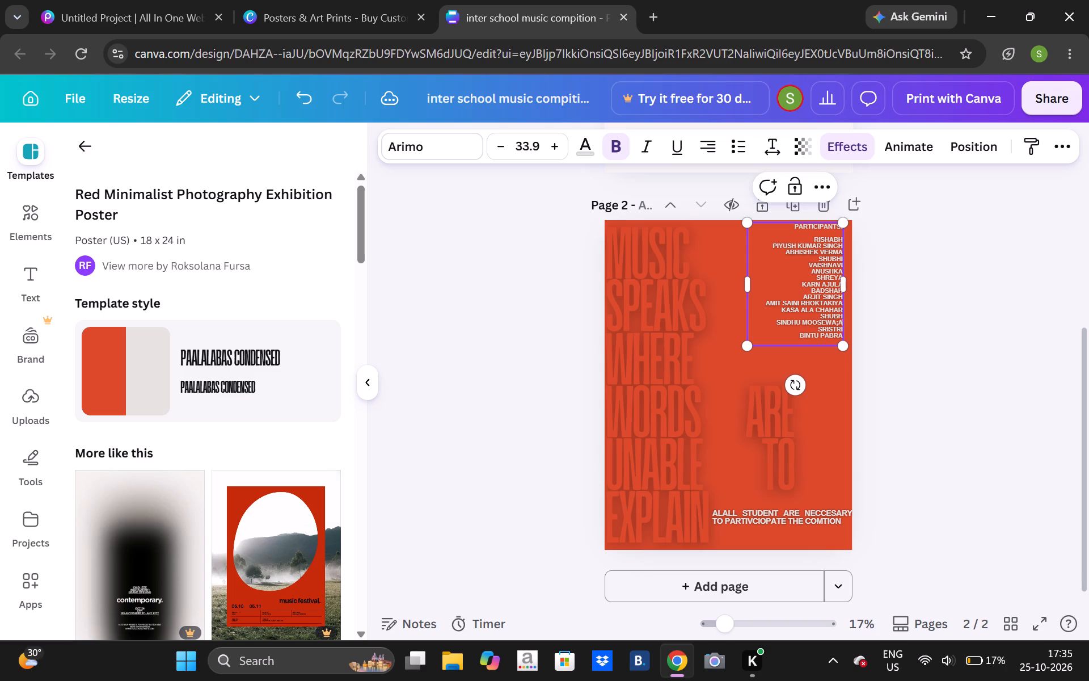
# Add Diljit Dojjen, Masoom Sharma and Dhanda Nyuoliwala on separate new lines above Sristri in the participants list.
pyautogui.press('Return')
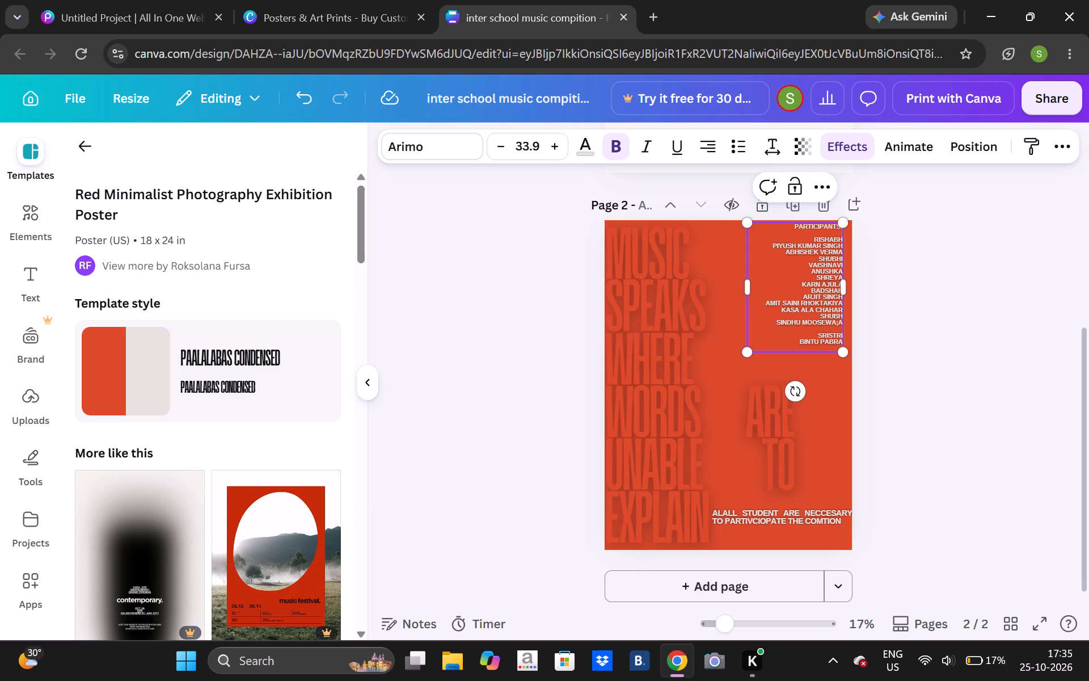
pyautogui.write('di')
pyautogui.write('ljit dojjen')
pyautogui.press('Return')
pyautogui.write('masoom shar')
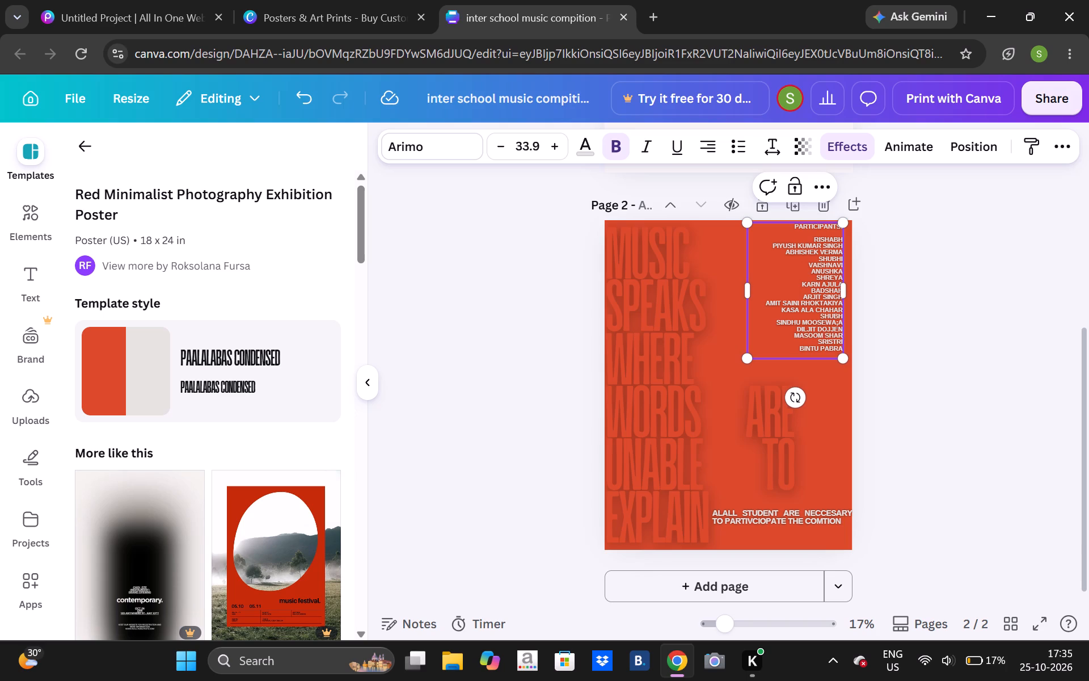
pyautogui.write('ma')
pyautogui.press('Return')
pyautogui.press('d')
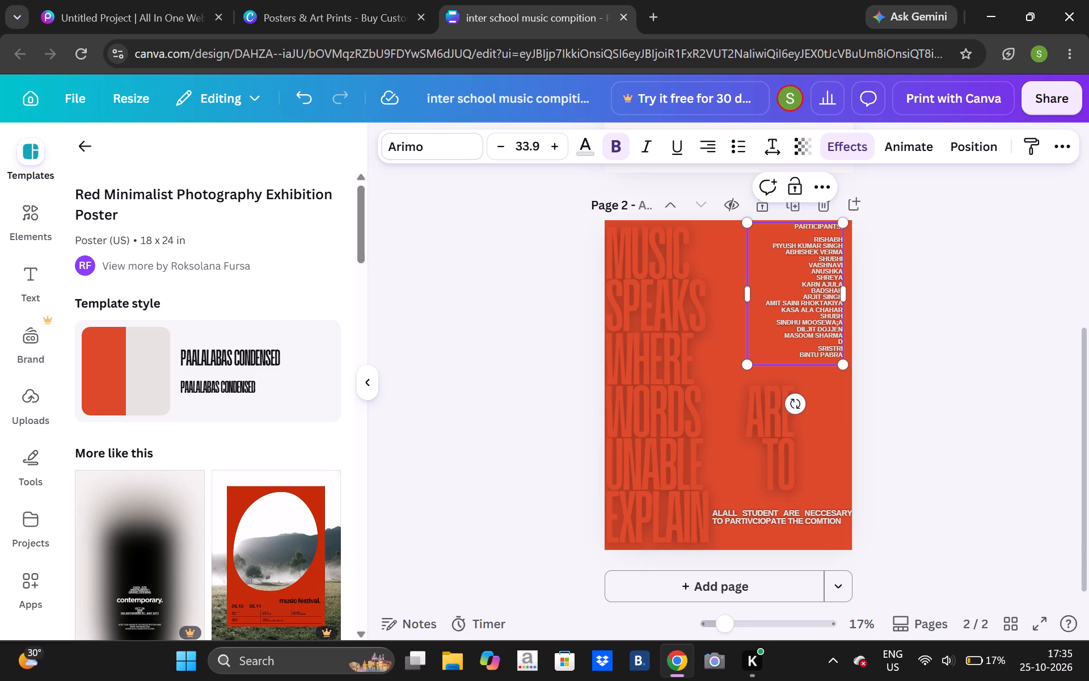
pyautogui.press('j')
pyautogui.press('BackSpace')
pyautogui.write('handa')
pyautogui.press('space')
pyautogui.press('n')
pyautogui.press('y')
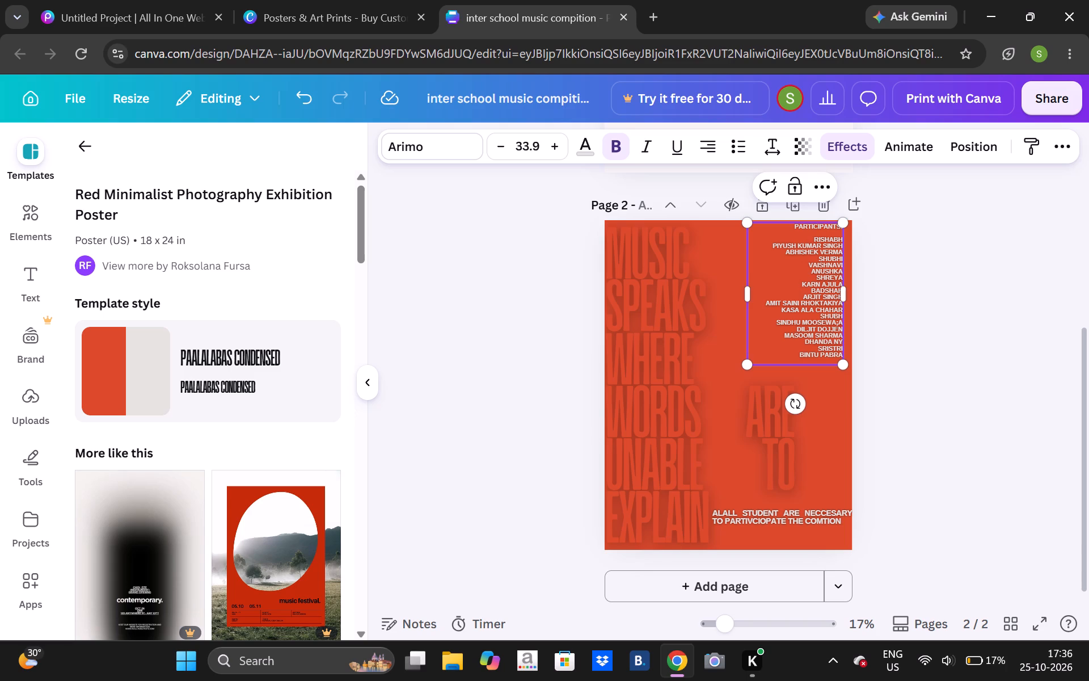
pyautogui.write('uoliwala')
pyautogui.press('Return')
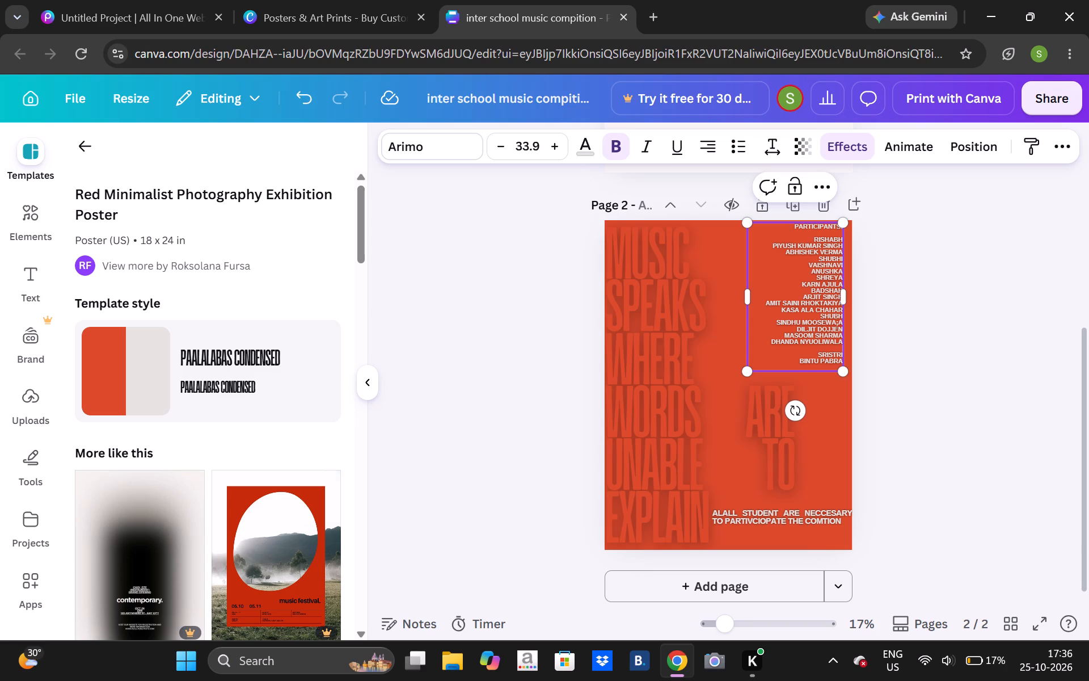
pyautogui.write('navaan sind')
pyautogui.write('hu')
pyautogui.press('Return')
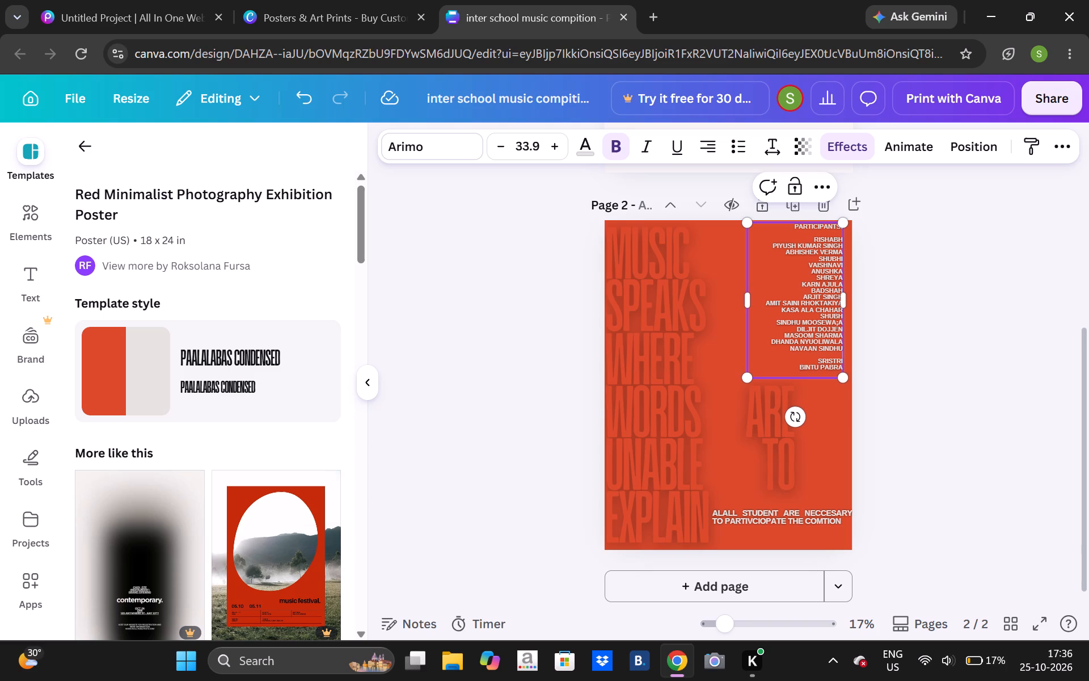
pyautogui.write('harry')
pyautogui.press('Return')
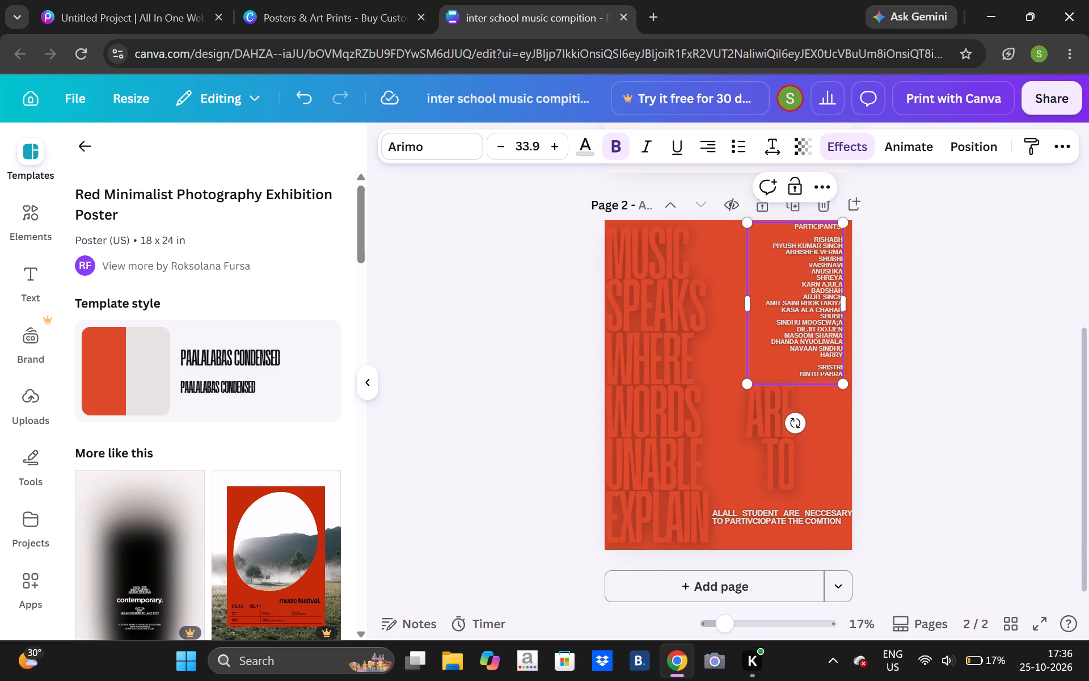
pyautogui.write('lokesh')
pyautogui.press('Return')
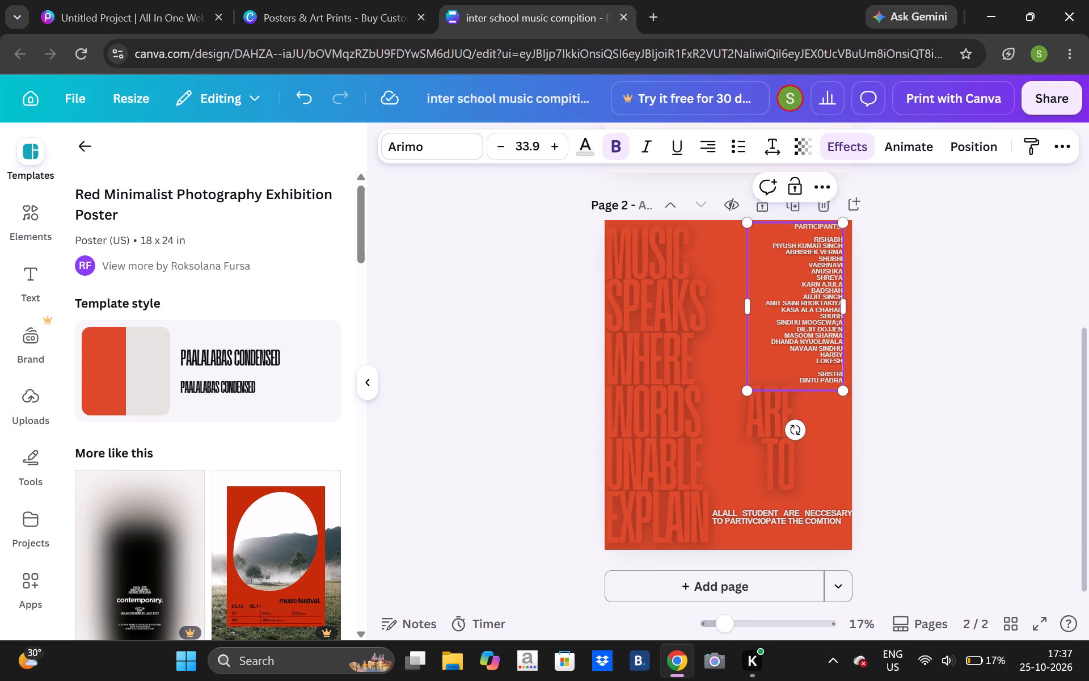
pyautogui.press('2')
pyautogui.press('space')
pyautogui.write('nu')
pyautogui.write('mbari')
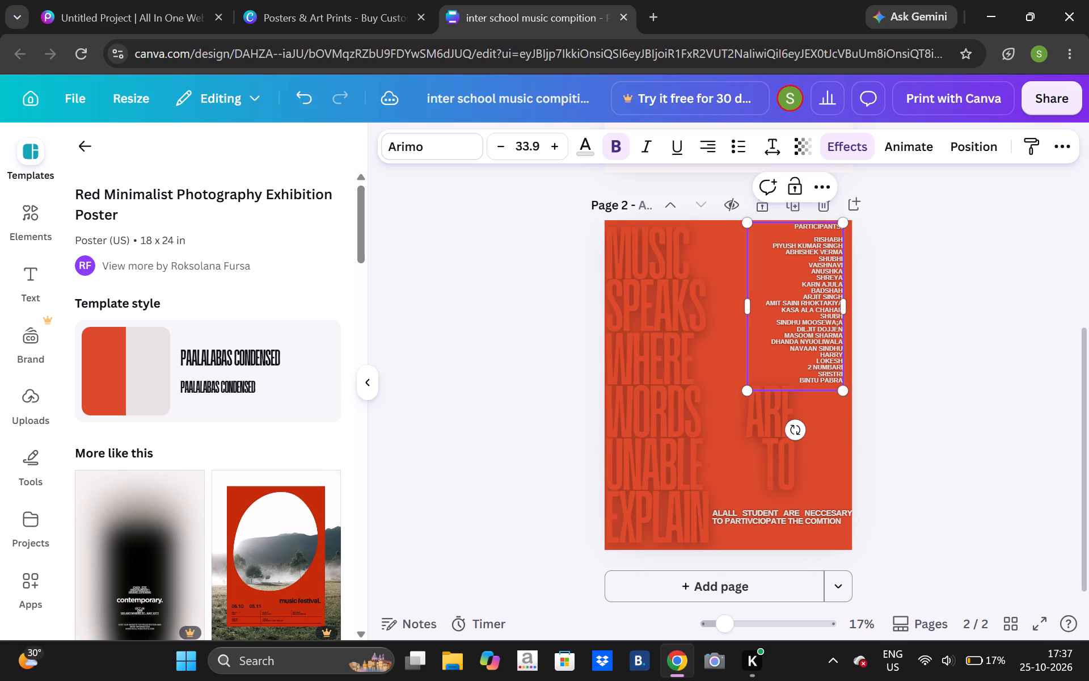
pyautogui.click(950, 388)
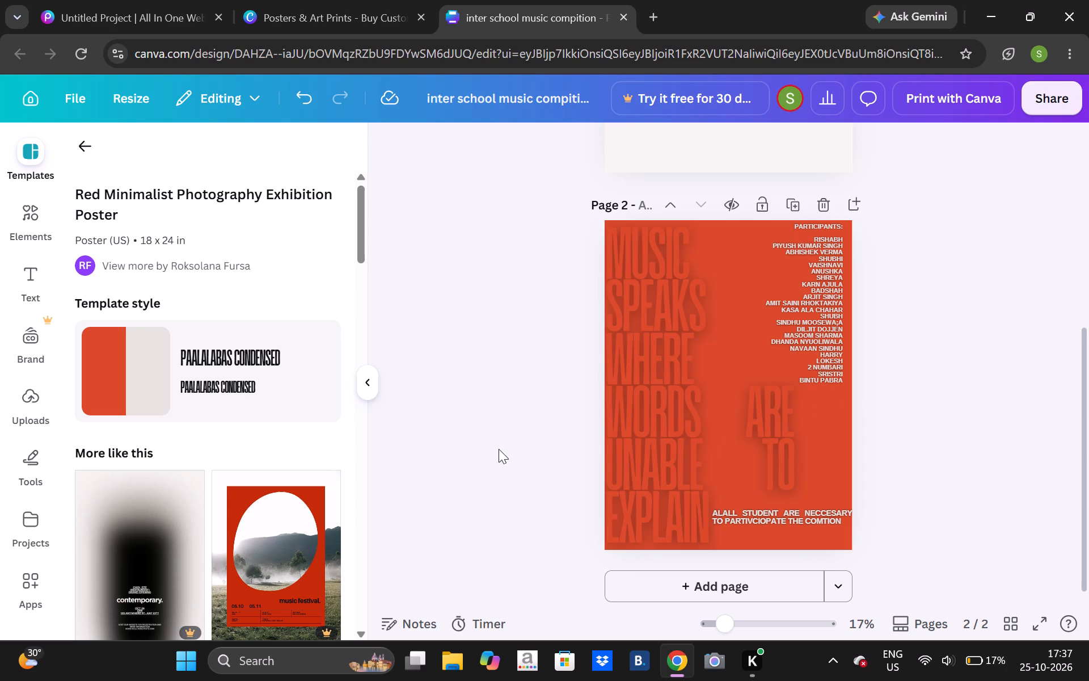
# Browse the similar poster templates and add the Black and Green Music Festival Event Poster as a new page.
pyautogui.doubleClick(355, 469)
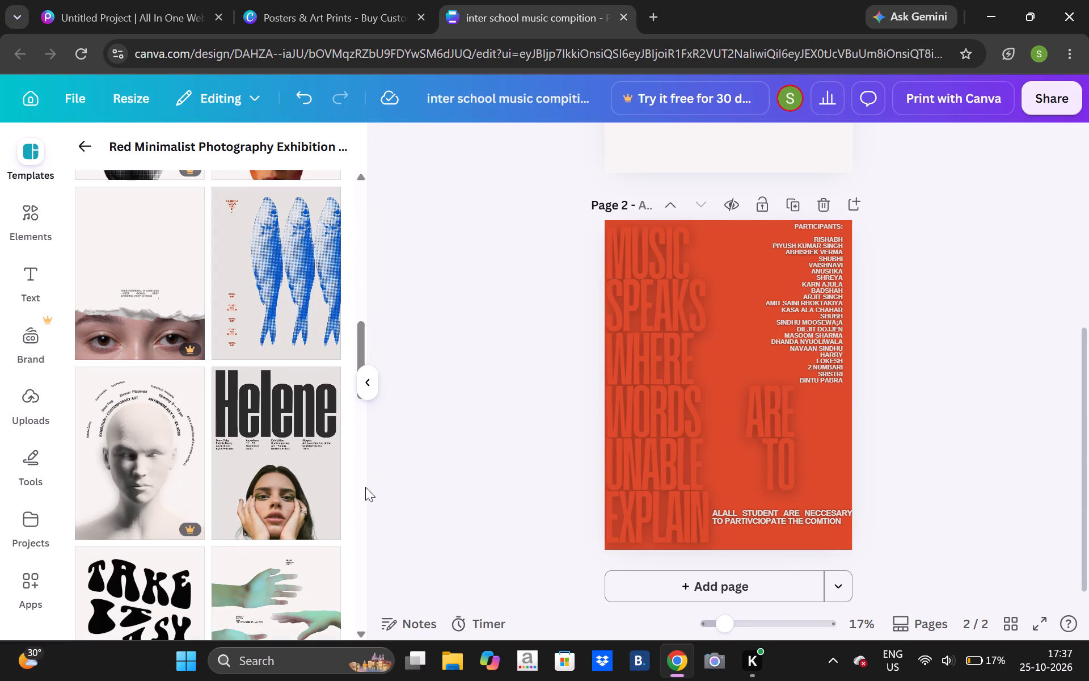
pyautogui.click(365, 494)
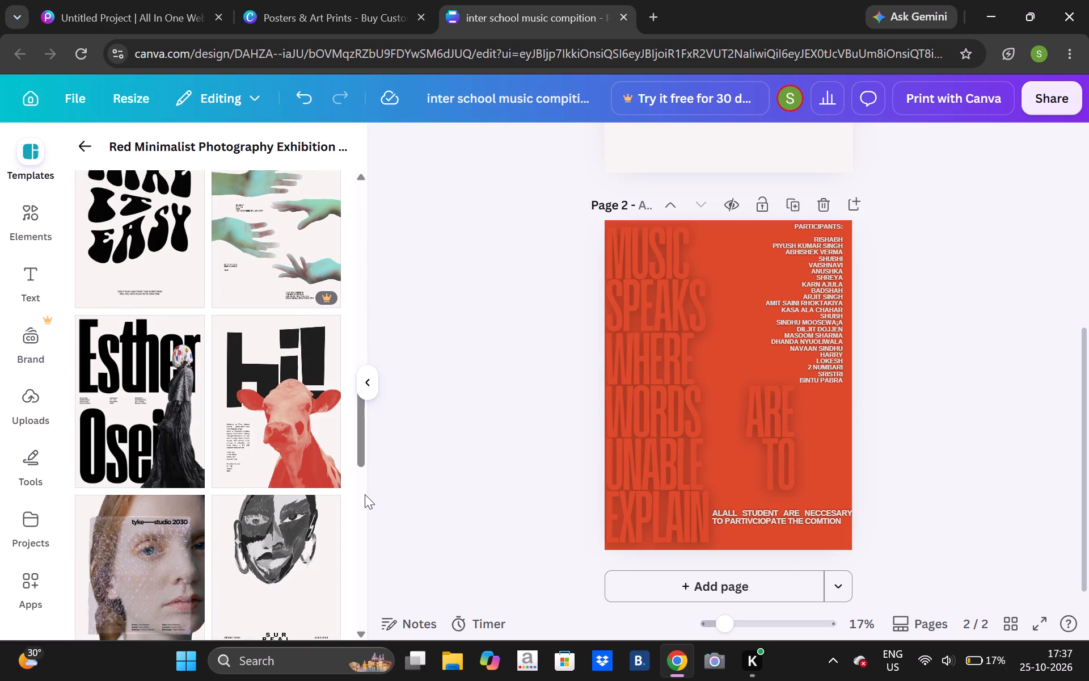
pyautogui.click(357, 536)
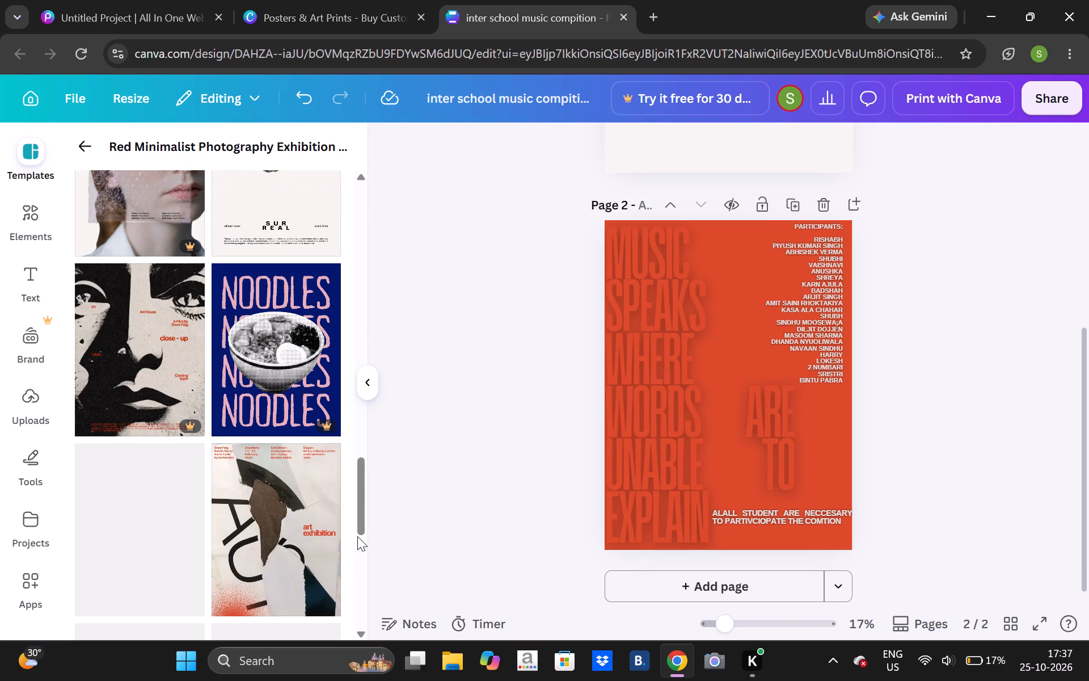
pyautogui.click(358, 556)
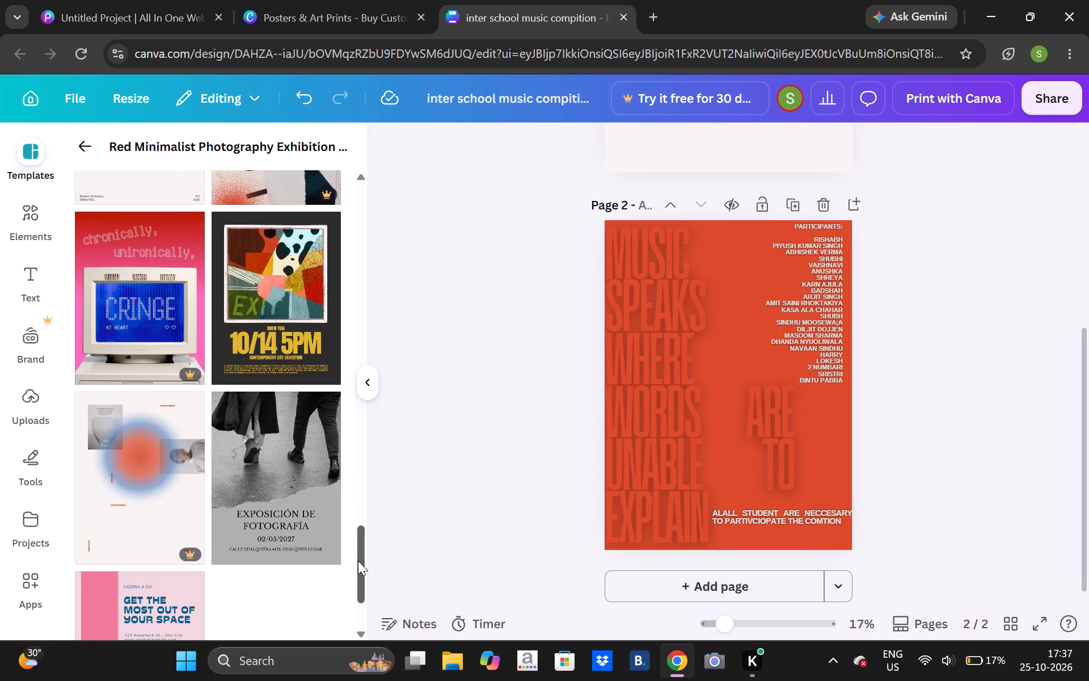
pyautogui.click(361, 614)
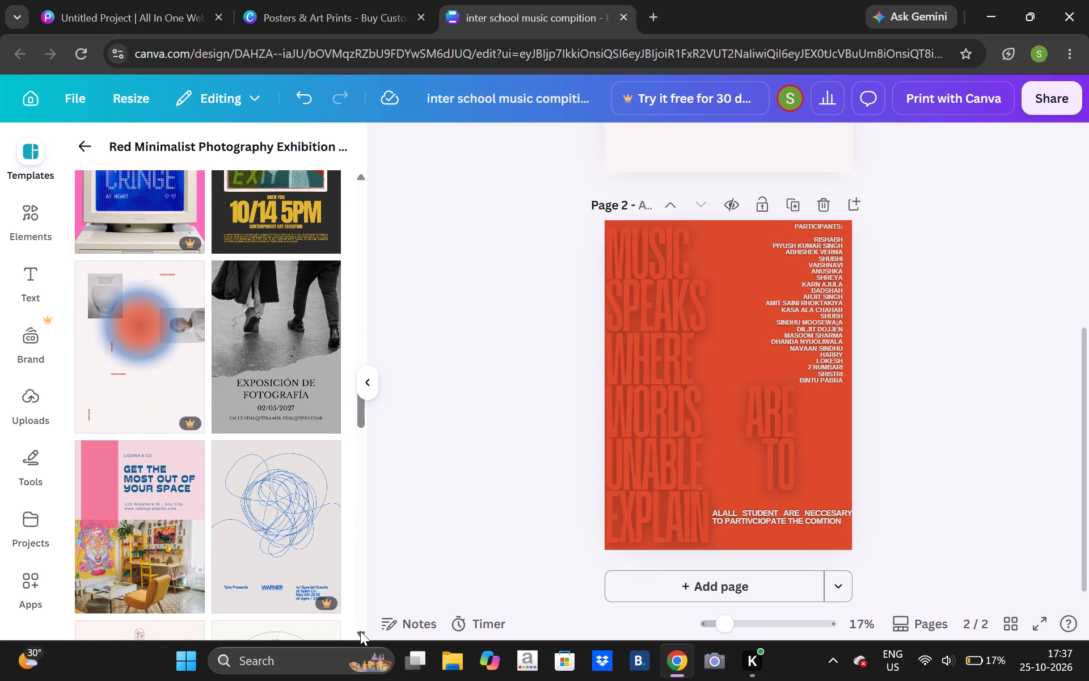
pyautogui.click(360, 631)
pyautogui.tripleClick(360, 631)
pyautogui.tripleClick(360, 631)
pyautogui.tripleClick(360, 631)
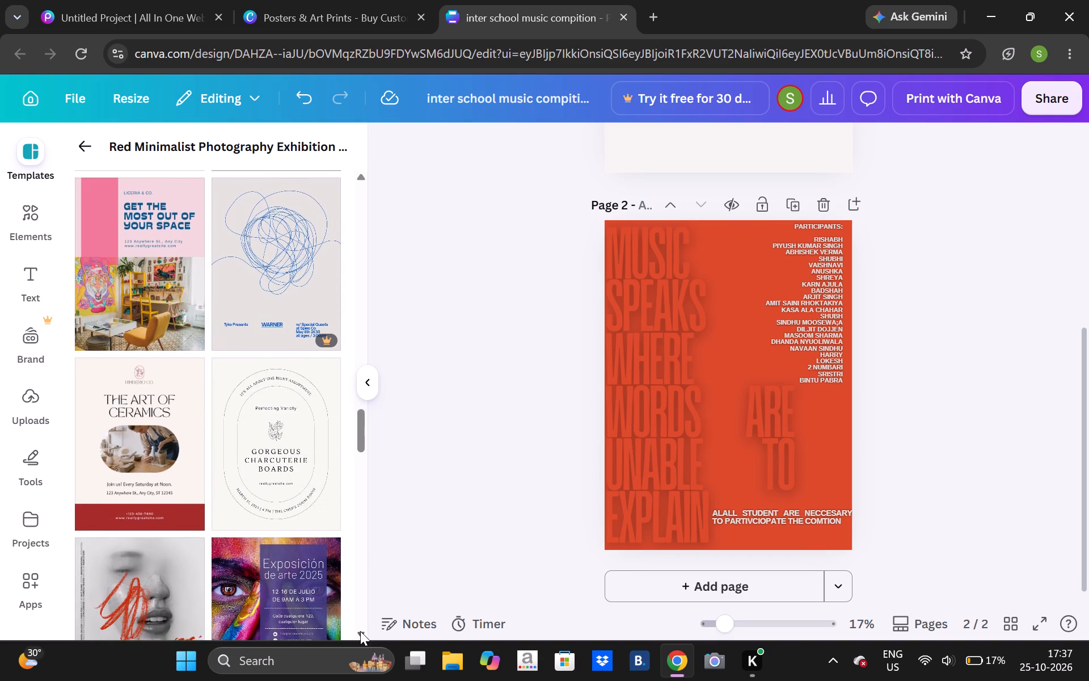
pyautogui.tripleClick(360, 631)
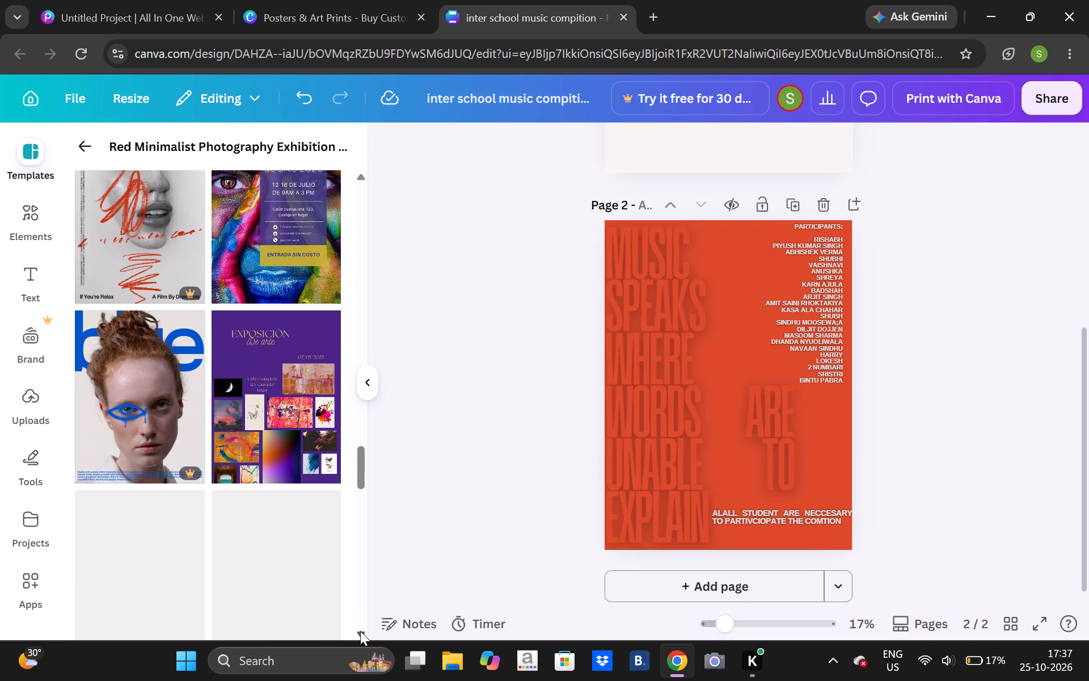
pyautogui.tripleClick(360, 631)
pyautogui.tripleClick(360, 631)
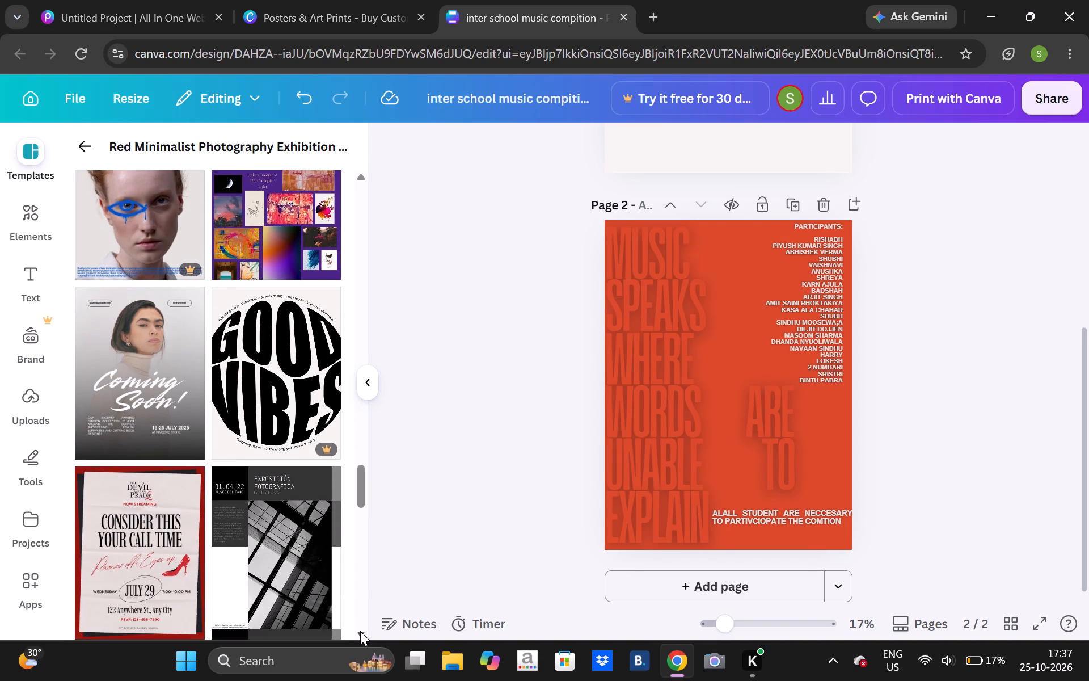
pyautogui.tripleClick(360, 631)
pyautogui.tripleClick(360, 631)
pyautogui.tripleClick(360, 631)
pyautogui.tripleClick(360, 631)
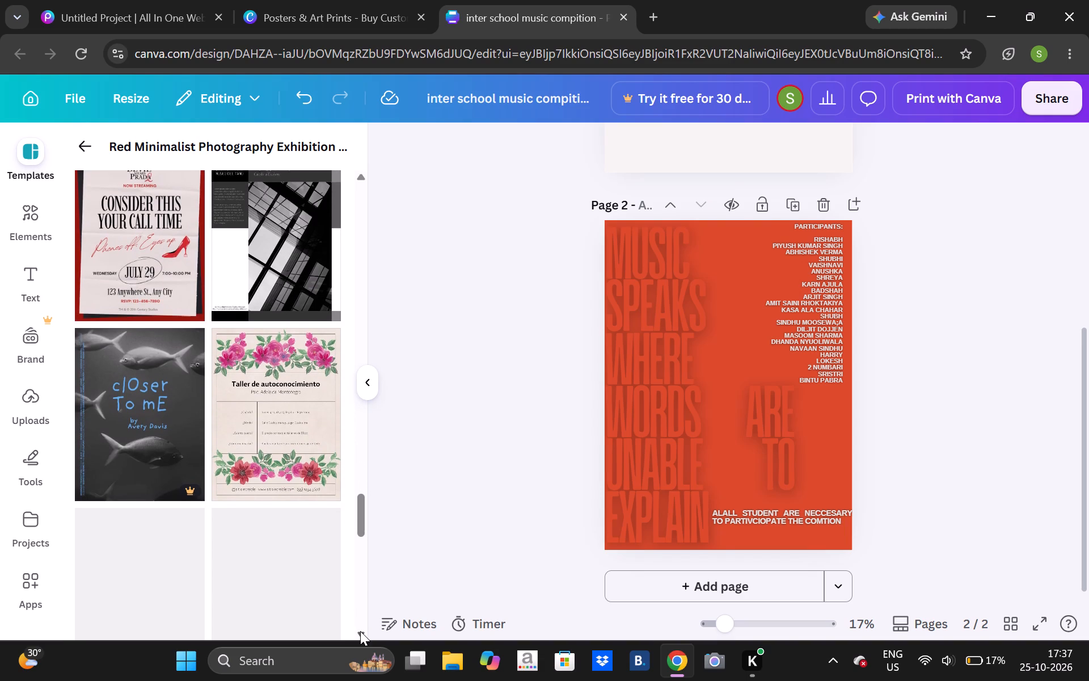
pyautogui.doubleClick(360, 631)
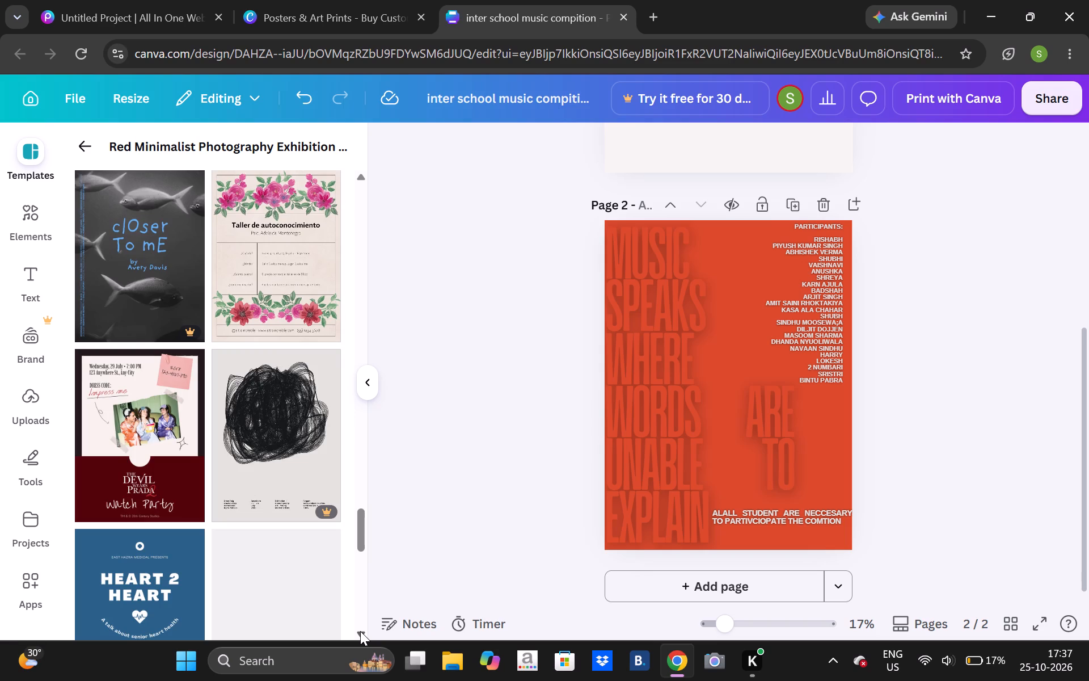
pyautogui.tripleClick(360, 631)
pyautogui.tripleClick(360, 631)
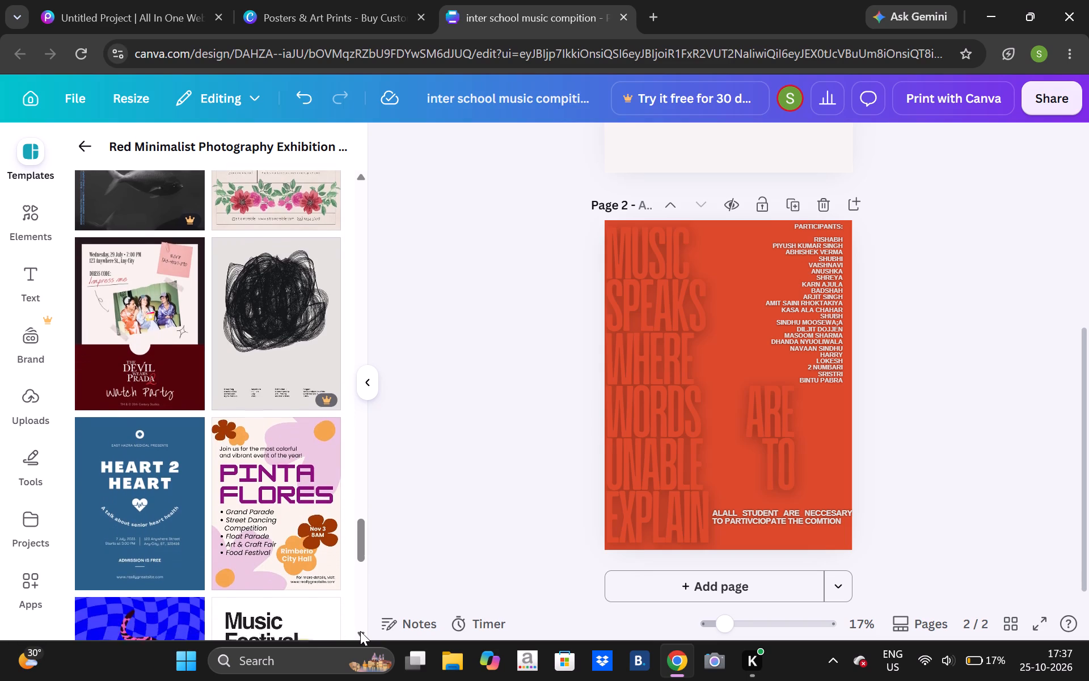
pyautogui.tripleClick(360, 631)
pyautogui.click(360, 631)
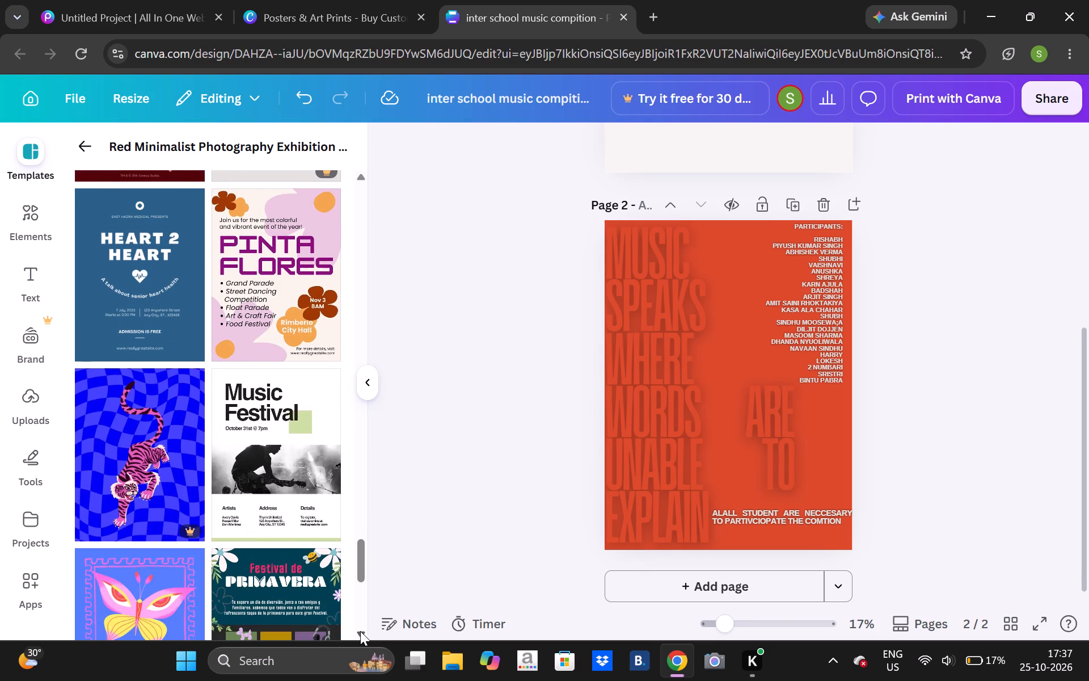
pyautogui.click(327, 488)
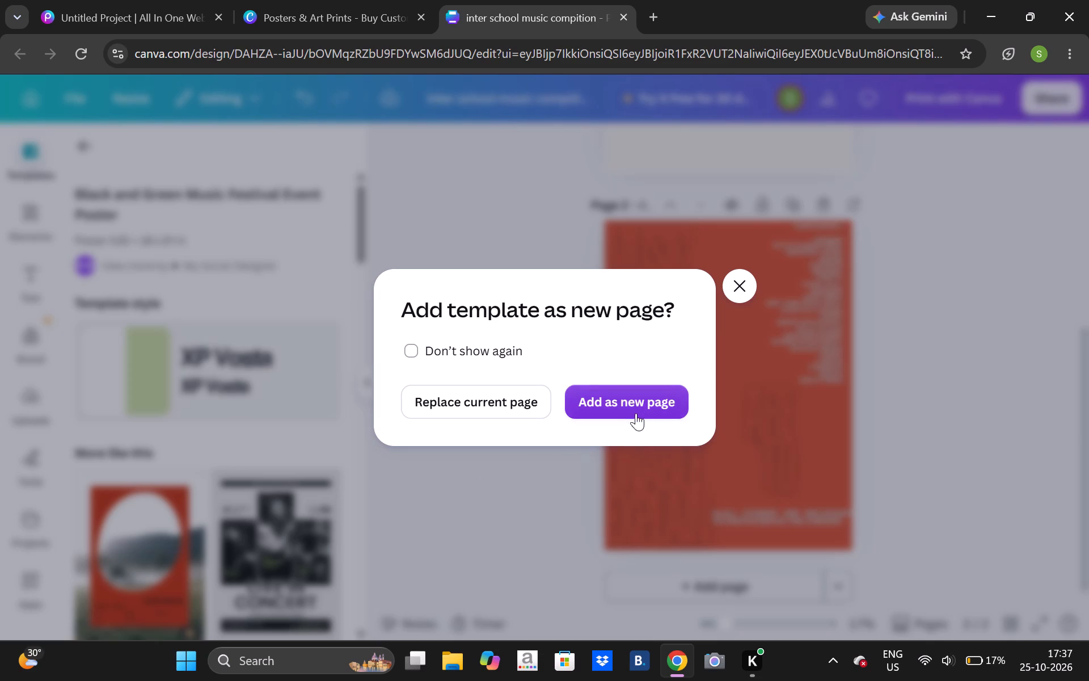
pyautogui.click(622, 393)
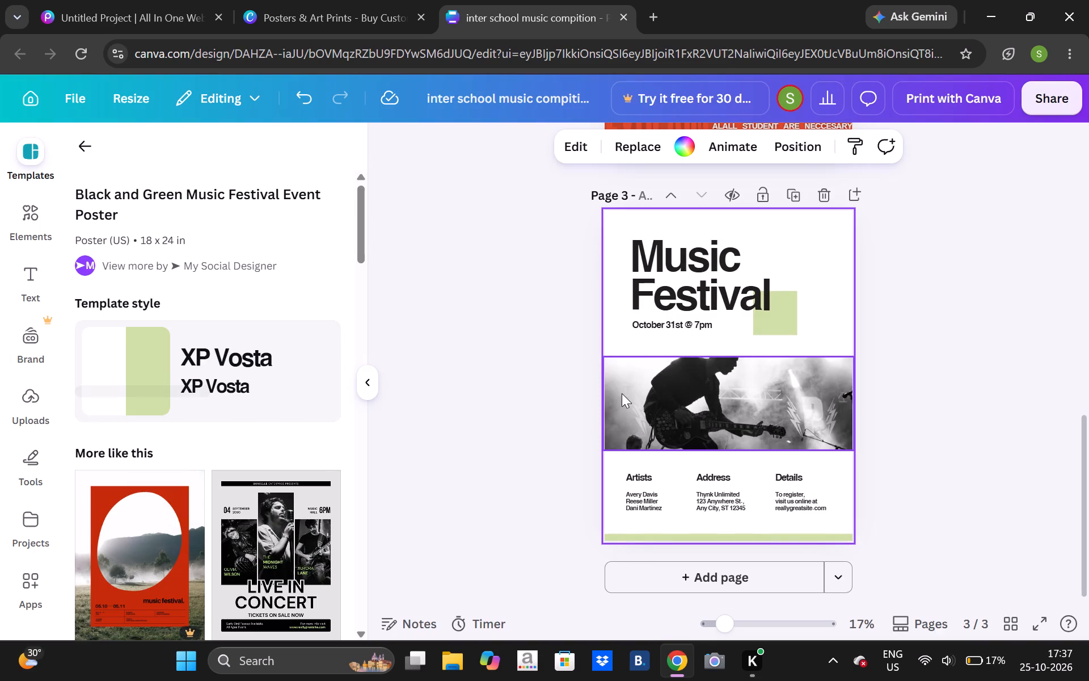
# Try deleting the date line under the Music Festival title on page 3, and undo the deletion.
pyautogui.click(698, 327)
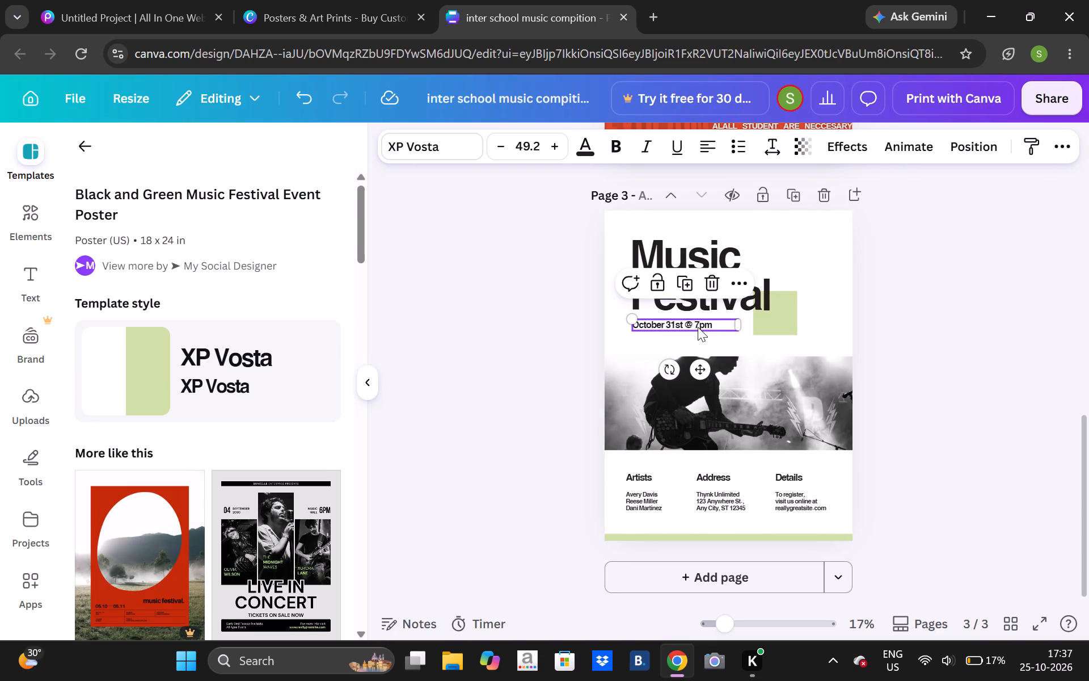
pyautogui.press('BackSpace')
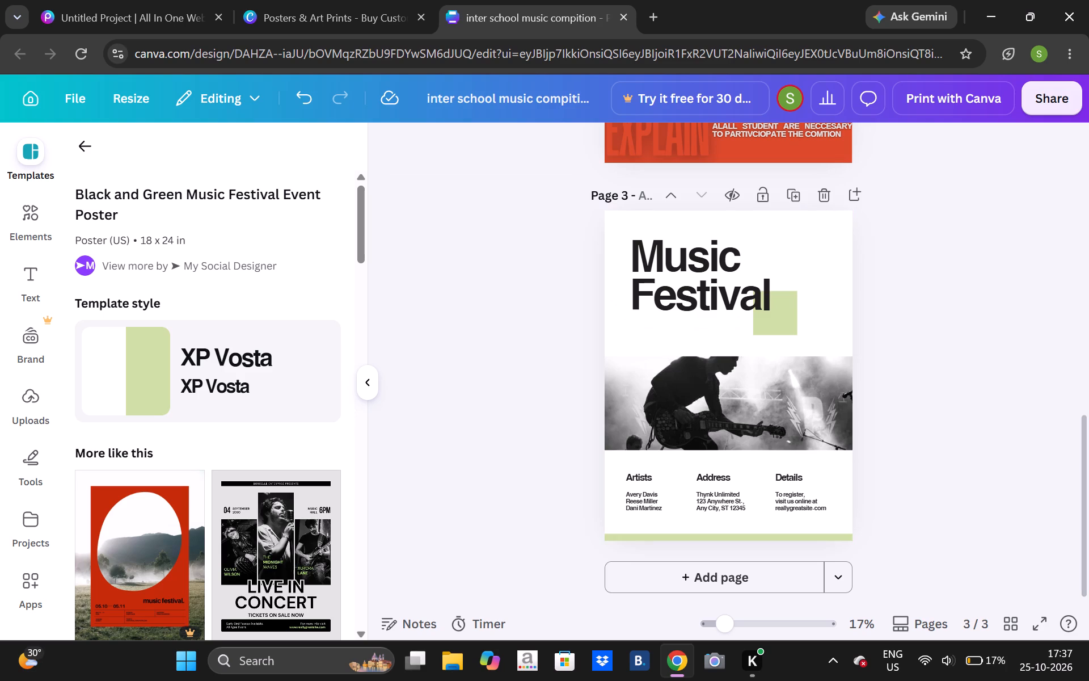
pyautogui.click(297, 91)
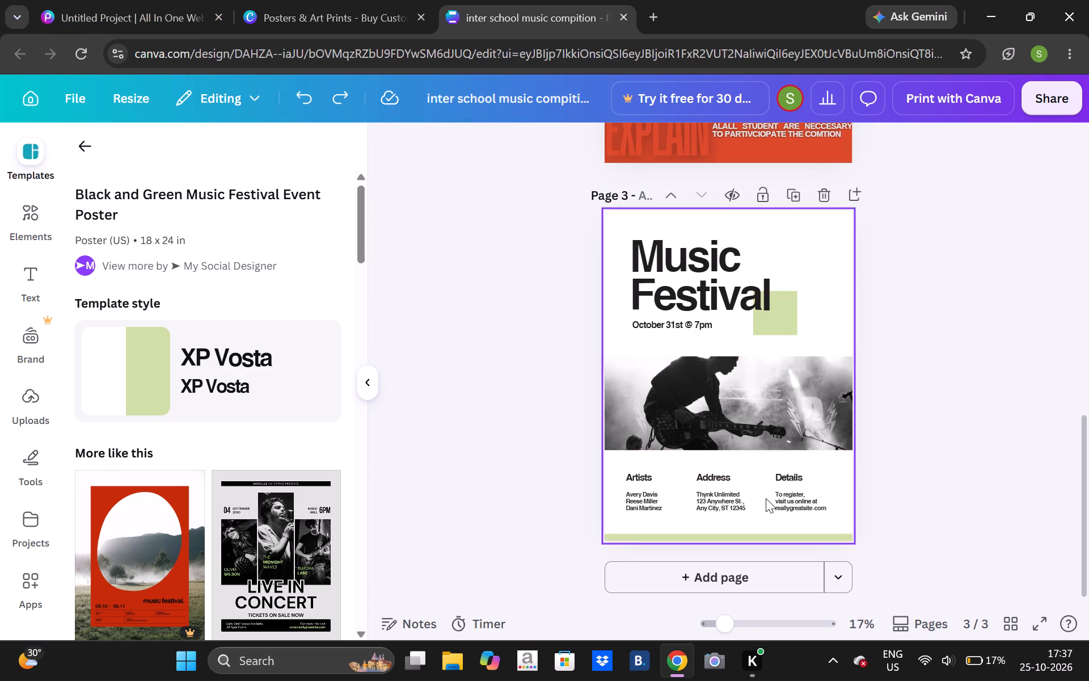
# Replace the Artists heading on page 3 with "cheif guests".
pyautogui.click(651, 502)
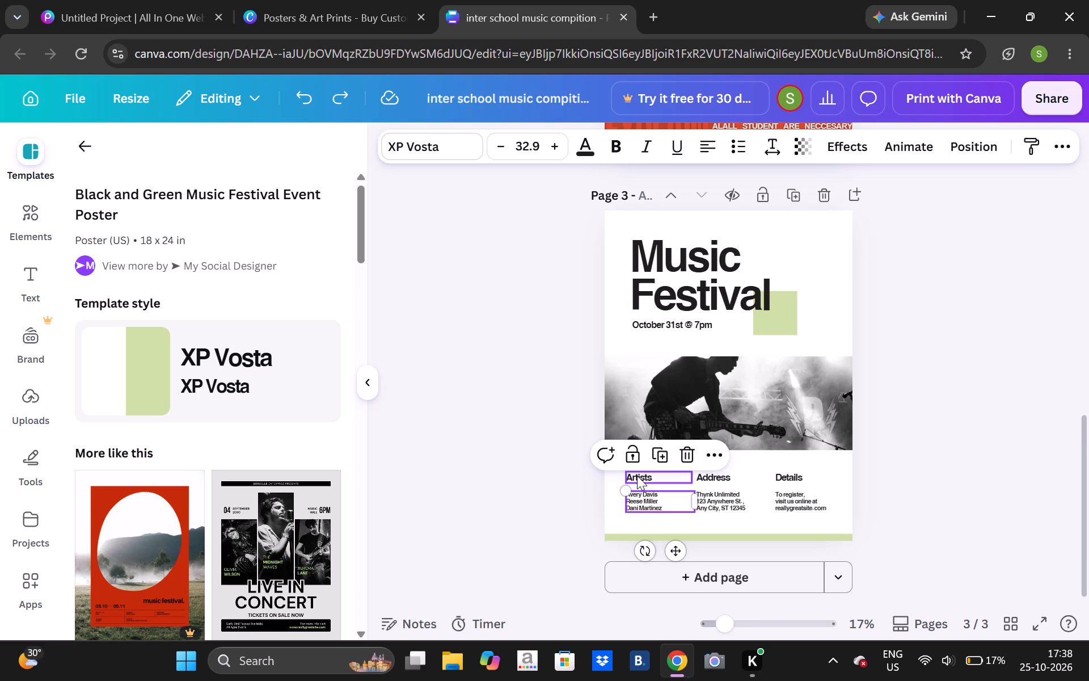
pyautogui.click(637, 476)
pyautogui.click(648, 474)
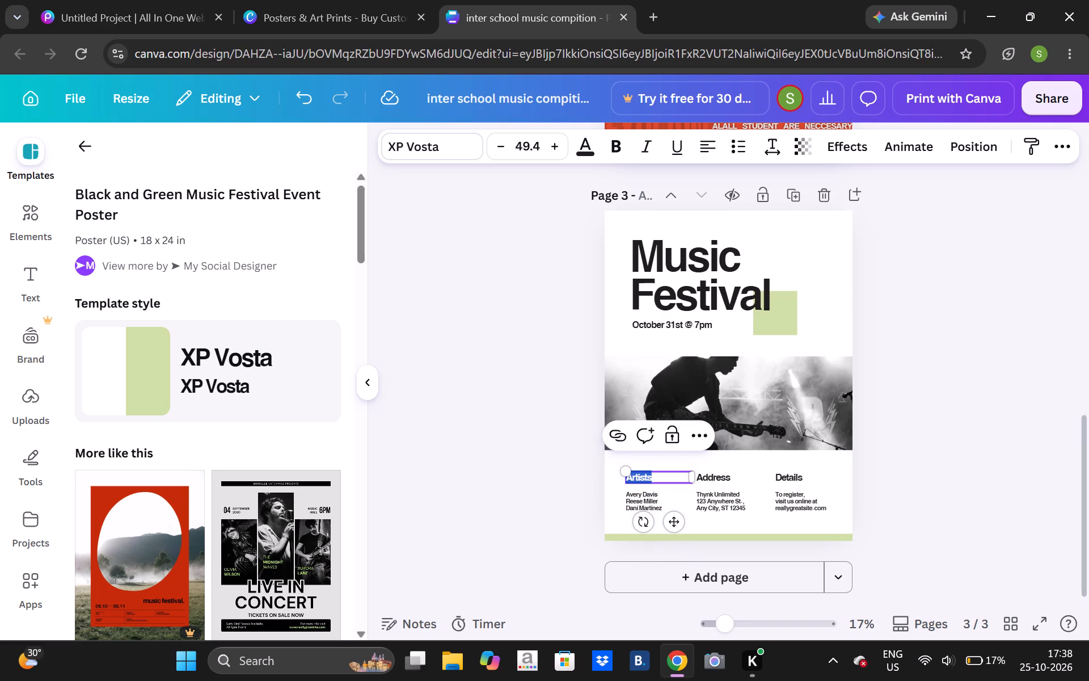
pyautogui.press('BackSpace')
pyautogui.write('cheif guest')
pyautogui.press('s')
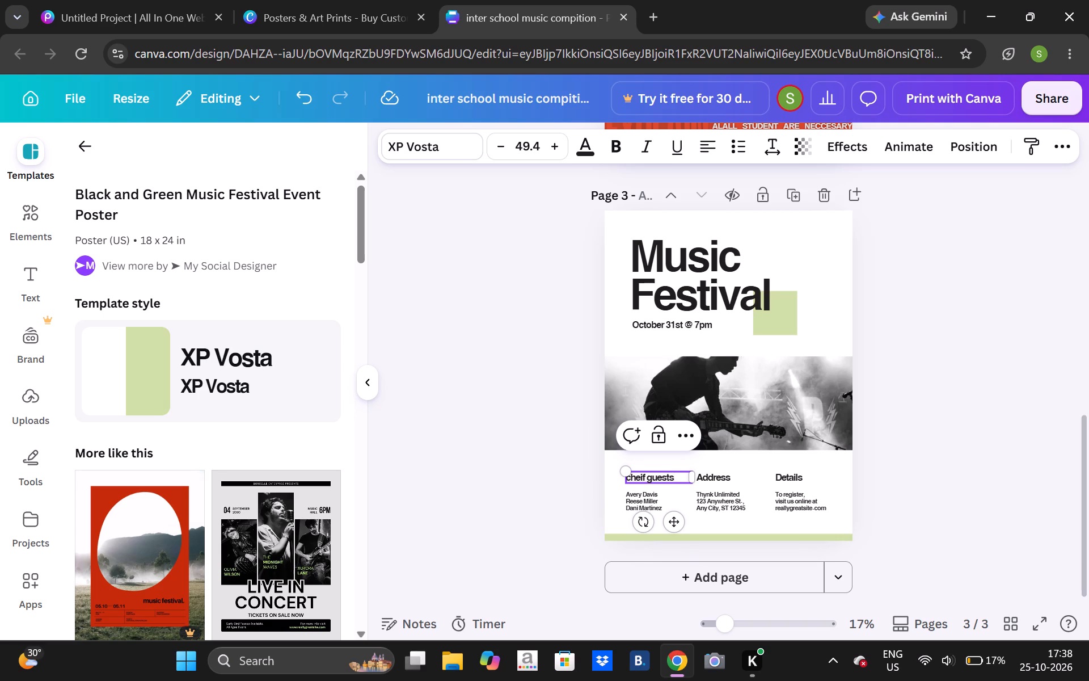
# Replace the names under the cheif guests heading with munna bhaiya, akandanand triphati, guddu bhaiya and jony sine on separate lines.
pyautogui.click(633, 498)
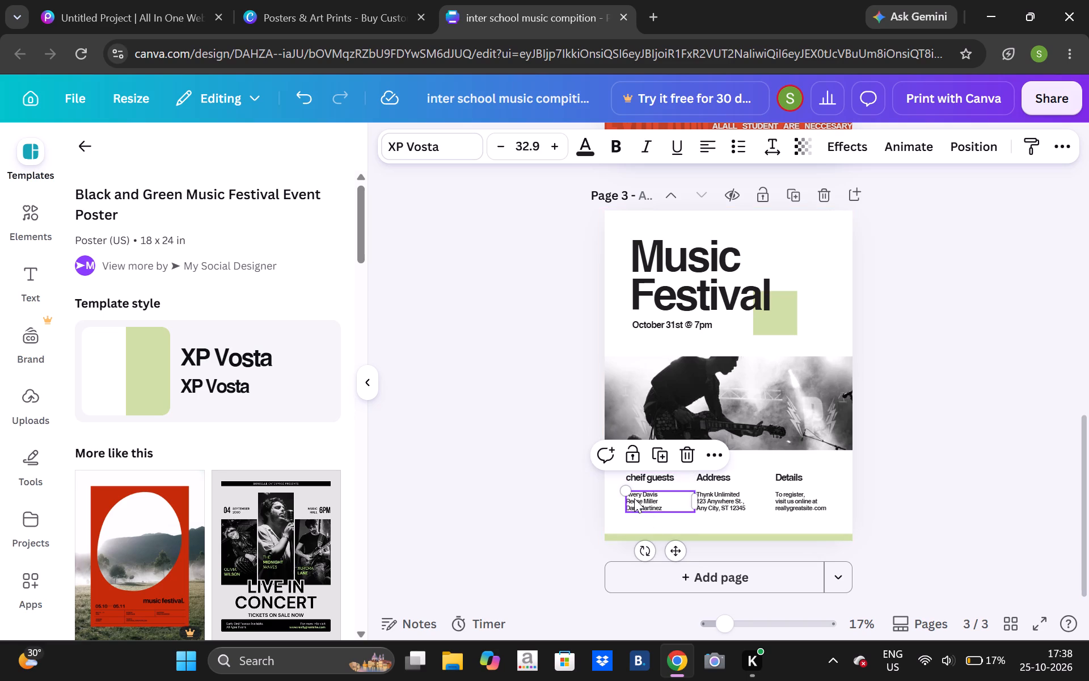
pyautogui.click(634, 498)
pyautogui.press('BackSpace')
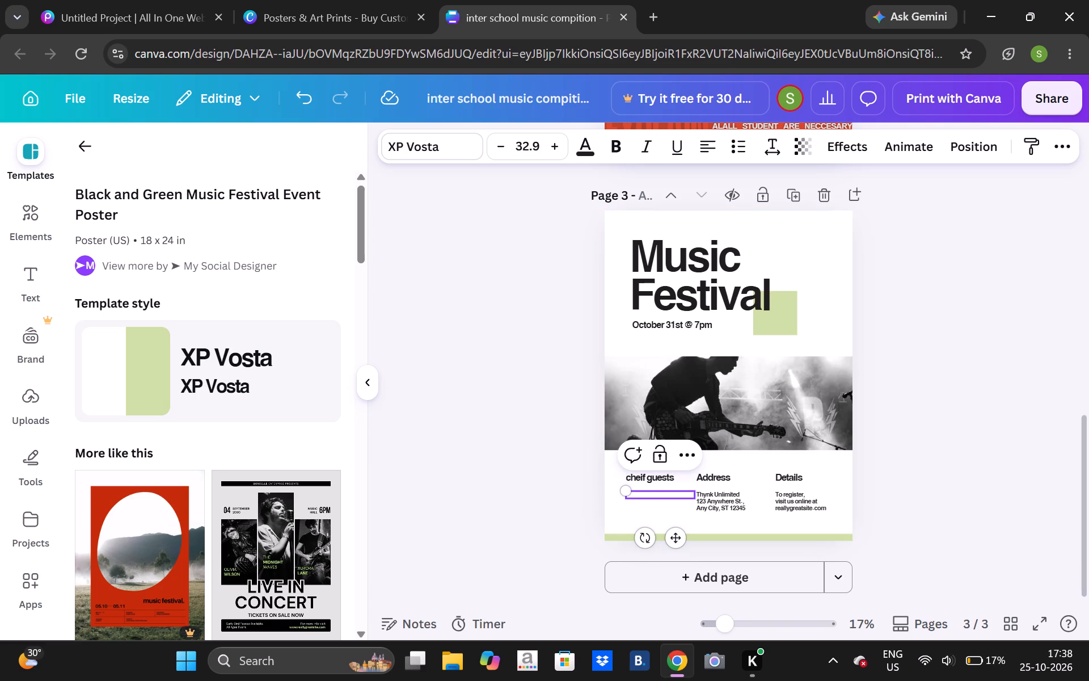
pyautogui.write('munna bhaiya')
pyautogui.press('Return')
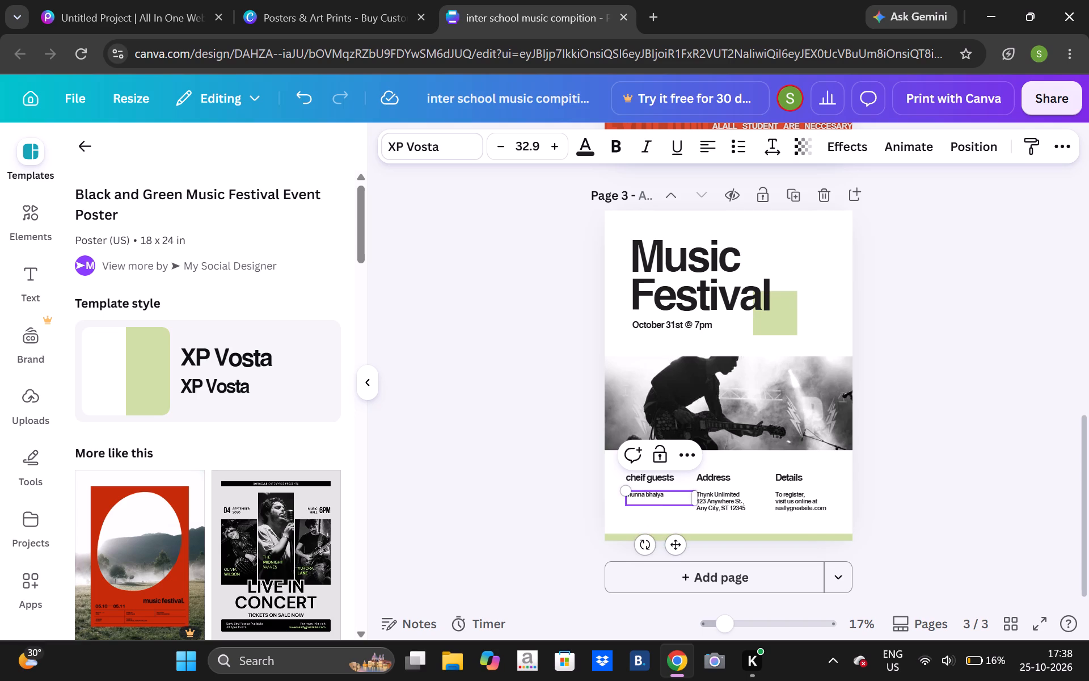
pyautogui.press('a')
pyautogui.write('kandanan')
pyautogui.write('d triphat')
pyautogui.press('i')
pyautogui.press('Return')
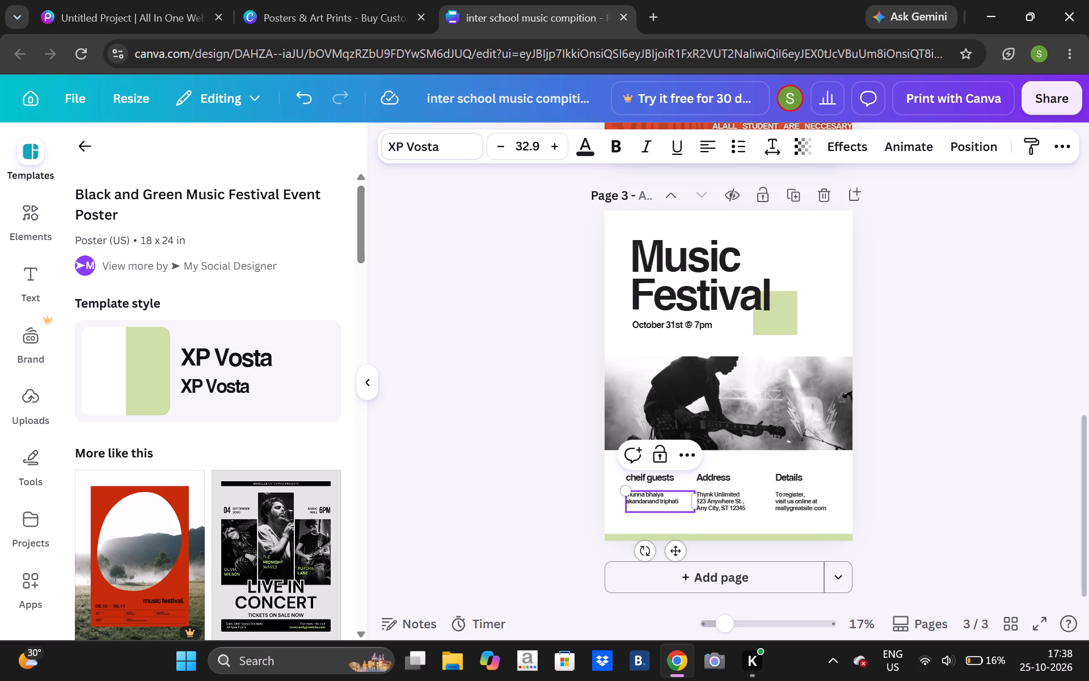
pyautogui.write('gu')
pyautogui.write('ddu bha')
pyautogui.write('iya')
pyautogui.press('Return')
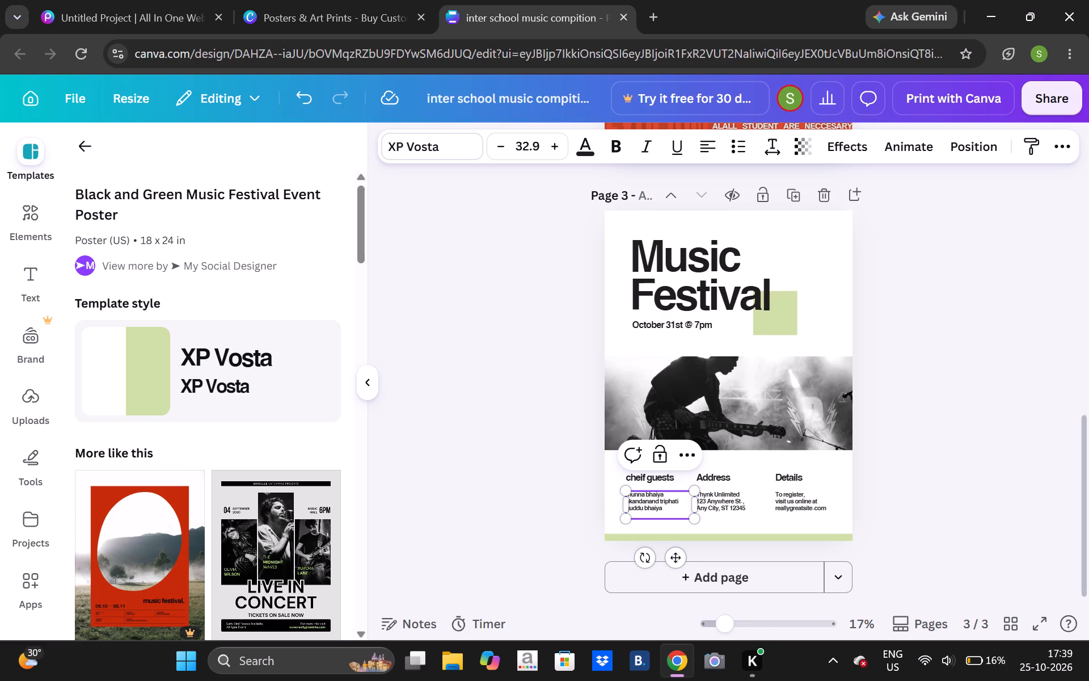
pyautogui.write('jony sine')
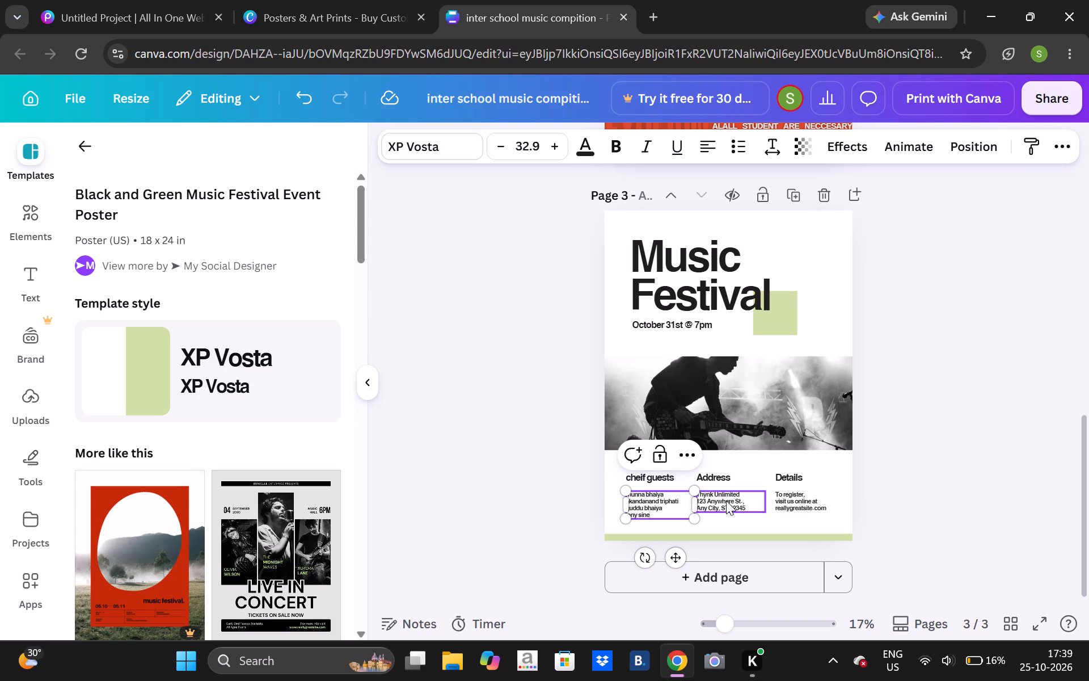
# Replace the placeholder text under the Address heading on page 3 with "london 34".
pyautogui.click(715, 497)
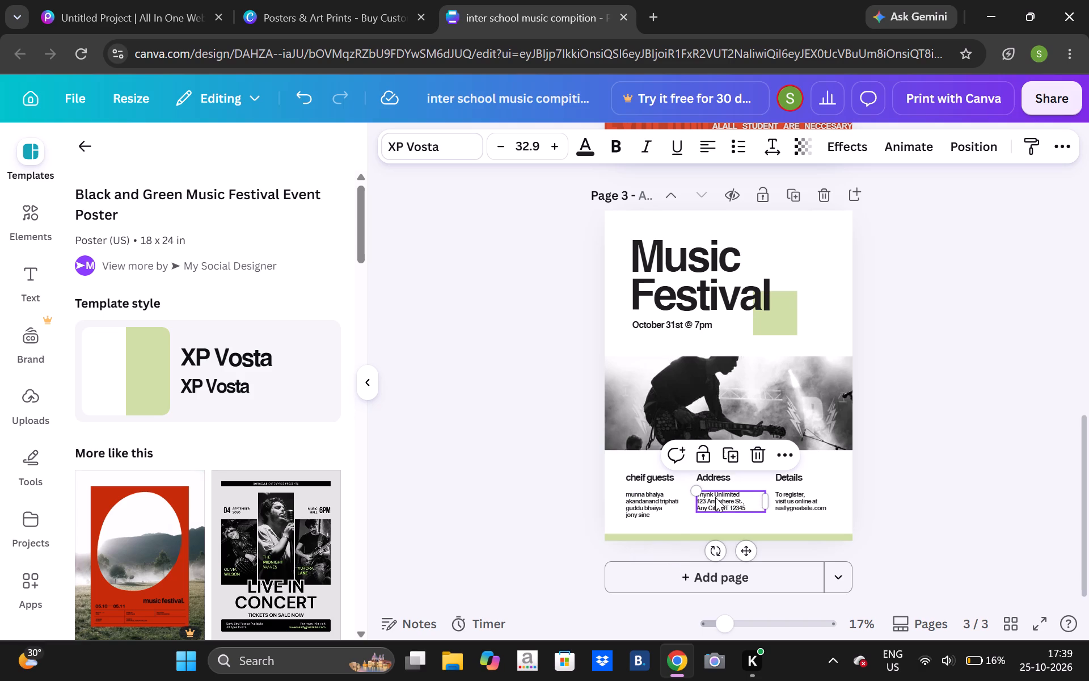
pyautogui.click(724, 497)
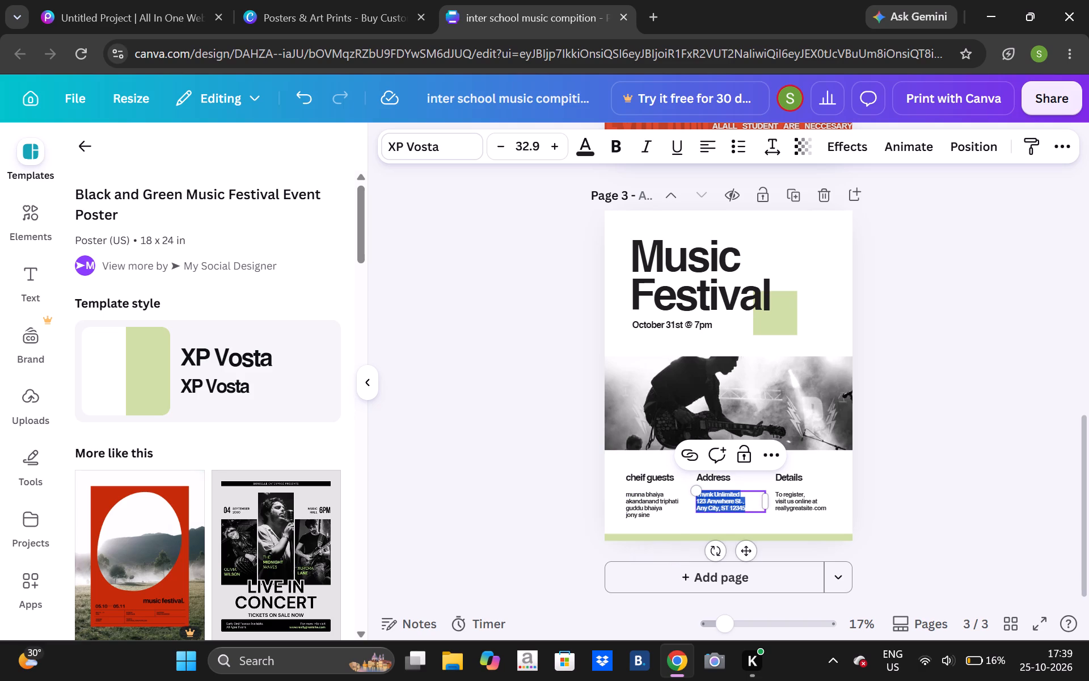
pyautogui.press('BackSpace')
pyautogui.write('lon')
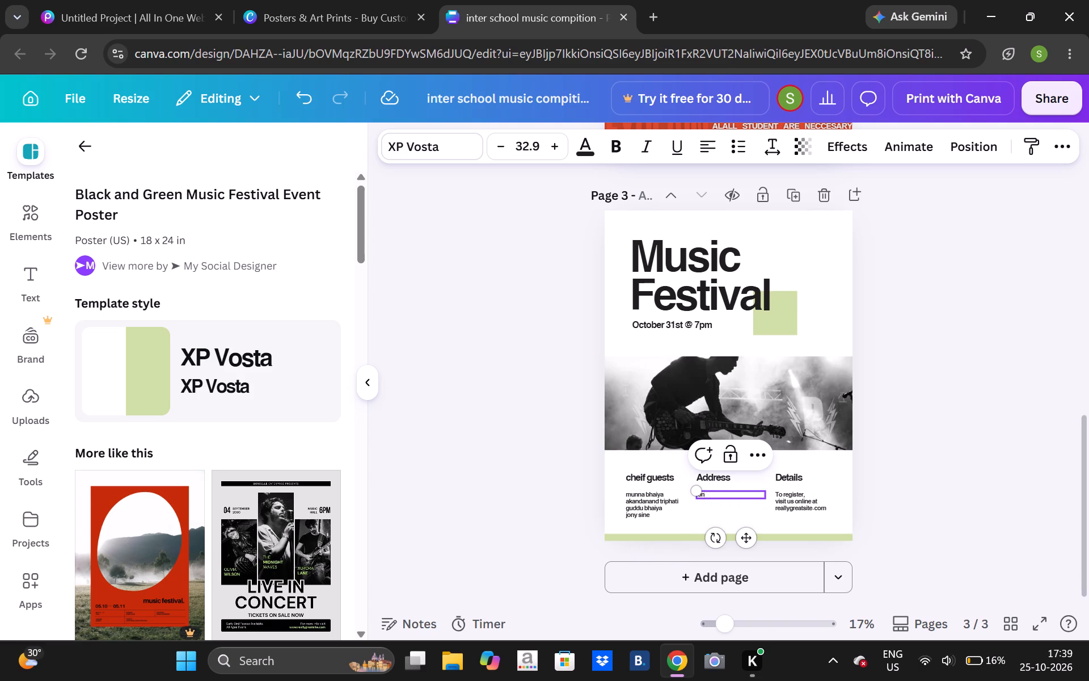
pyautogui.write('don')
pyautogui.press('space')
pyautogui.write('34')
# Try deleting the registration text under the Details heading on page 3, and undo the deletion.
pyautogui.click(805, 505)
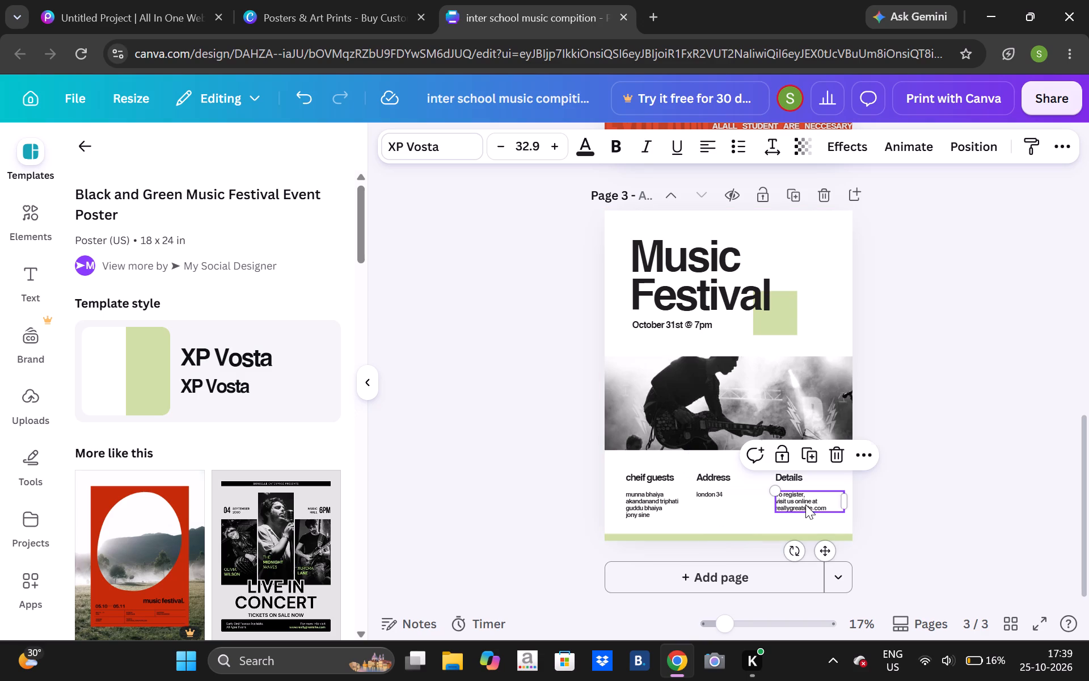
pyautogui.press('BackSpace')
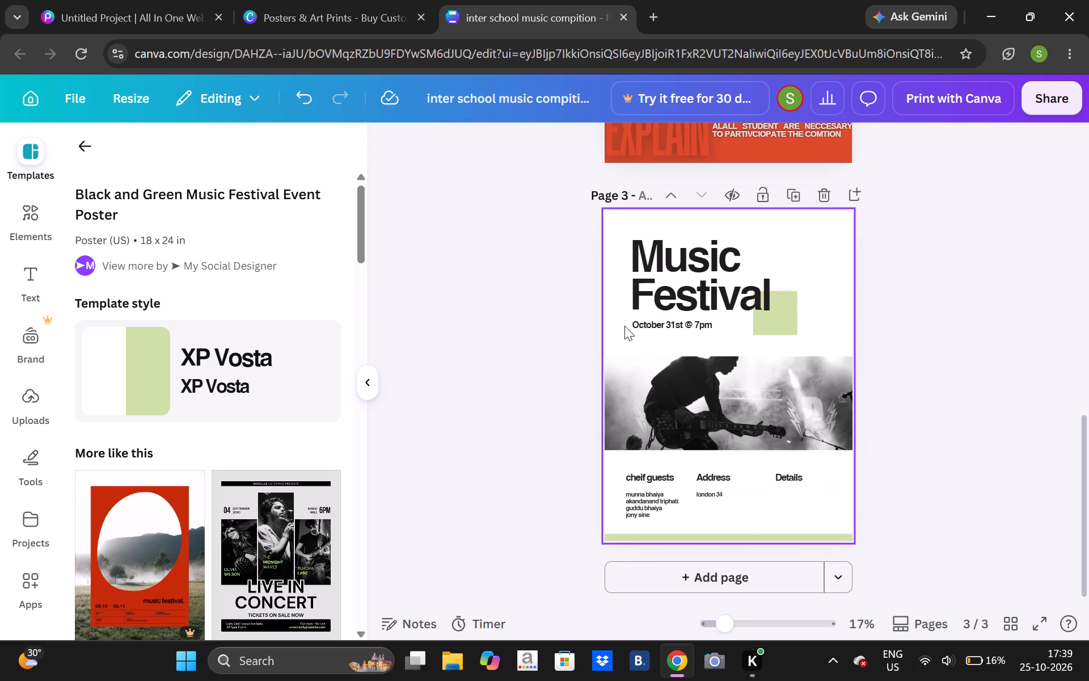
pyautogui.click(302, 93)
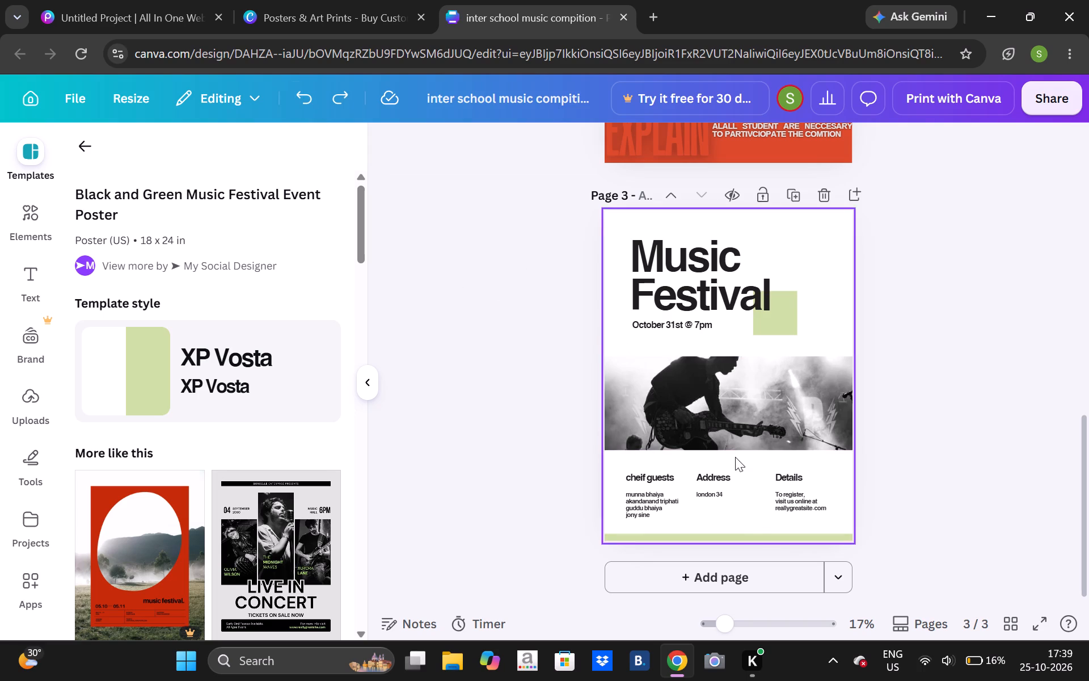
# Shift the registration text under the Details heading on page 3 slightly up and to the left.
pyautogui.click(787, 488)
pyautogui.click(792, 508)
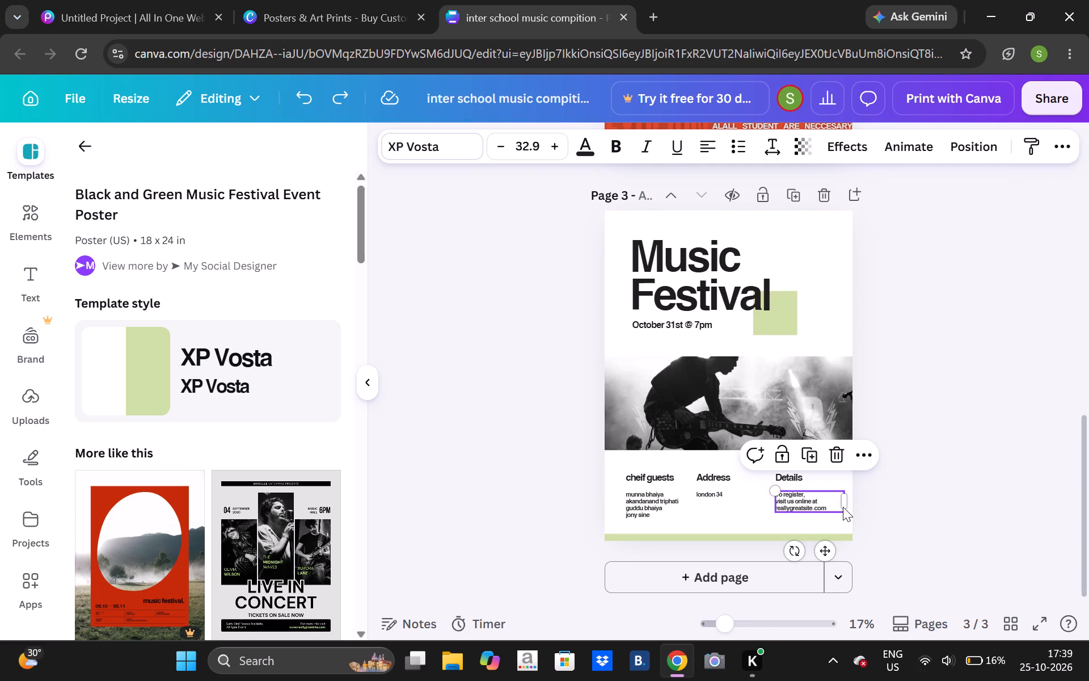
pyautogui.moveTo(843, 507); pyautogui.dragTo(847, 515)
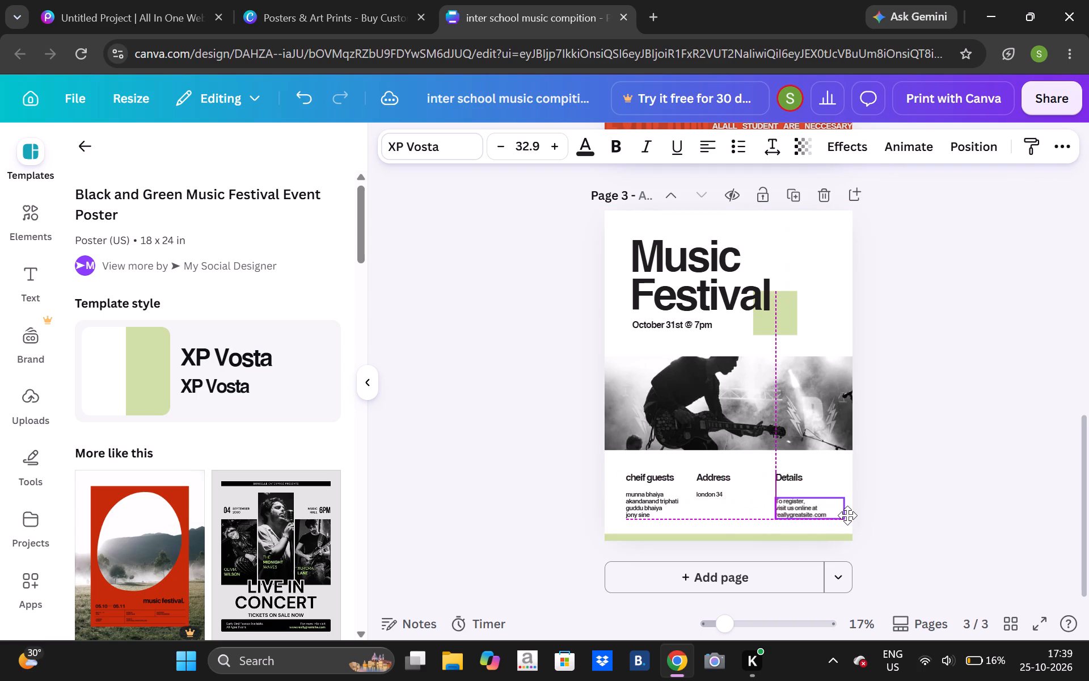
pyautogui.moveTo(847, 515); pyautogui.dragTo(834, 505)
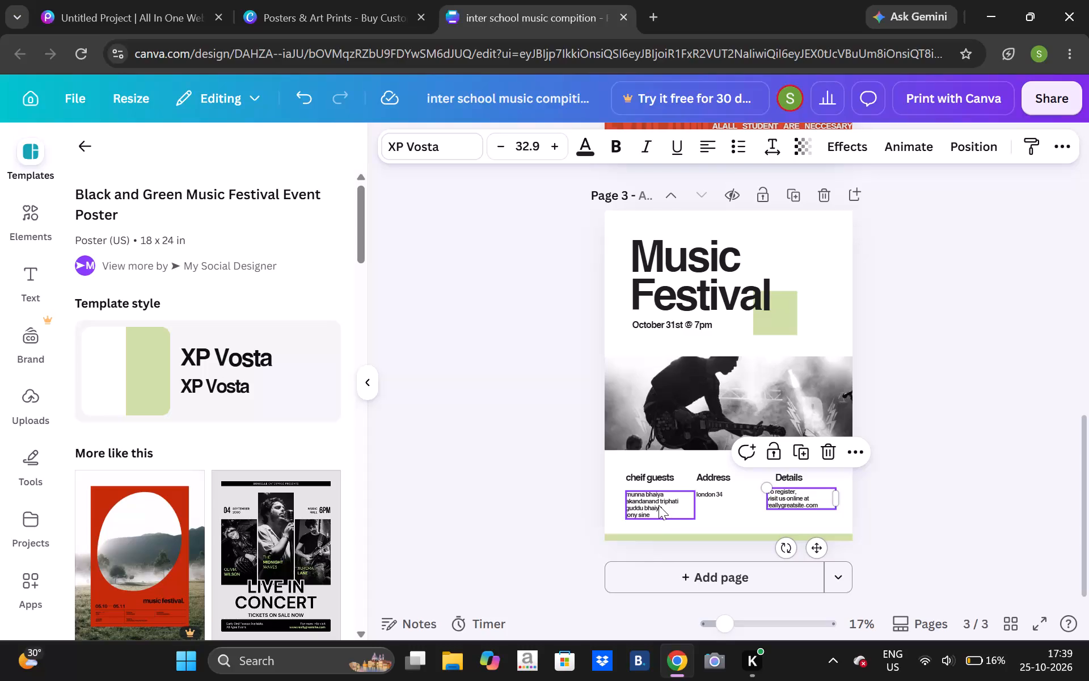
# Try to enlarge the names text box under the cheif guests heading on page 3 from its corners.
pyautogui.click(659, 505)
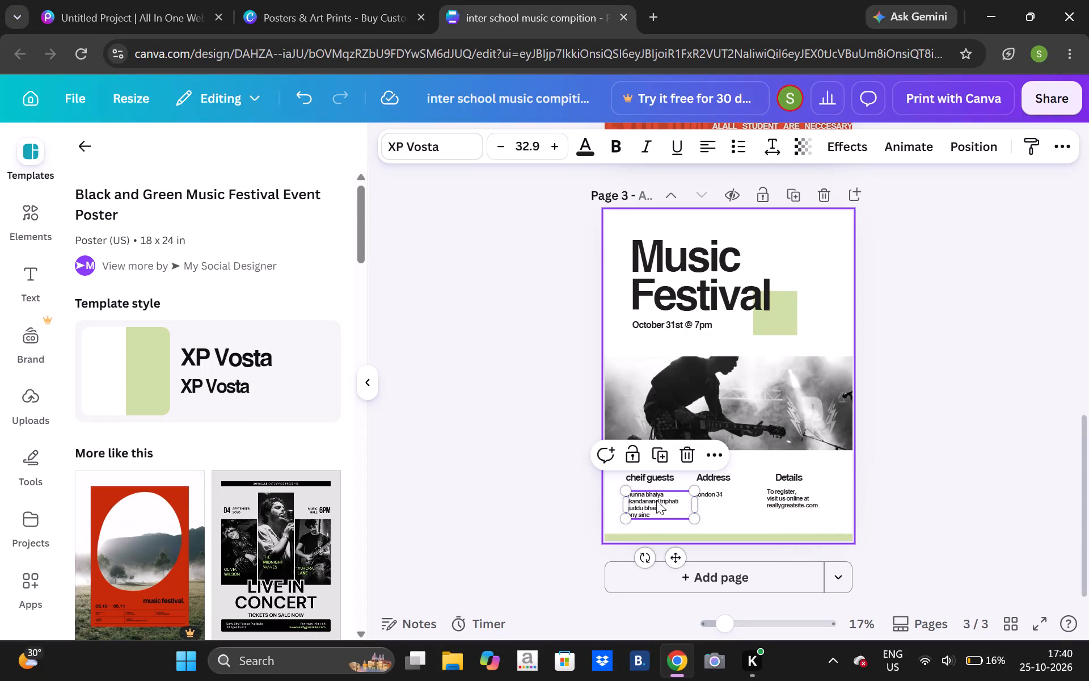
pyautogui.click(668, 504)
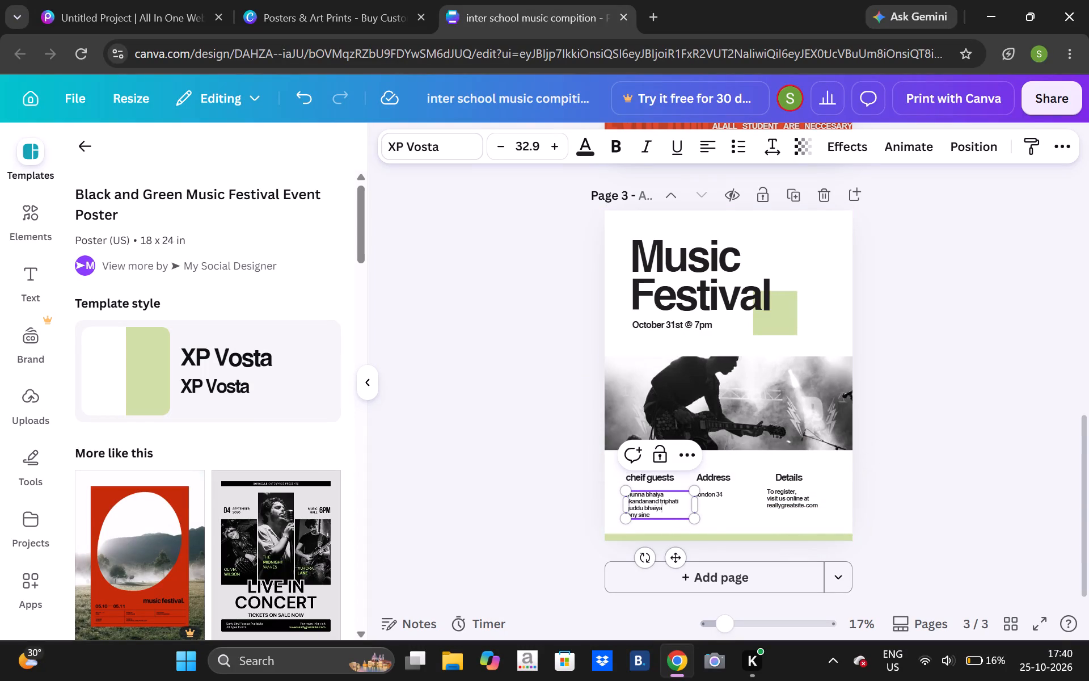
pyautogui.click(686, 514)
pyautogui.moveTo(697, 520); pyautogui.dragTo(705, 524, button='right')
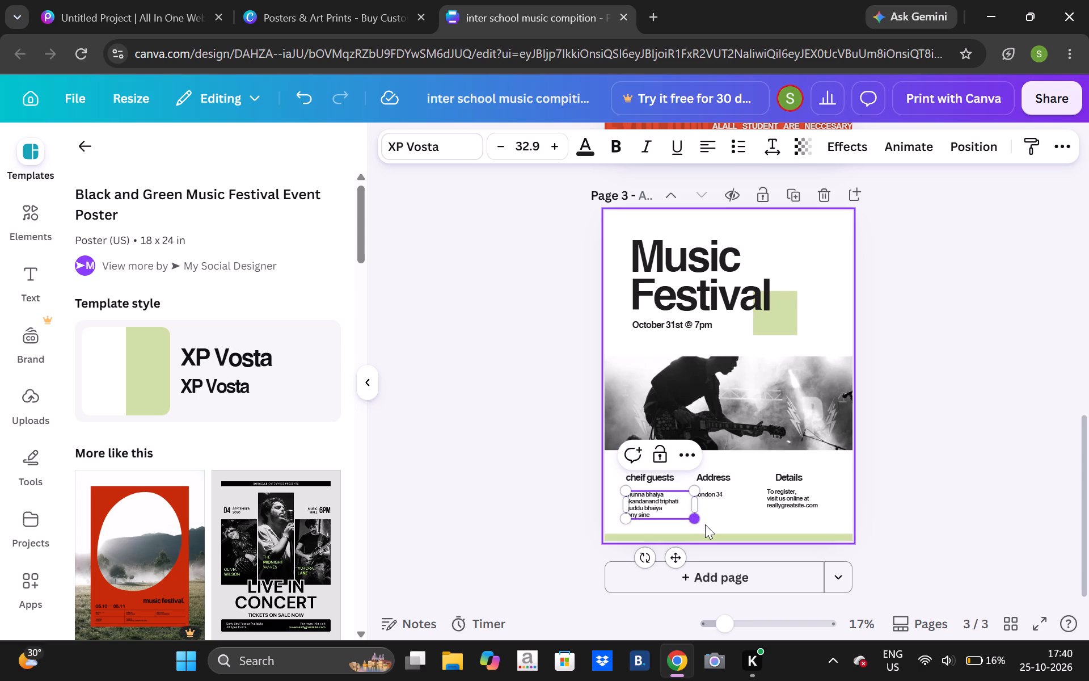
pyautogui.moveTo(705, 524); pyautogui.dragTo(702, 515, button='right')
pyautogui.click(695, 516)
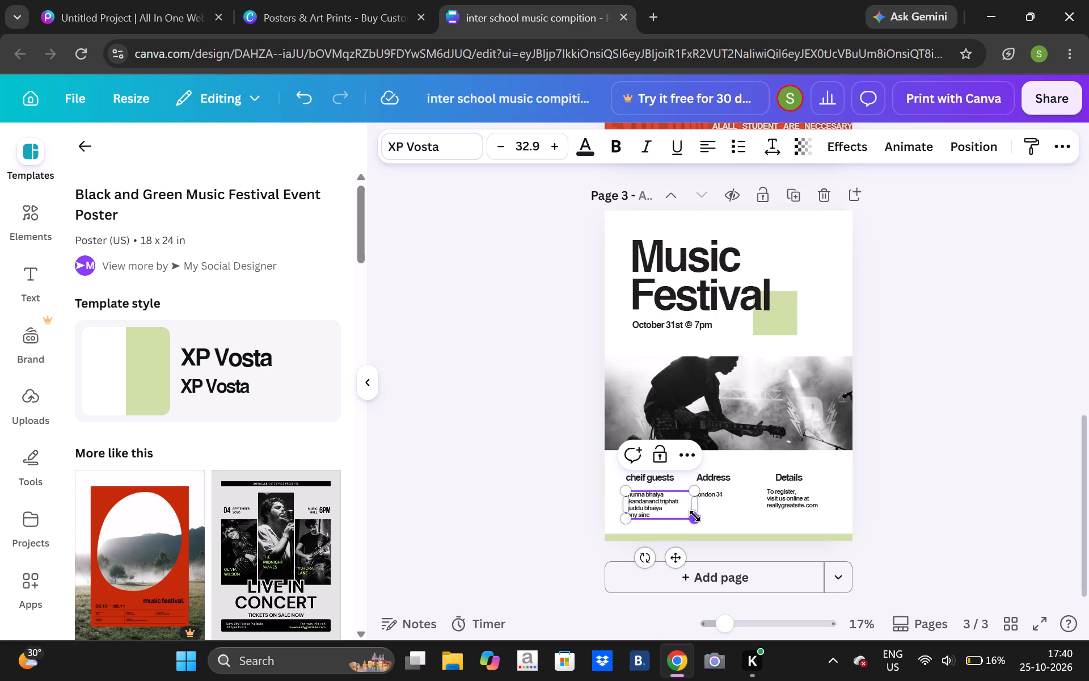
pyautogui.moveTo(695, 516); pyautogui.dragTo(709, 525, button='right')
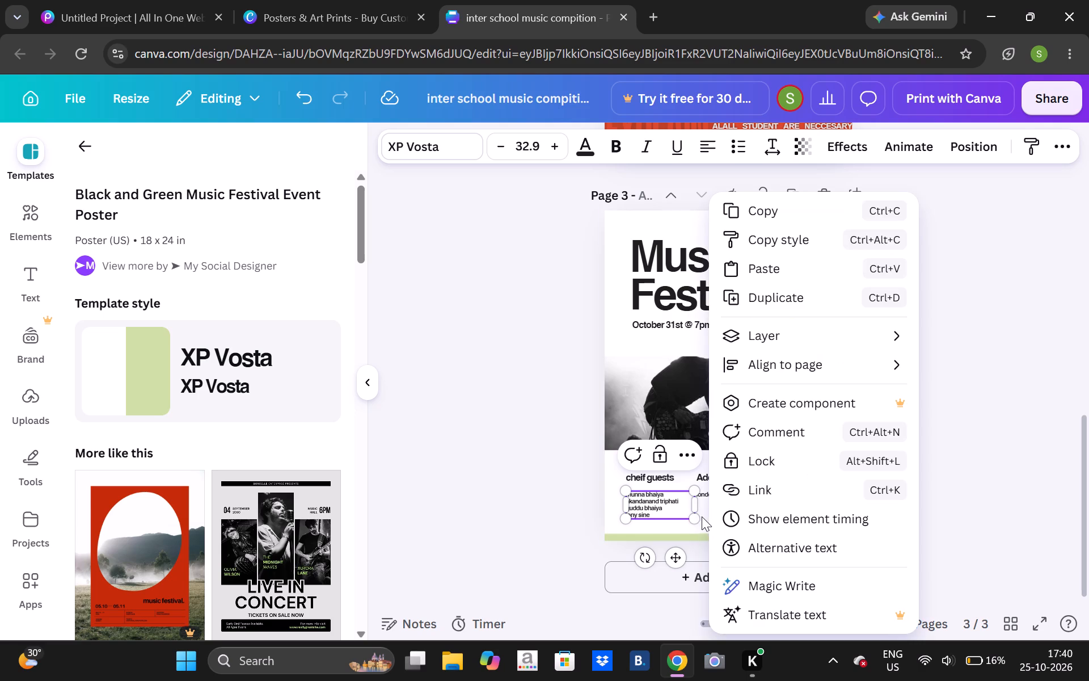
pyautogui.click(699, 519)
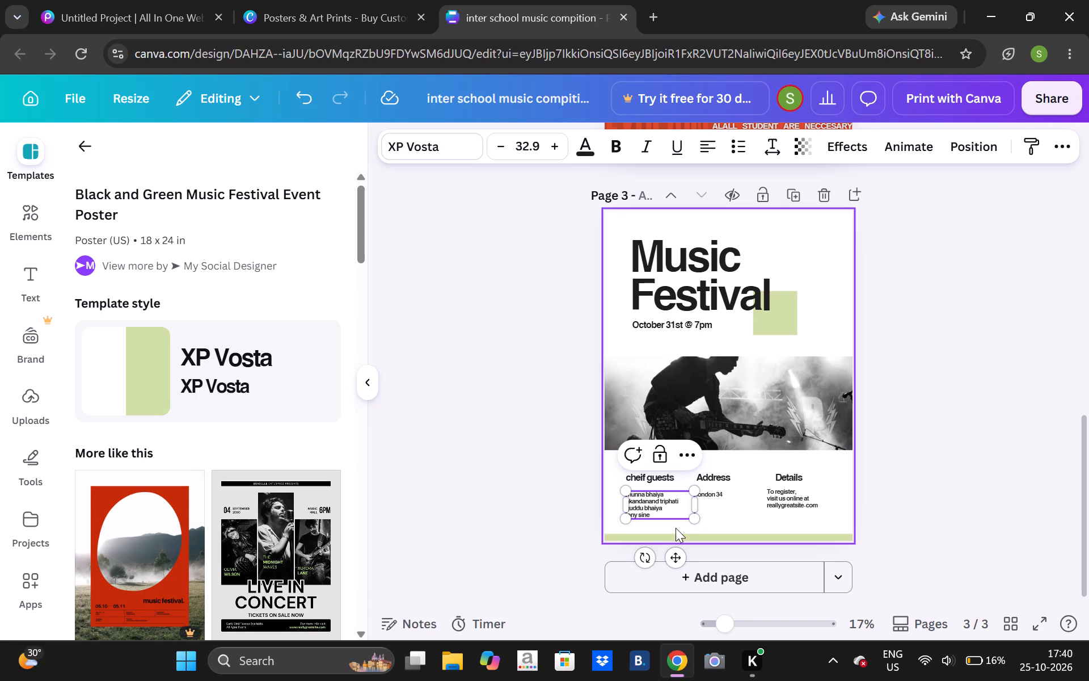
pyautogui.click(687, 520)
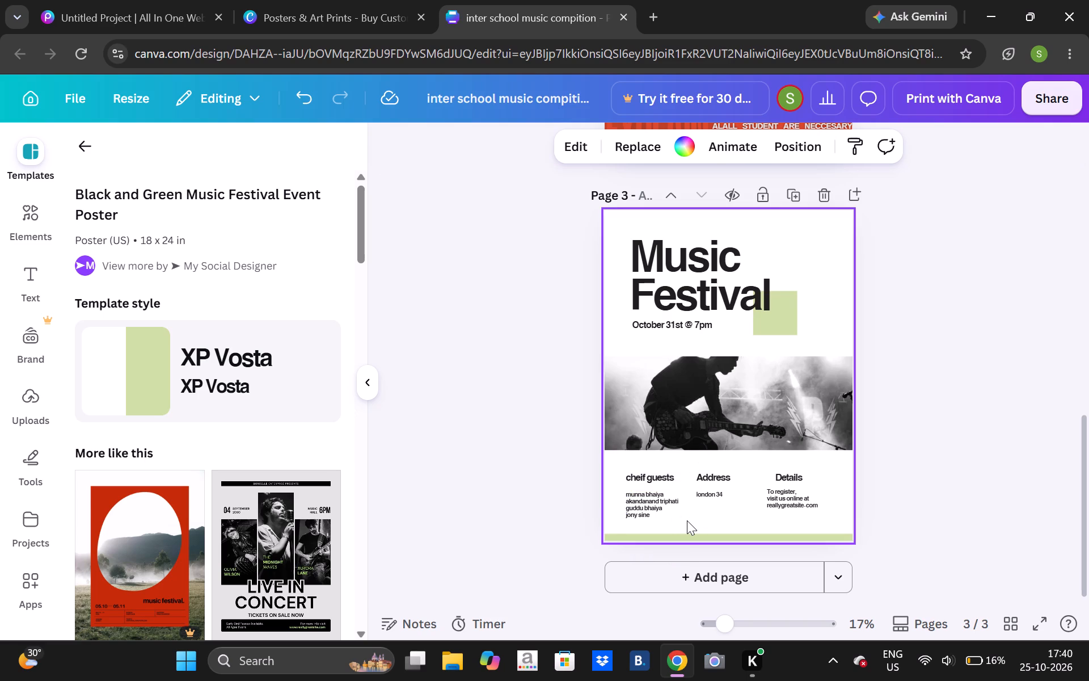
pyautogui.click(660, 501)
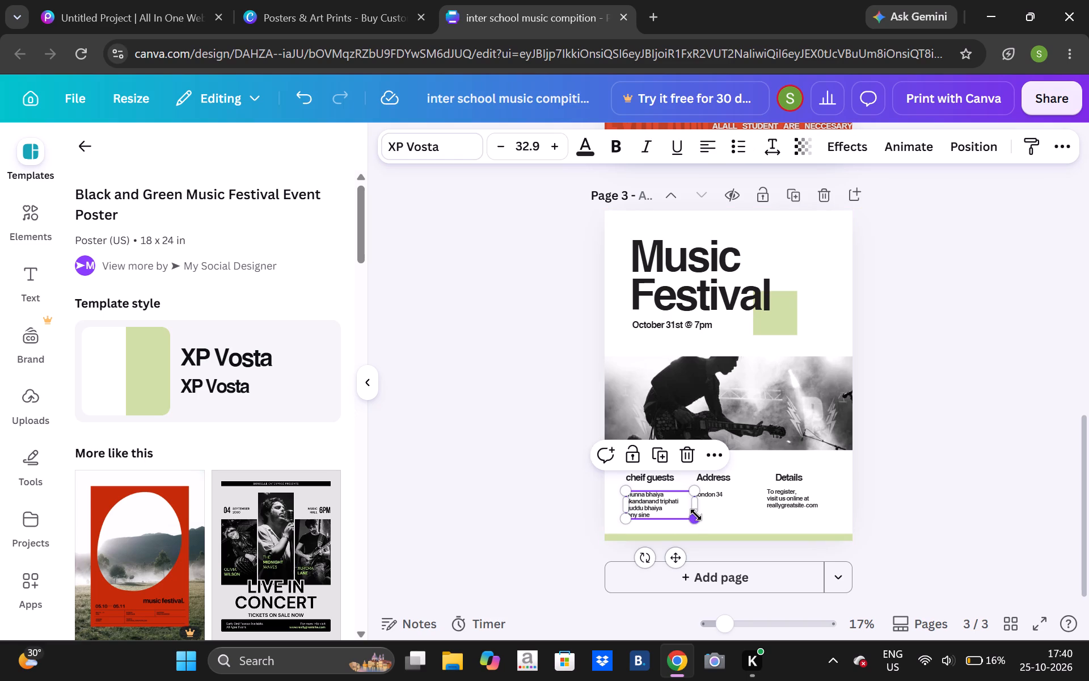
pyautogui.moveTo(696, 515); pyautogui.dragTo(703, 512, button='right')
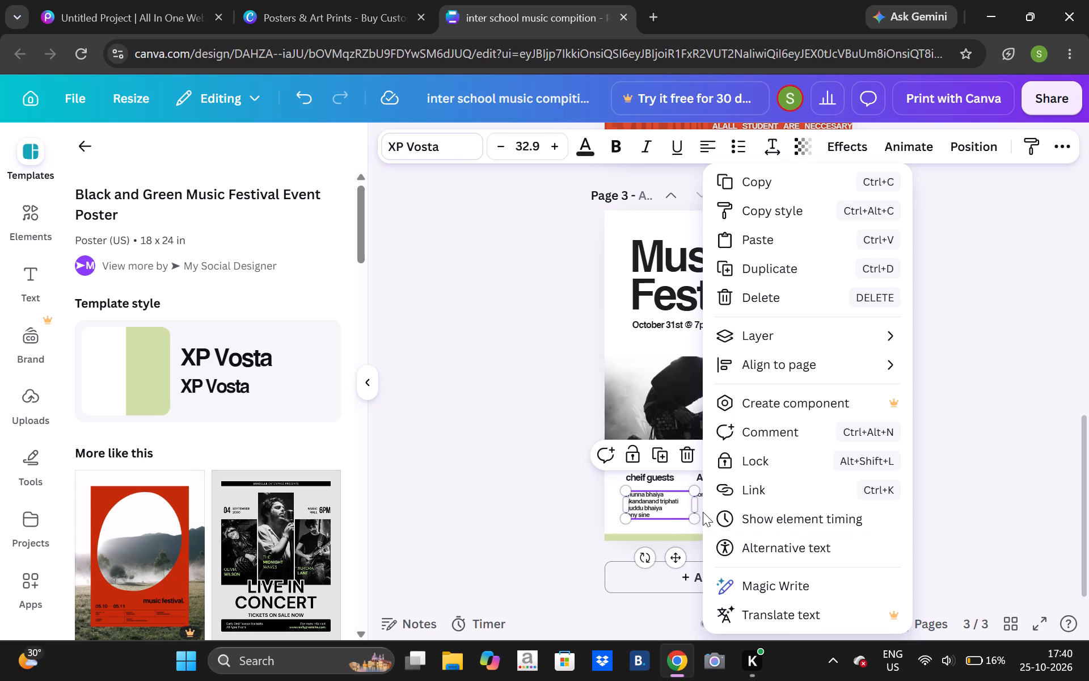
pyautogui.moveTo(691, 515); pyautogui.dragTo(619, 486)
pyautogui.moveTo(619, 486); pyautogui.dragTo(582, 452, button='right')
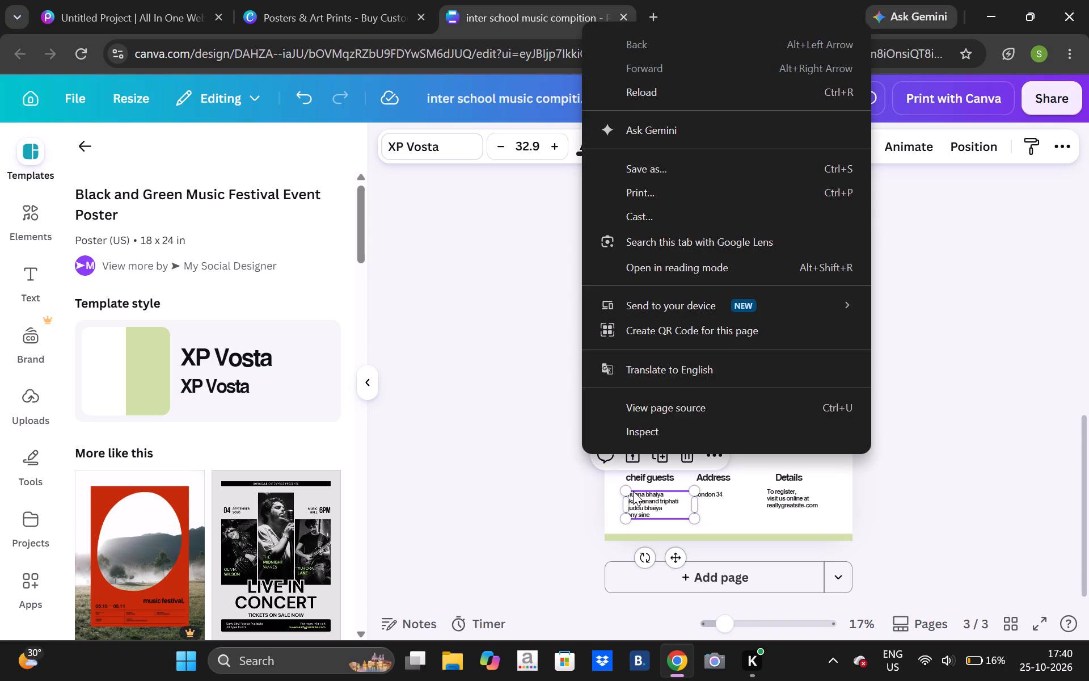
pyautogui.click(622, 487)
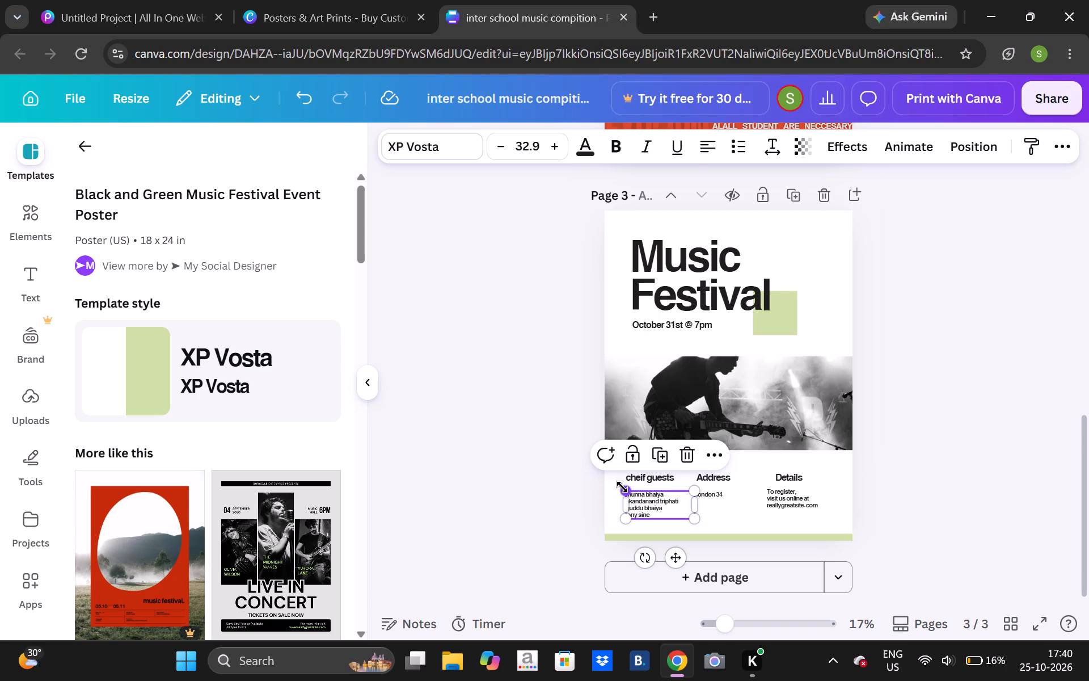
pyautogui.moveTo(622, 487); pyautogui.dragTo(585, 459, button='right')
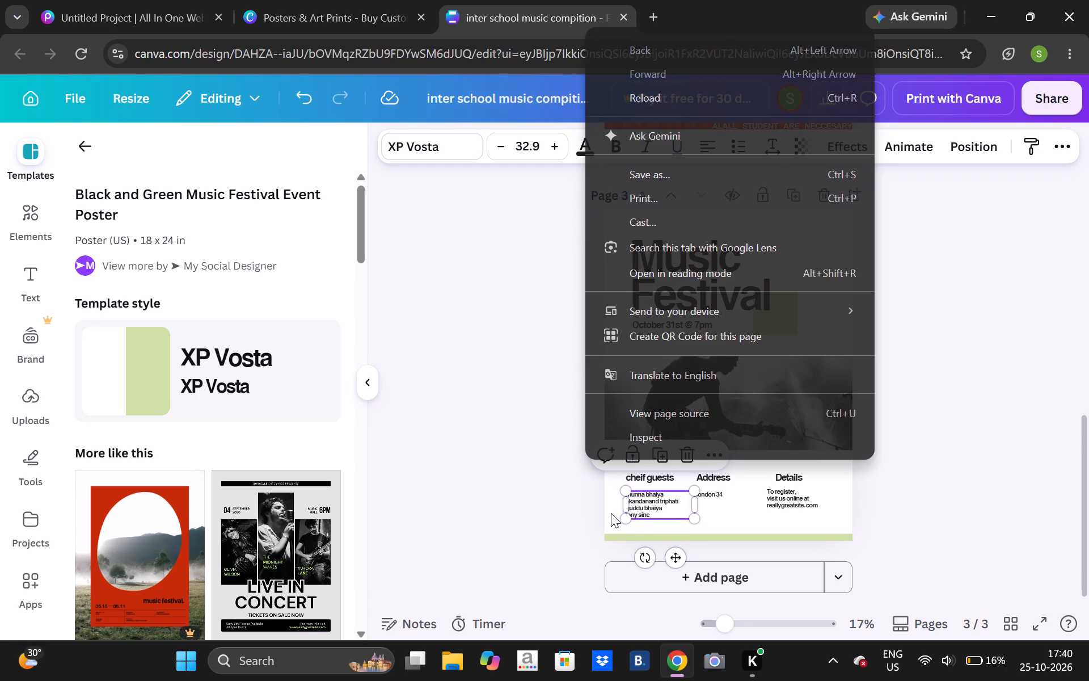
# Narrow the names text box under the cheif guests heading on page 3 to fit its text.
pyautogui.doubleClick(625, 504)
pyautogui.moveTo(625, 504); pyautogui.dragTo(605, 503, button='right')
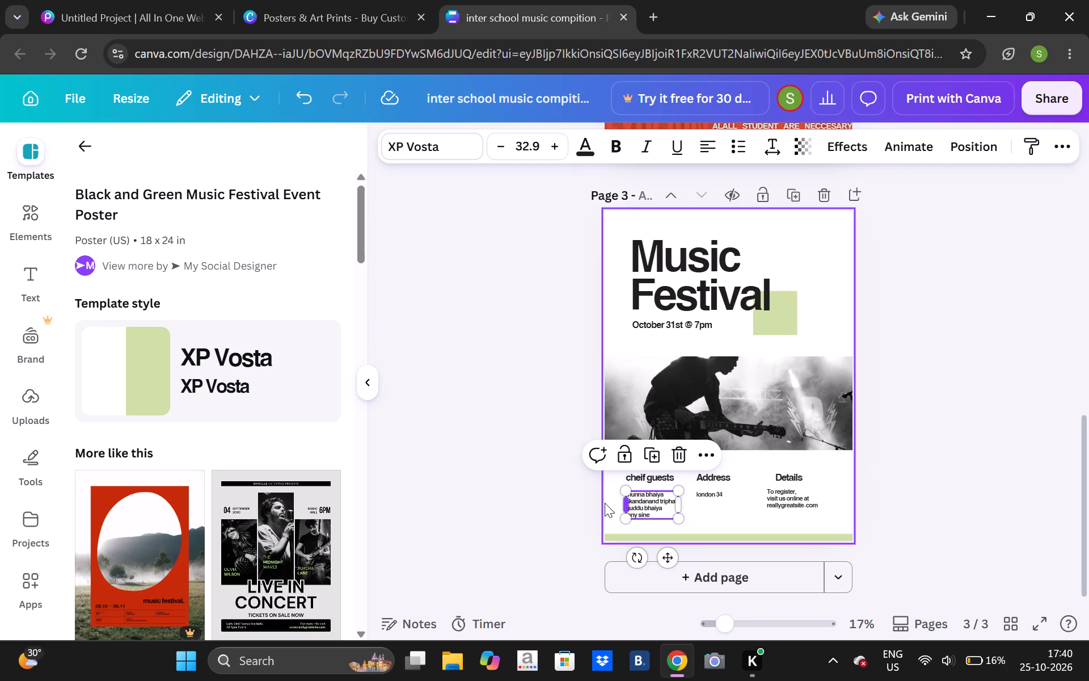
pyautogui.moveTo(605, 503); pyautogui.dragTo(573, 502, button='right')
pyautogui.click(663, 507)
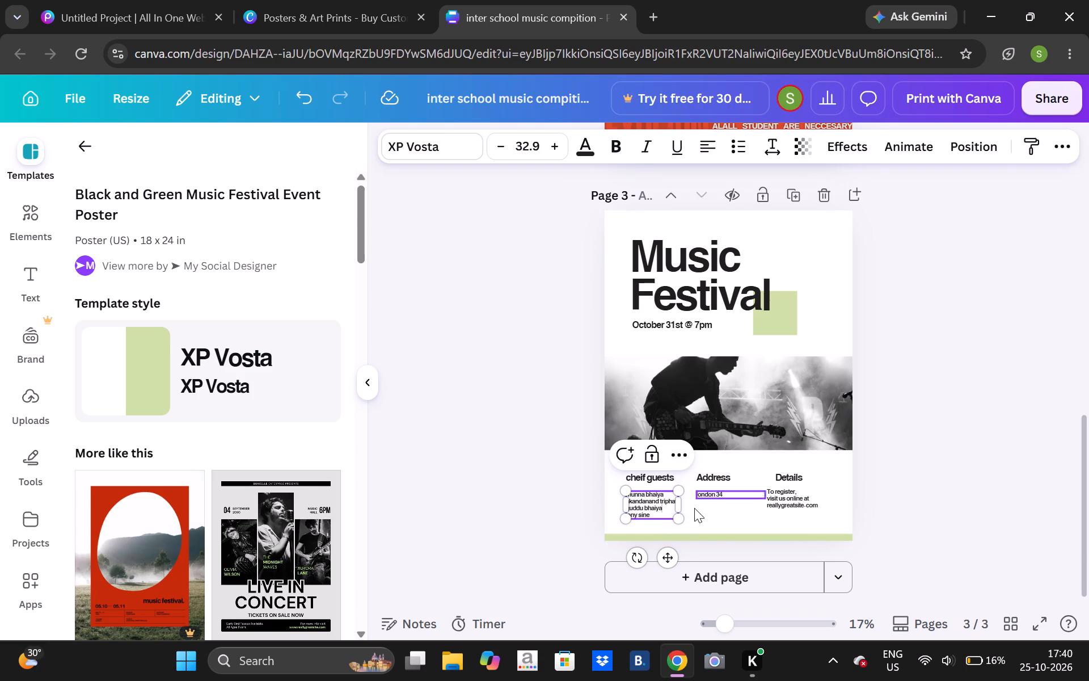
pyautogui.doubleClick(664, 507)
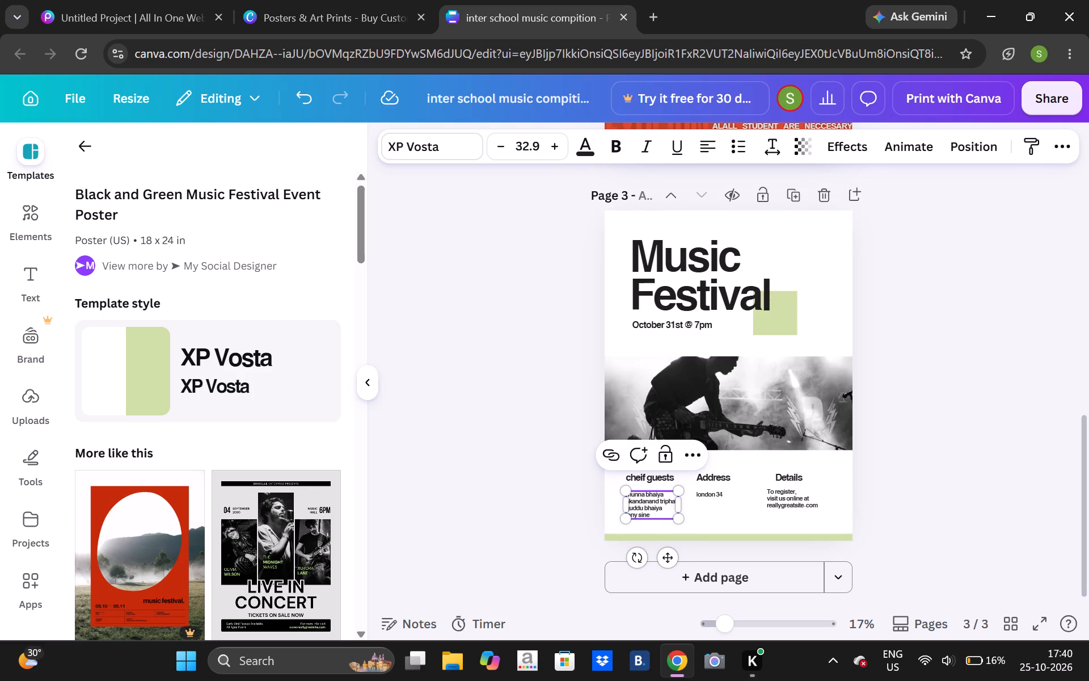
pyautogui.doubleClick(674, 513)
pyautogui.moveTo(674, 513); pyautogui.dragTo(708, 526, button='right')
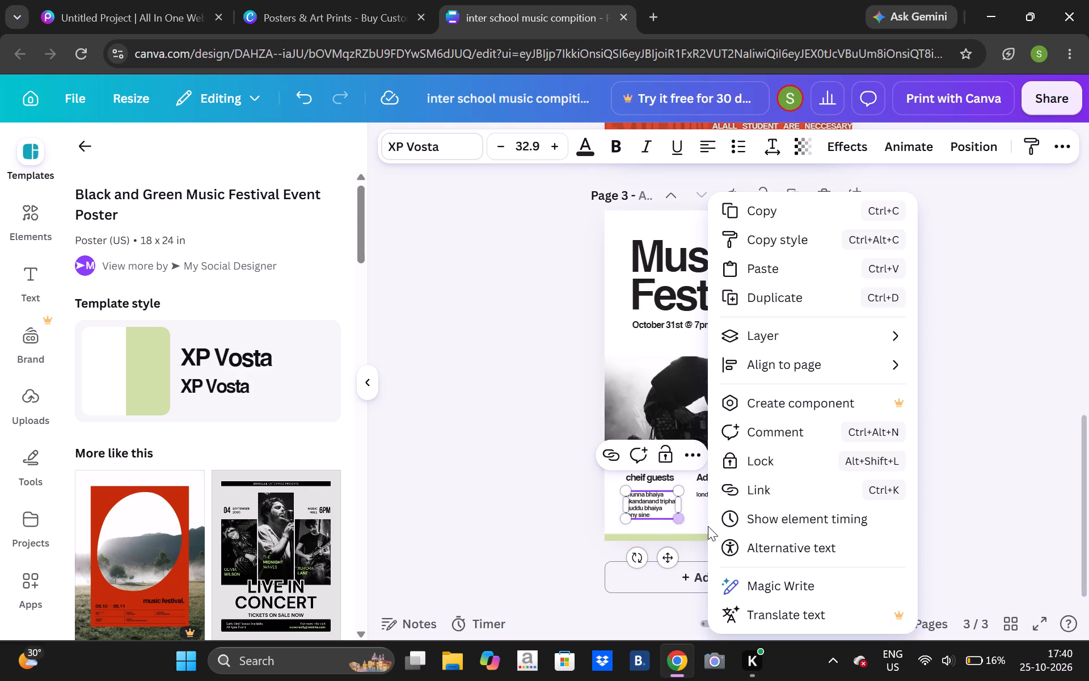
pyautogui.click(579, 413)
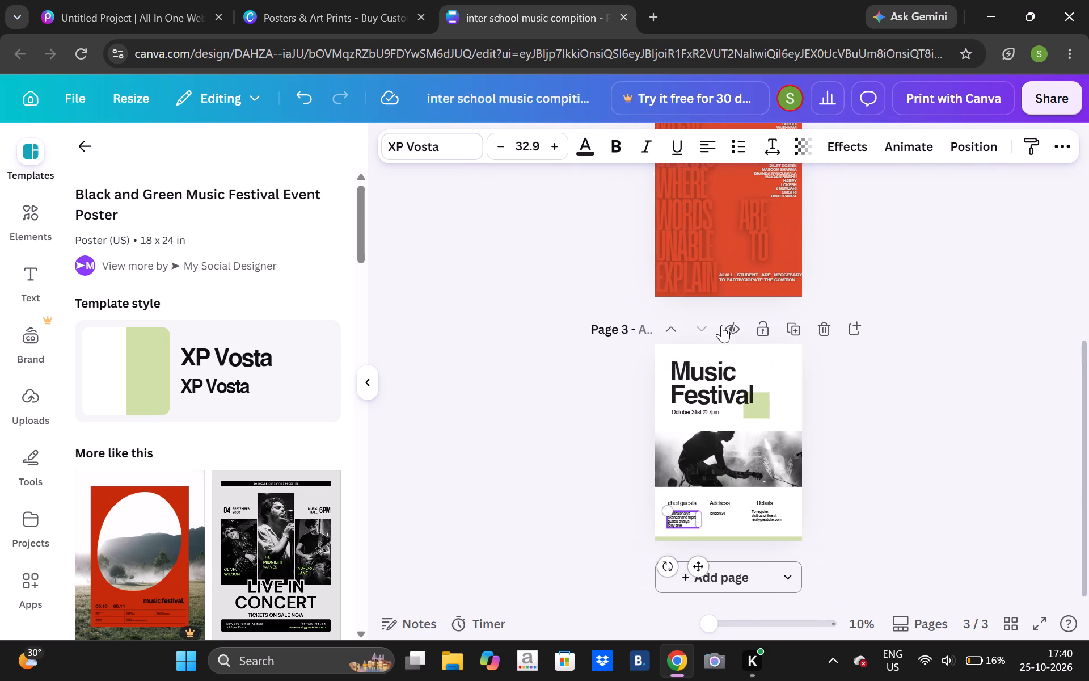
# Review the title page and the red participants page, examining the participant list on page 2.
pyautogui.doubleClick(1088, 261)
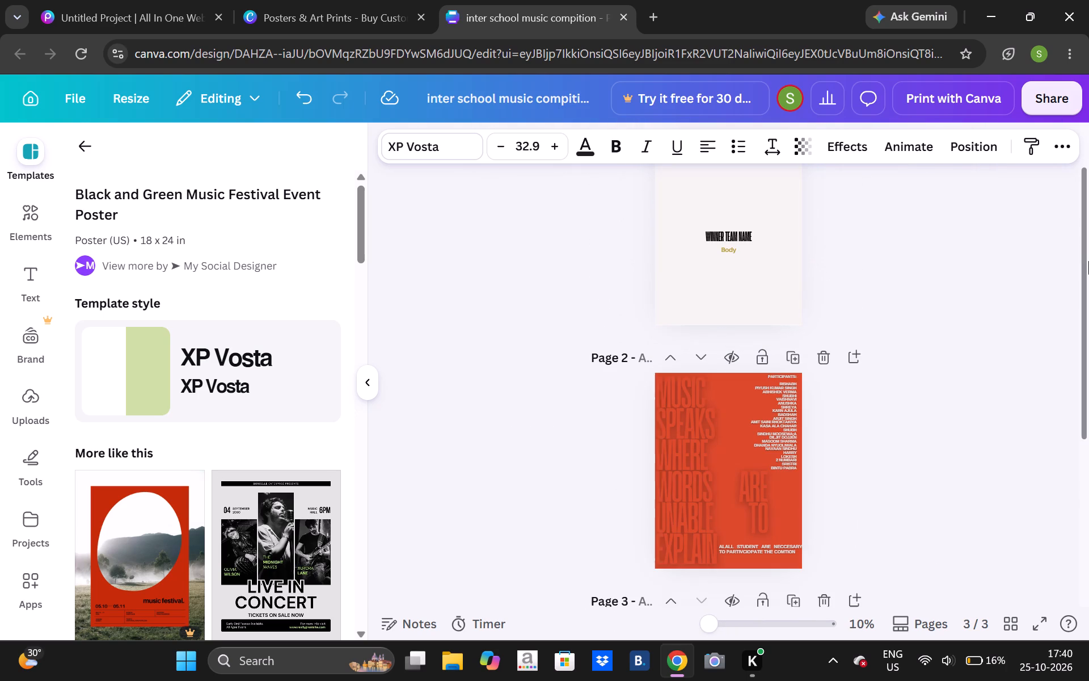
pyautogui.click(725, 264)
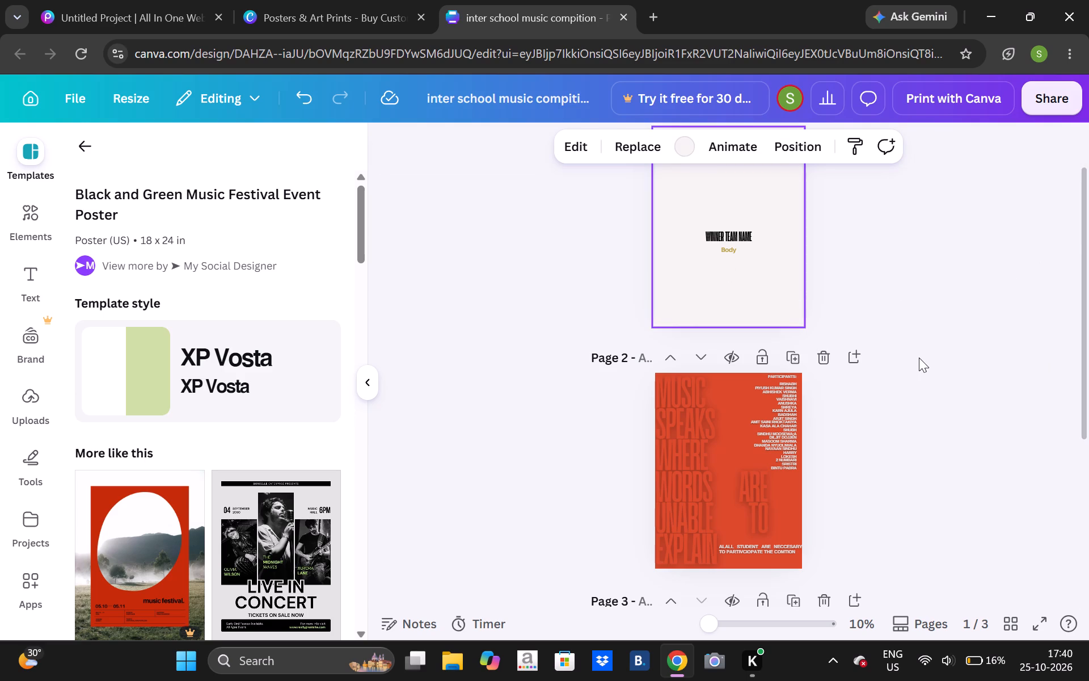
pyautogui.hscroll(-1, 987, 301)
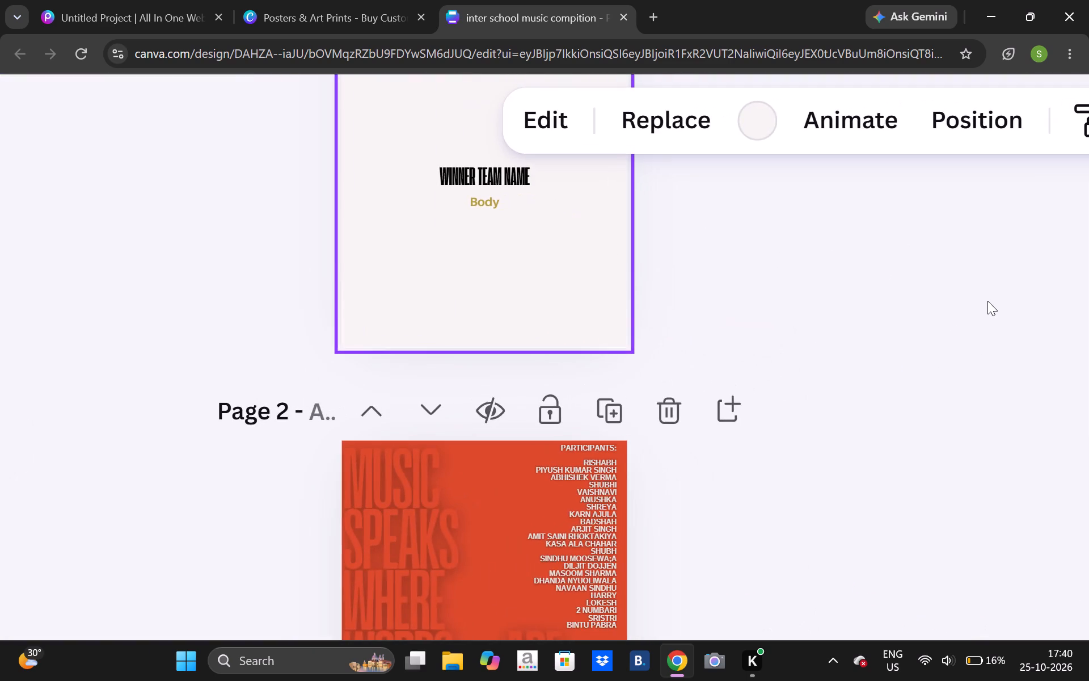
pyautogui.press('Down')
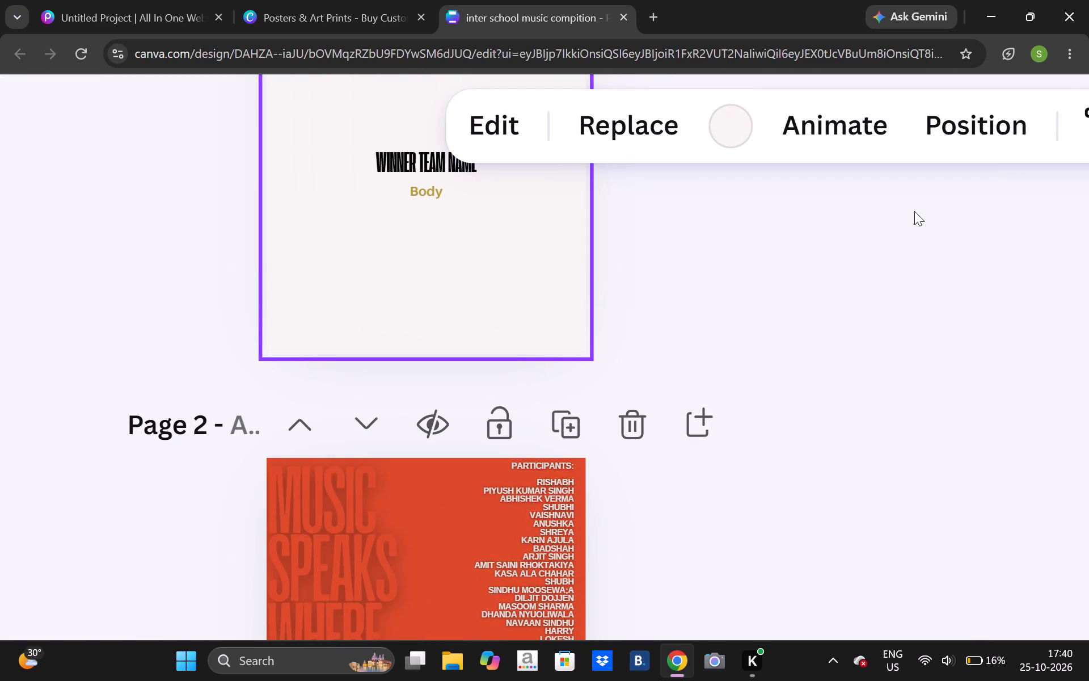
pyautogui.press('Down')
pyautogui.press('Down')
pyautogui.tripleClick(868, 473)
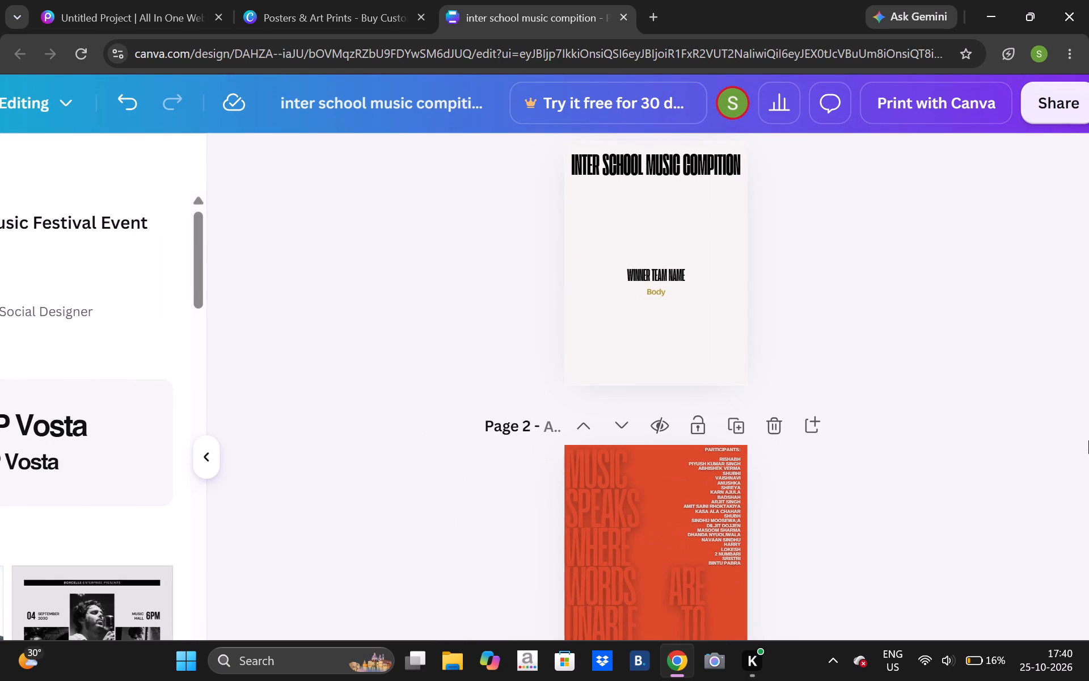
pyautogui.tripleClick(1088, 440)
pyautogui.click(1088, 440)
pyautogui.press('Down')
pyautogui.press('Down')
pyautogui.press('Down')
pyautogui.press('Down')
pyautogui.press('Down')
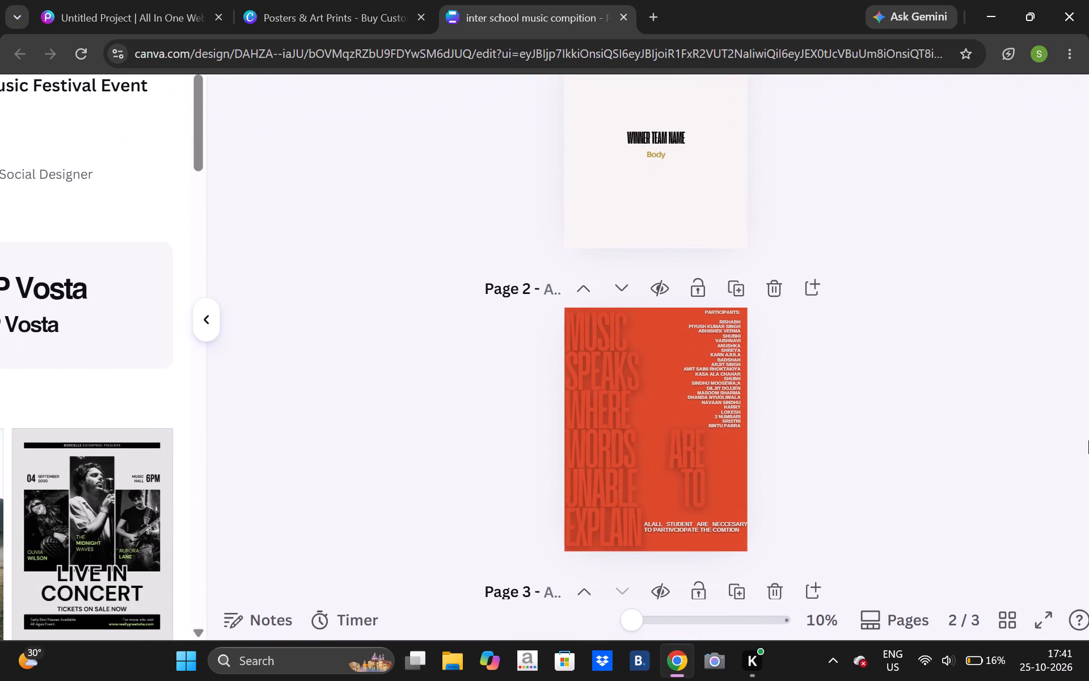
pyautogui.press('Down')
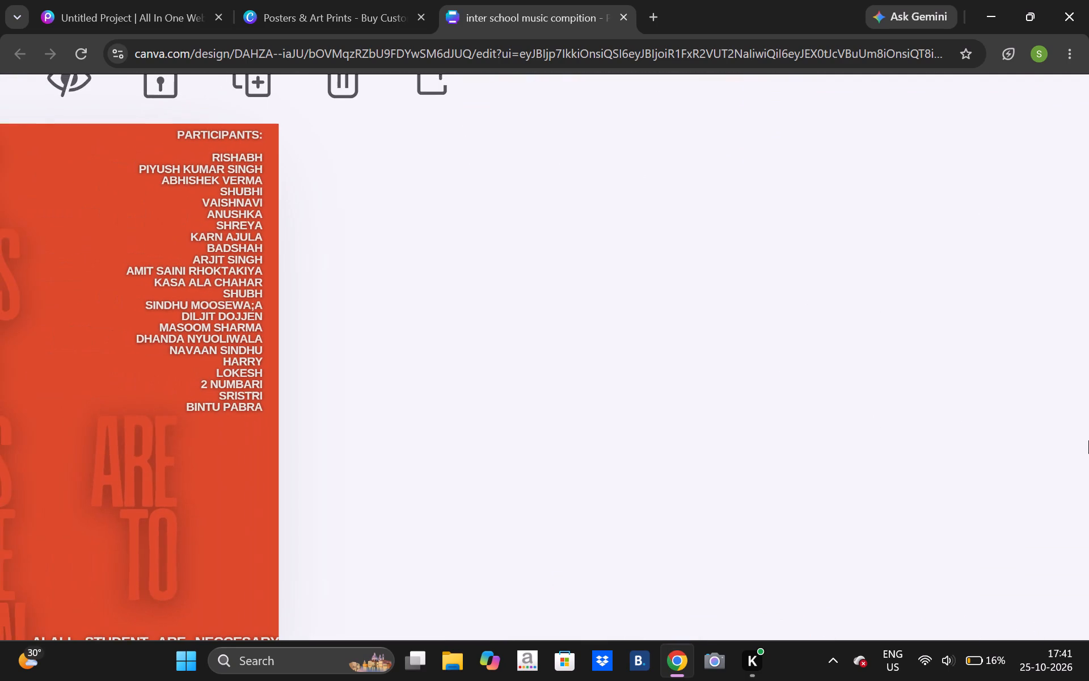
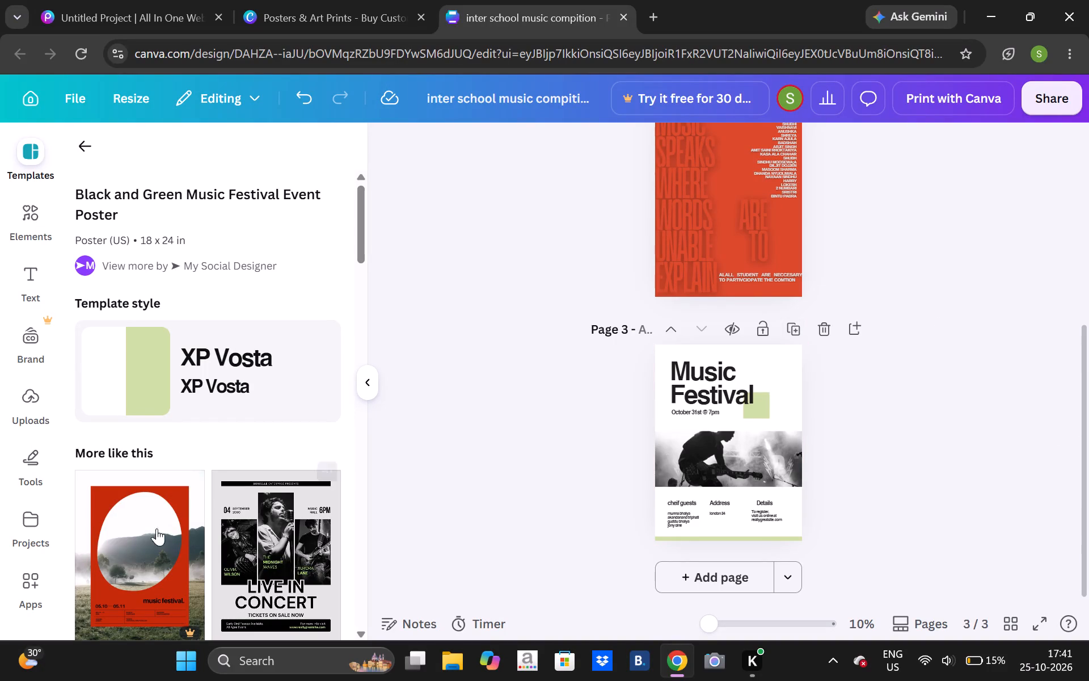
# Find the Black and Cream Memphis Style Music Festival Poster template and add it as page 4.
pyautogui.tripleClick(359, 633)
pyautogui.tripleClick(359, 633)
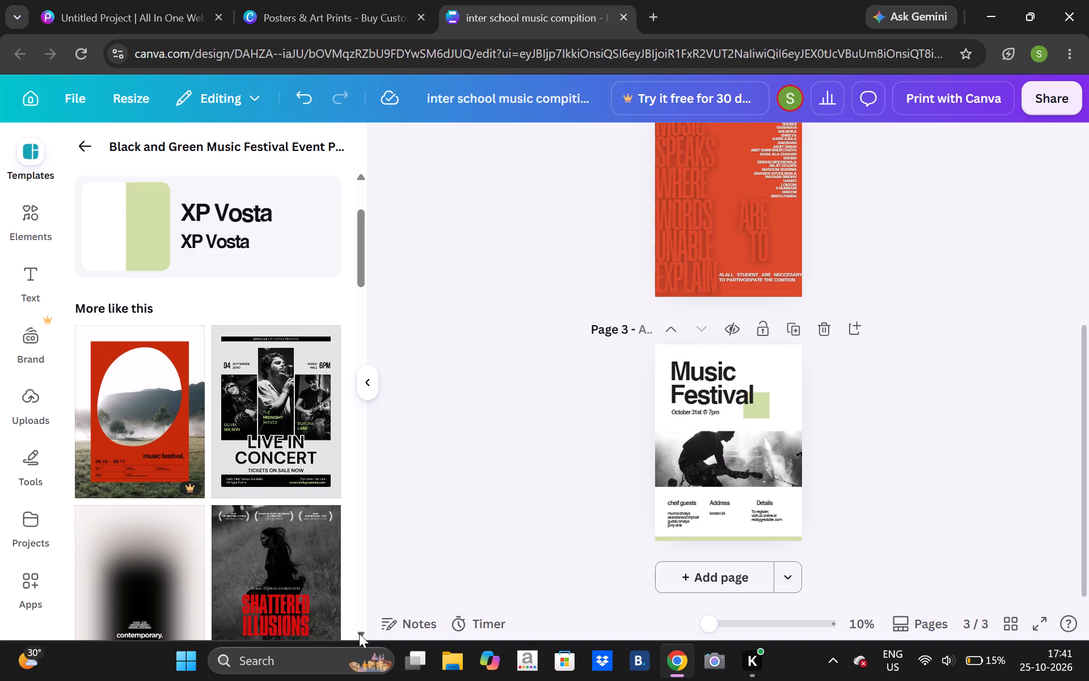
pyautogui.tripleClick(359, 633)
pyautogui.tripleClick(359, 633)
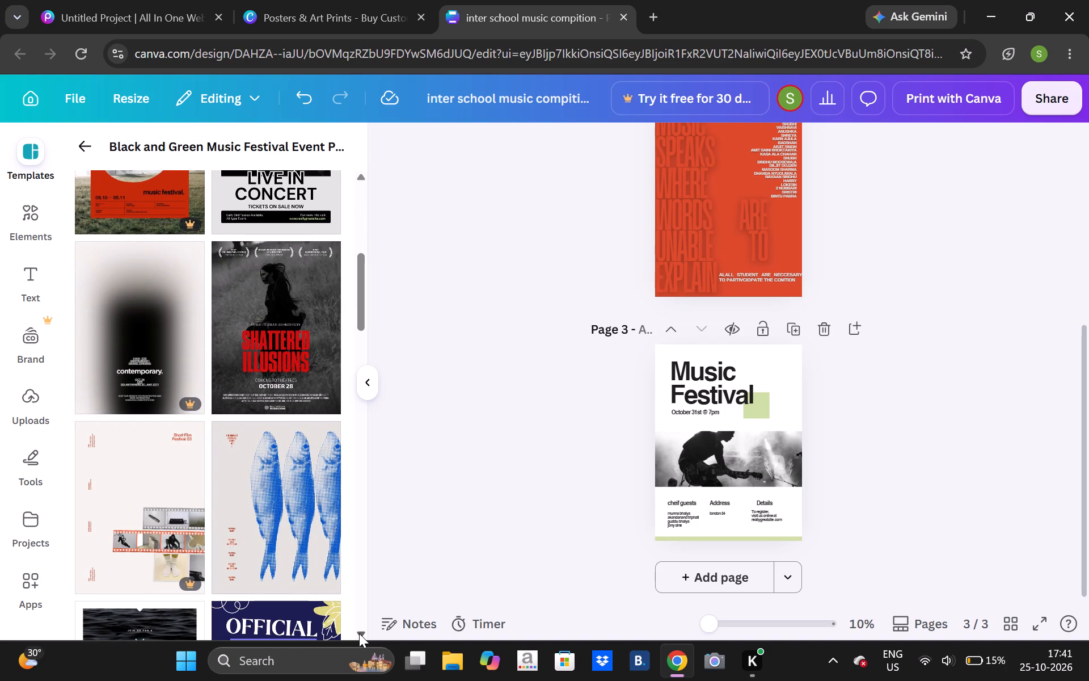
pyautogui.tripleClick(359, 633)
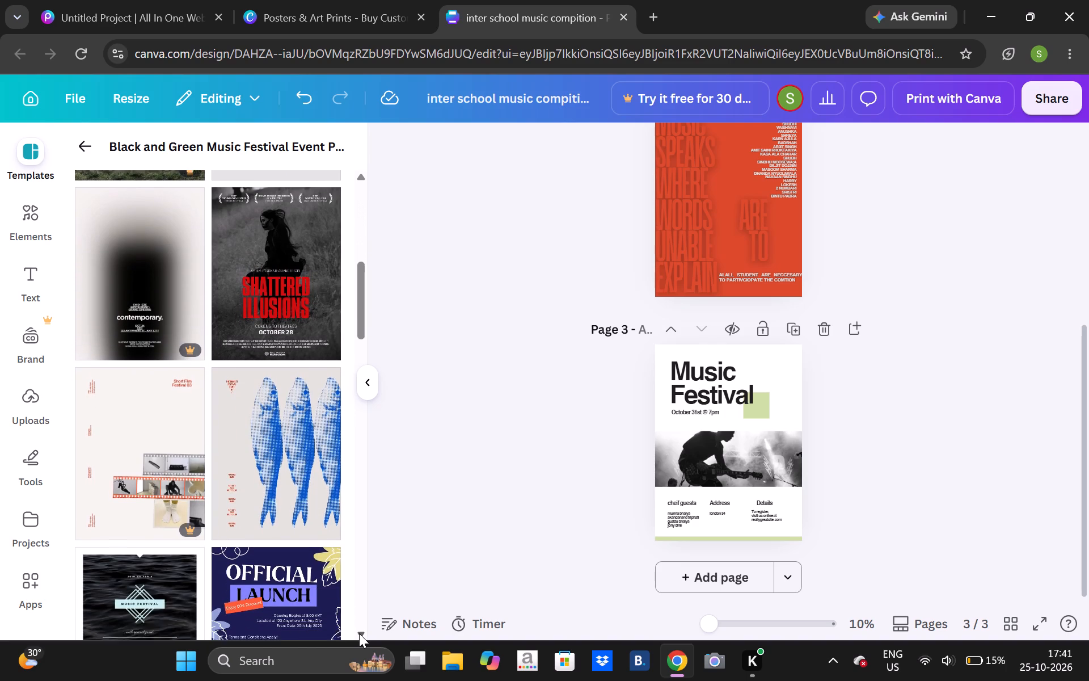
pyautogui.tripleClick(359, 633)
pyautogui.click(359, 633)
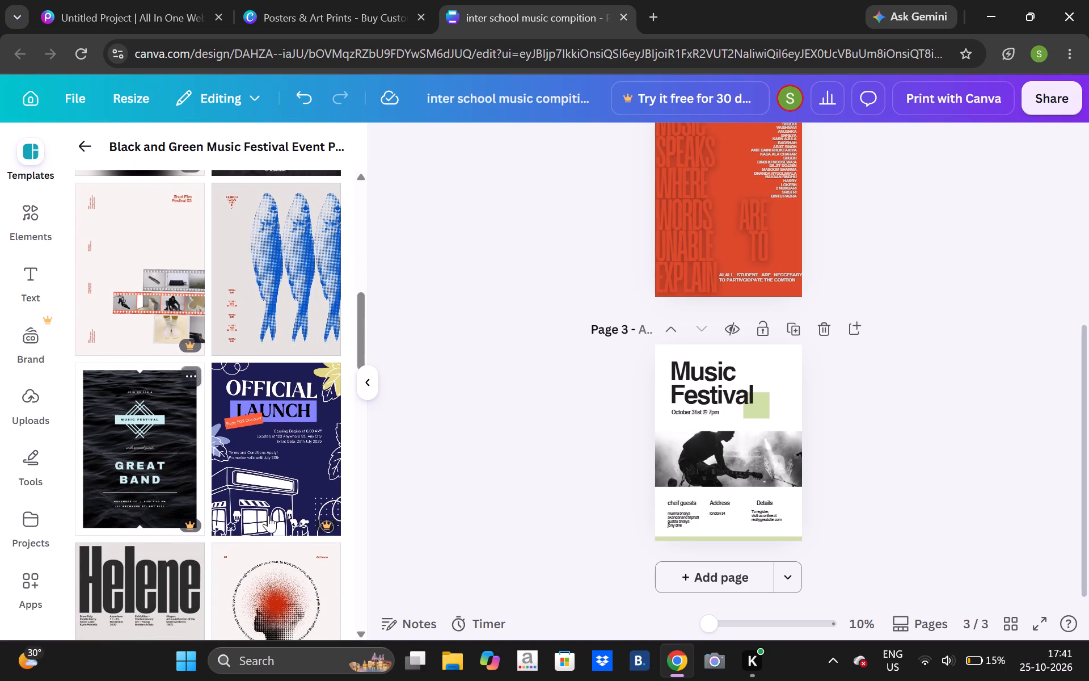
pyautogui.tripleClick(363, 630)
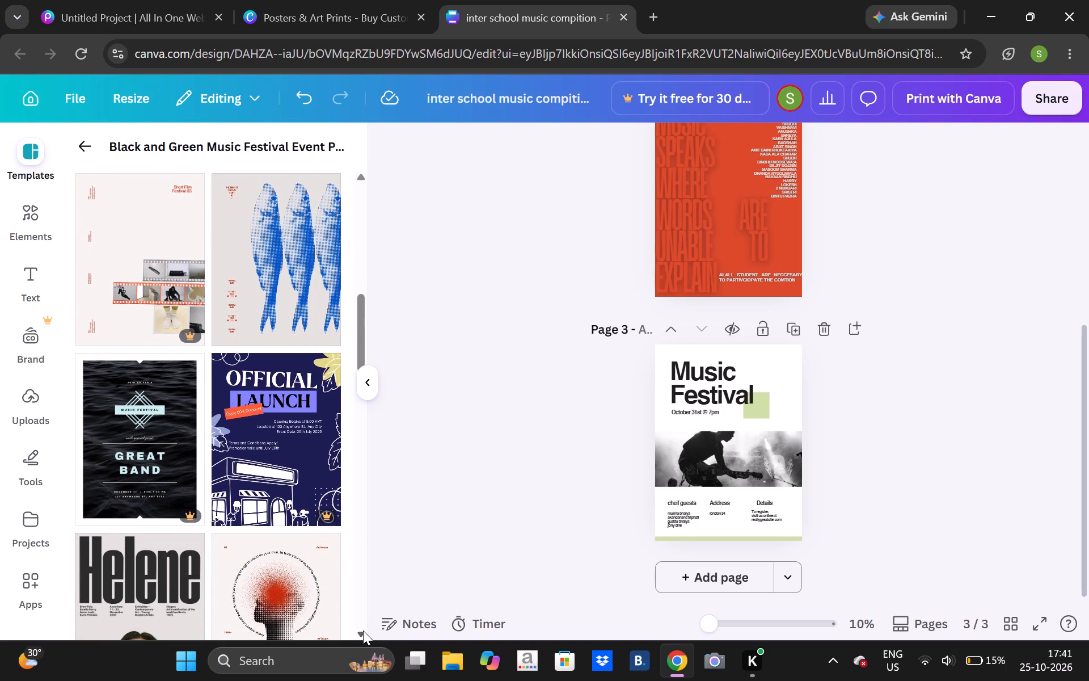
pyautogui.tripleClick(363, 630)
pyautogui.tripleClick(363, 630)
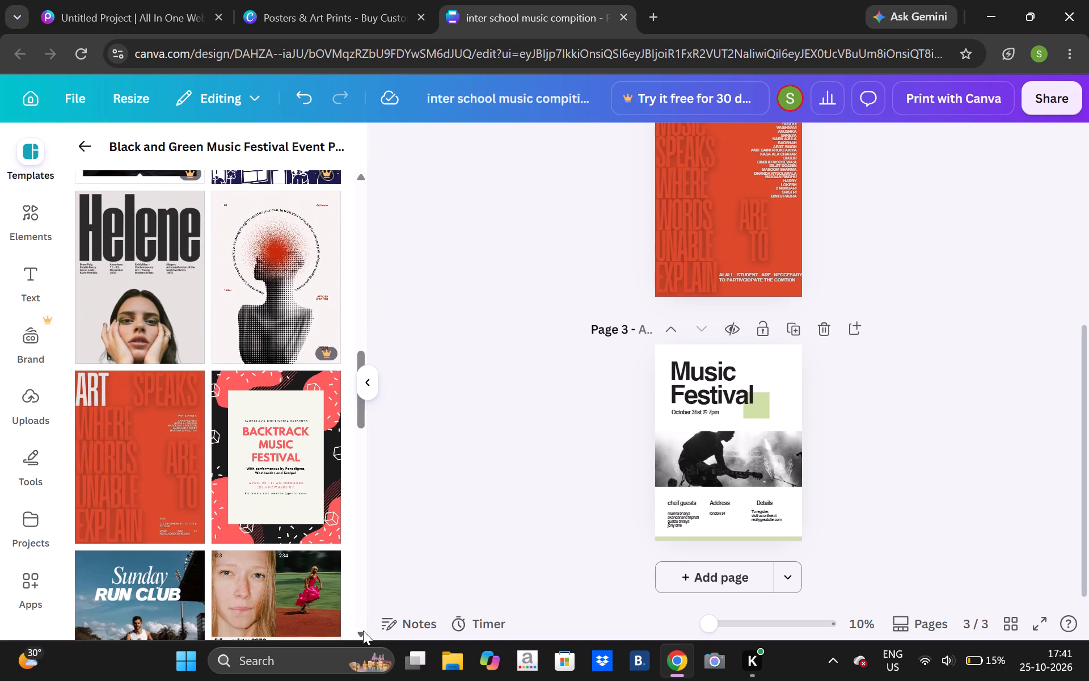
pyautogui.click(363, 630)
pyautogui.click(276, 466)
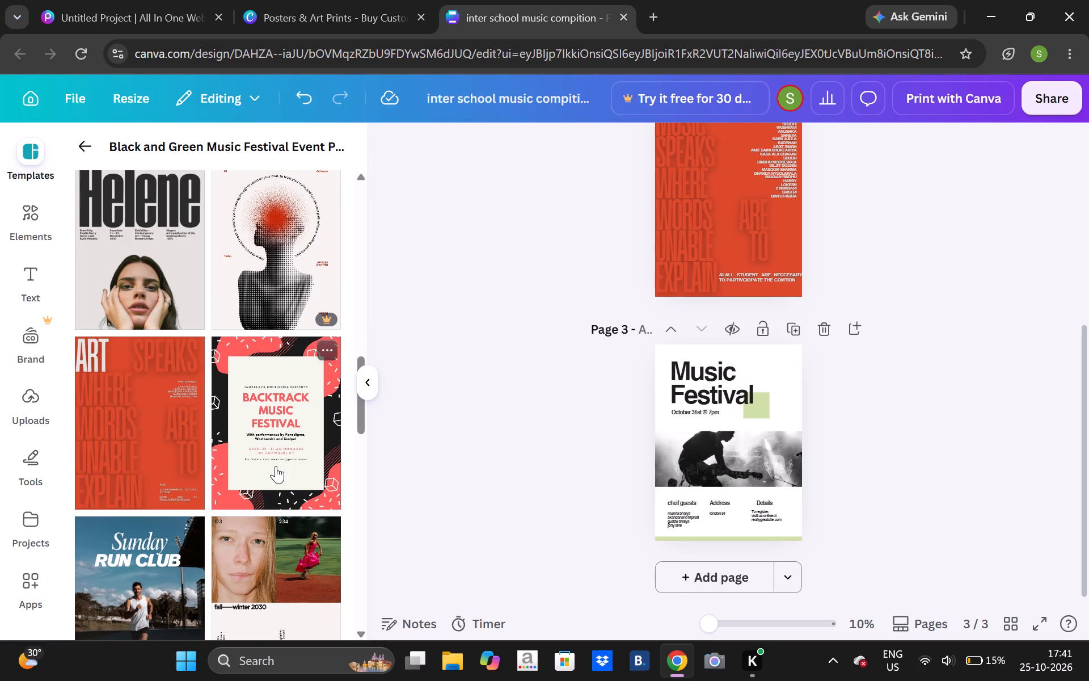
pyautogui.click(634, 407)
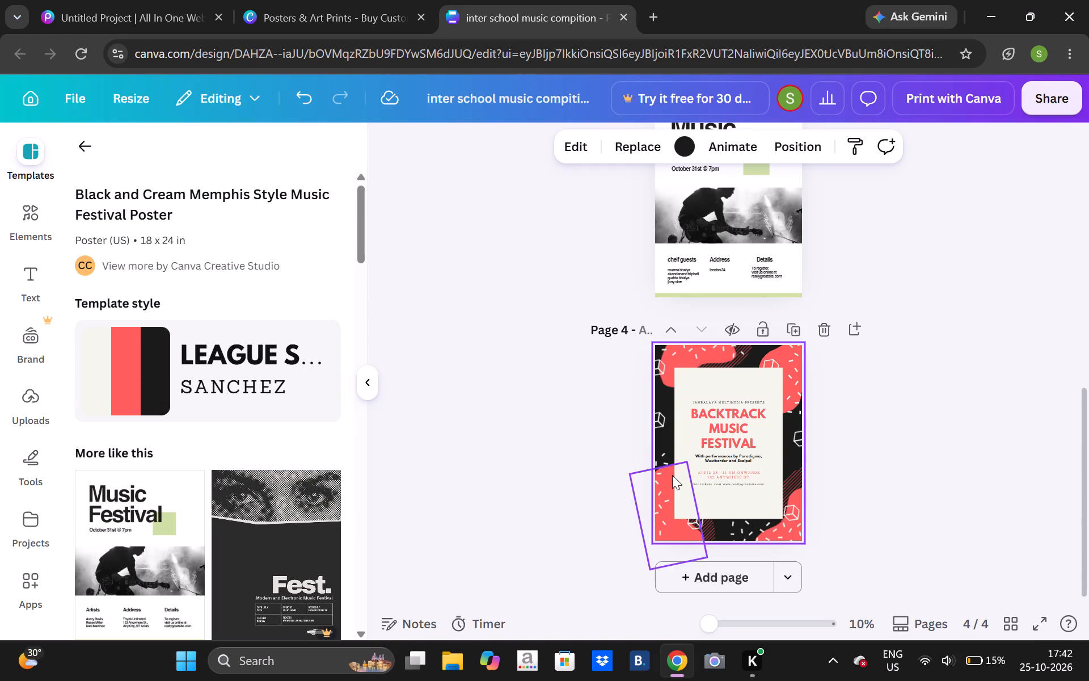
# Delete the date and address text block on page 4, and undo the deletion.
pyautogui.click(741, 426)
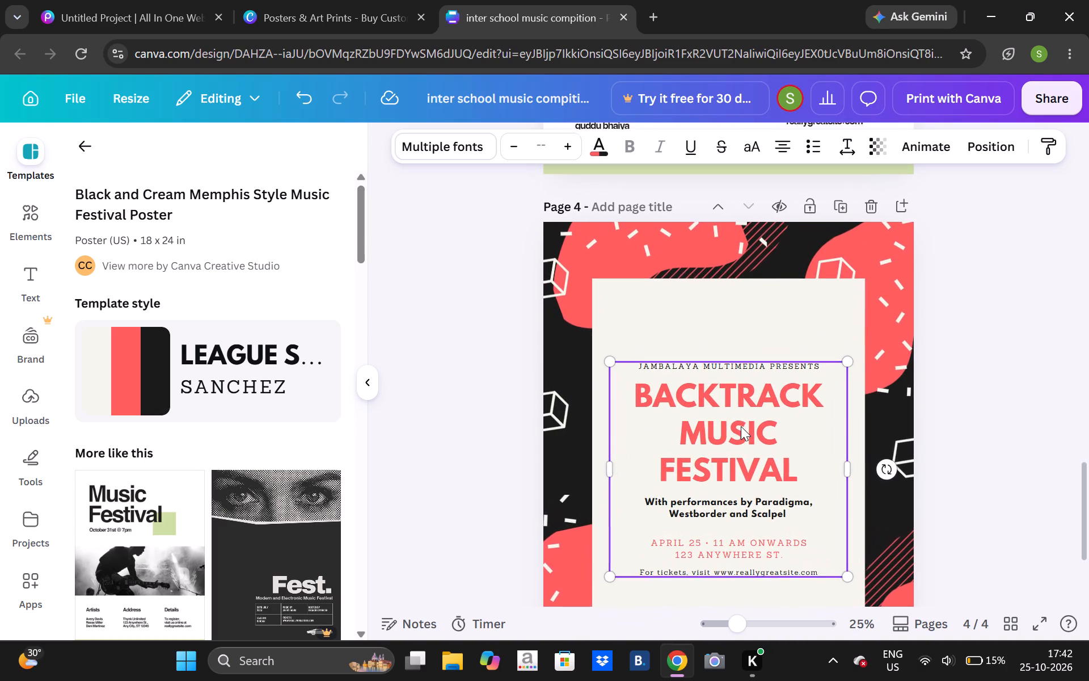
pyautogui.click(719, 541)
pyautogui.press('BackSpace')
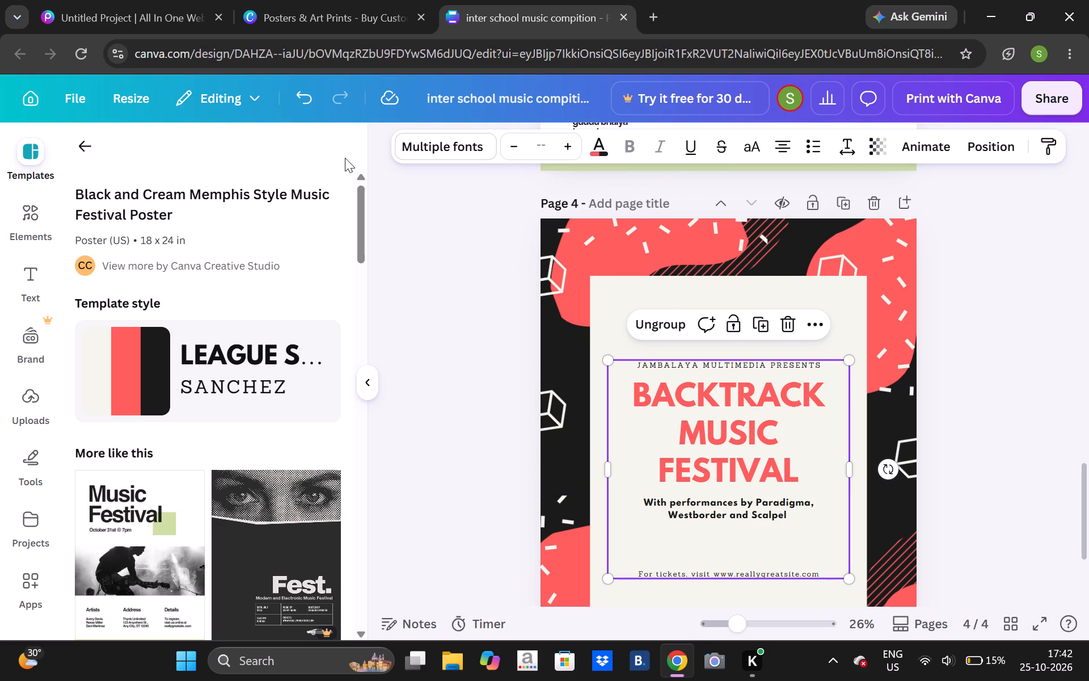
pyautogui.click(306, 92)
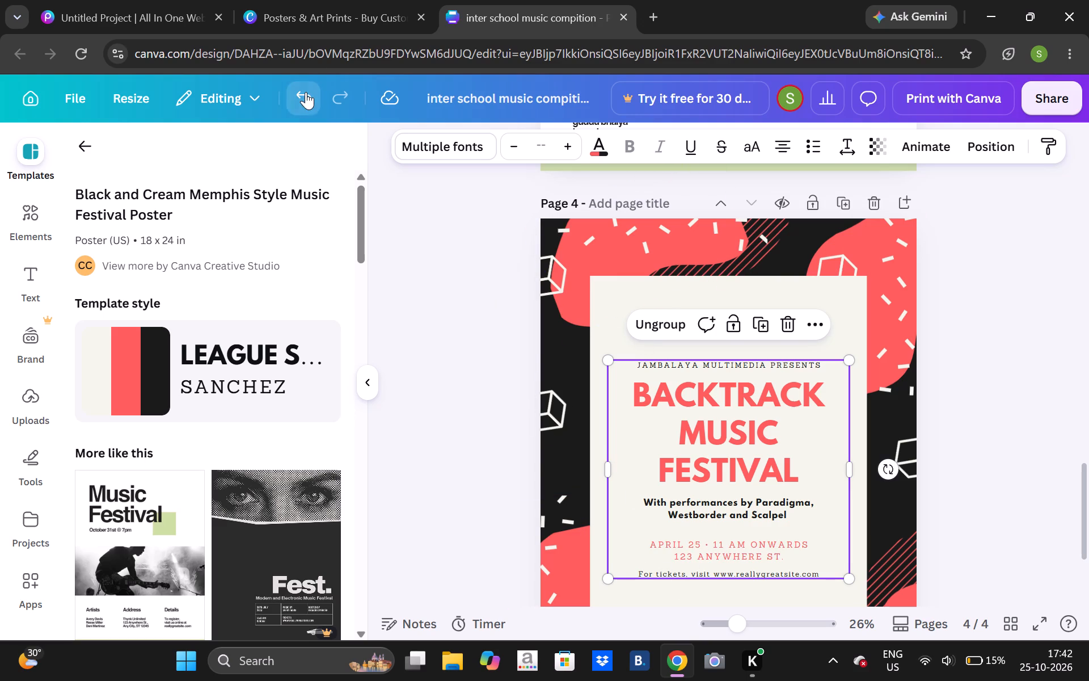
# Replace the April date and time on page 4 with "october 31 , 2026" ahead of the street address.
pyautogui.click(693, 545)
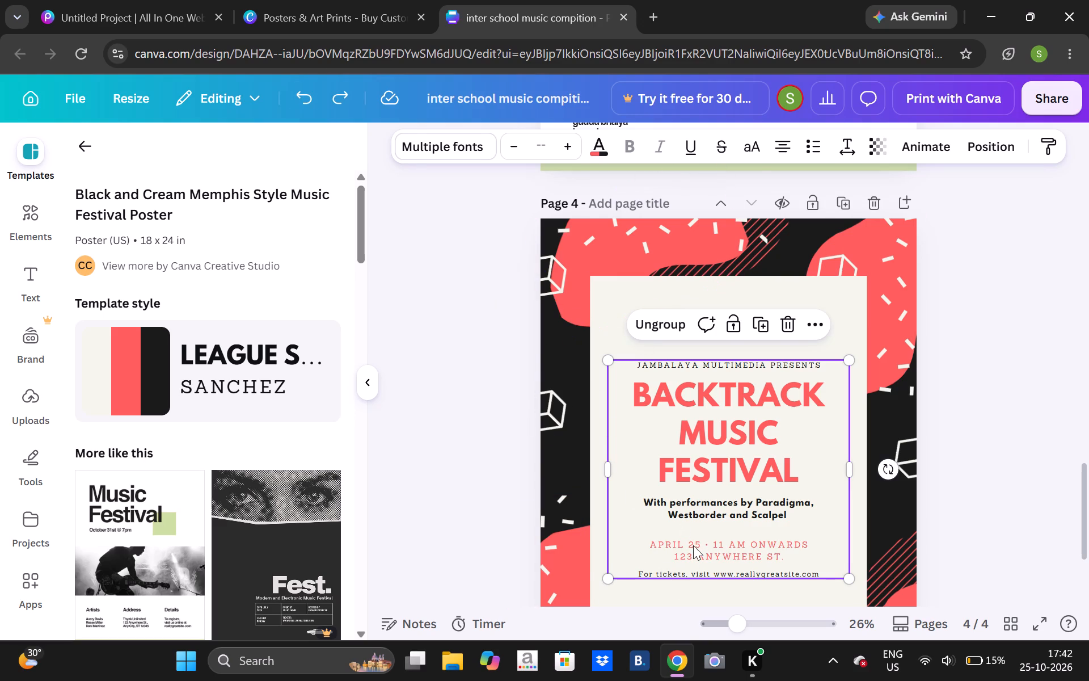
pyautogui.click(685, 541)
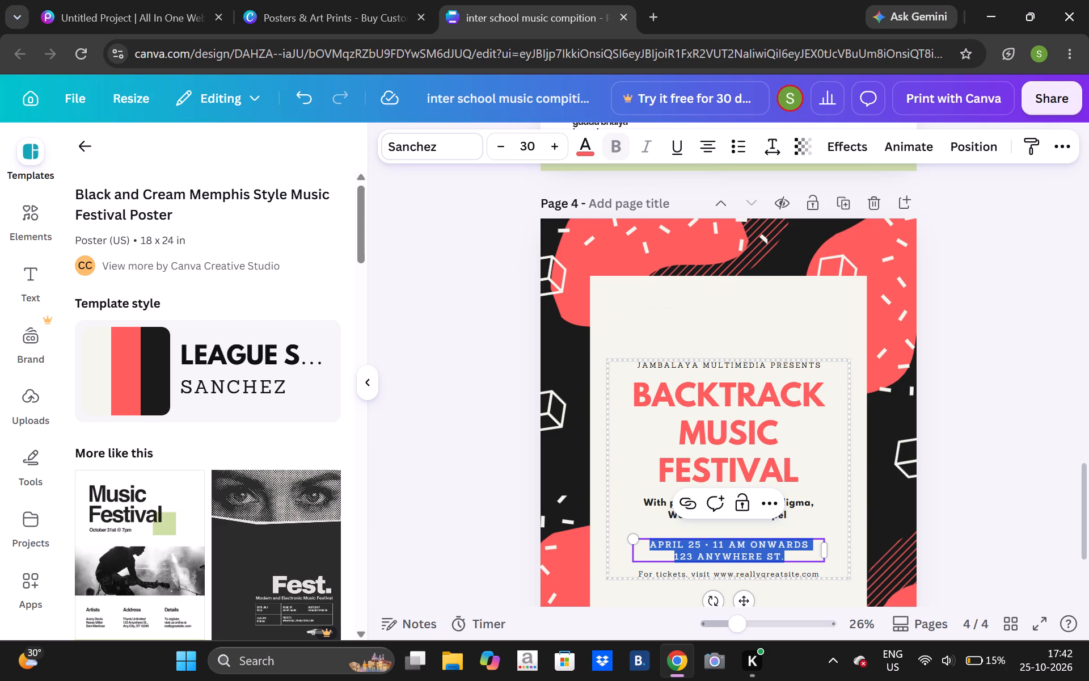
pyautogui.click(685, 541)
pyautogui.click(700, 545)
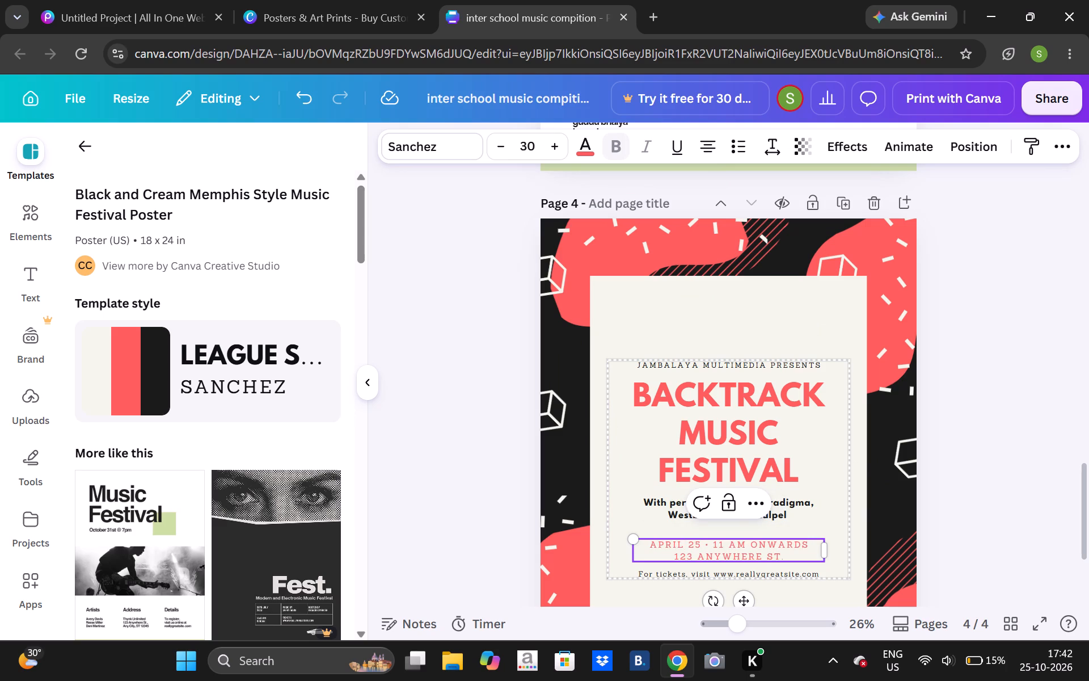
pyautogui.click(700, 545)
pyautogui.click(700, 545)
pyautogui.doubleClick(700, 545)
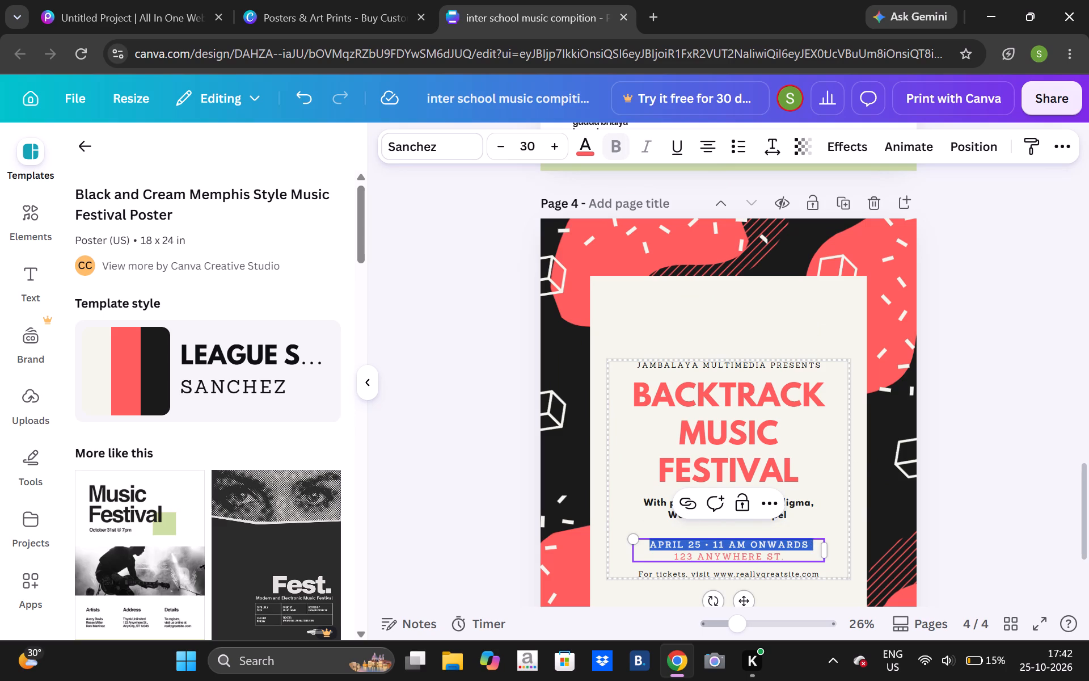
pyautogui.press('BackSpace')
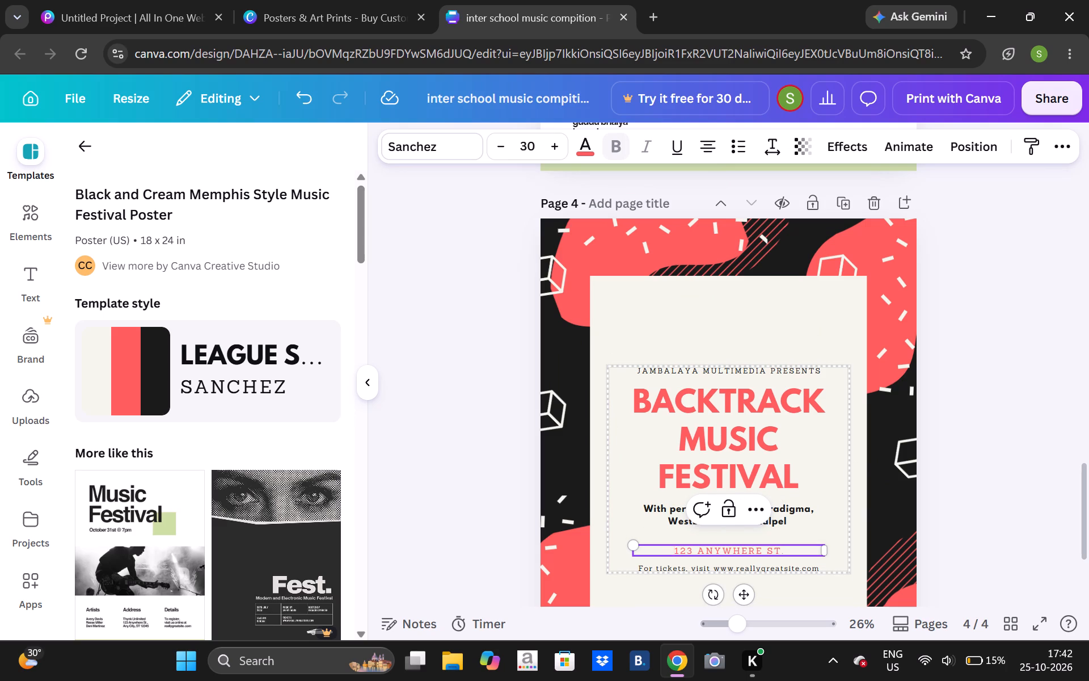
pyautogui.write('oc')
pyautogui.write('tober')
pyautogui.press('space')
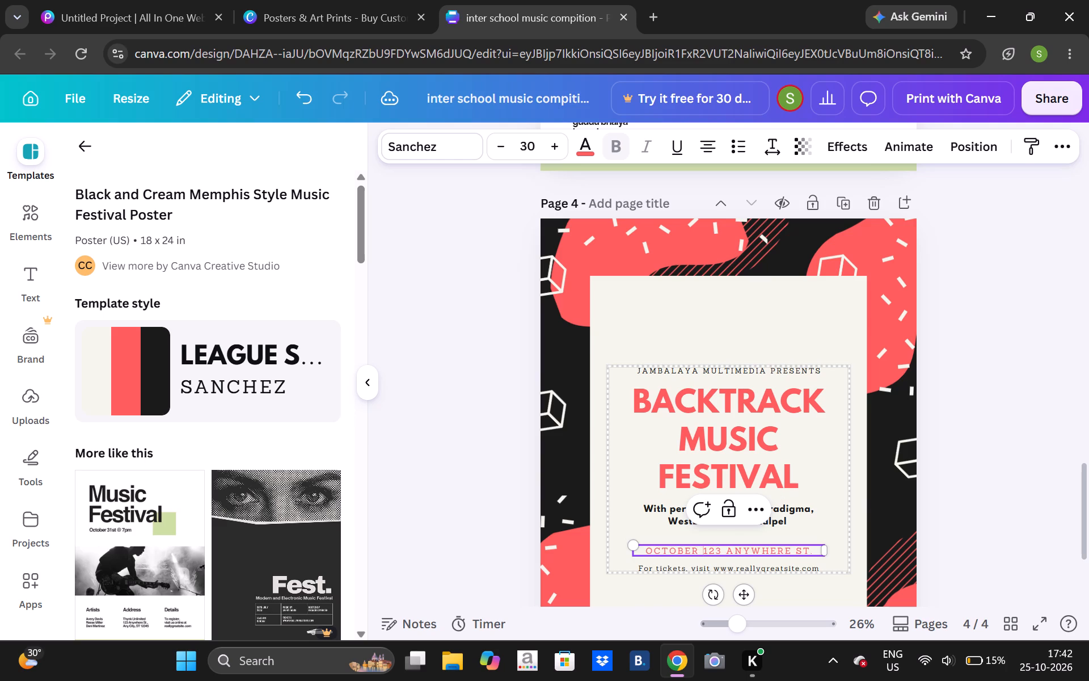
pyautogui.write('31')
pyautogui.press('space')
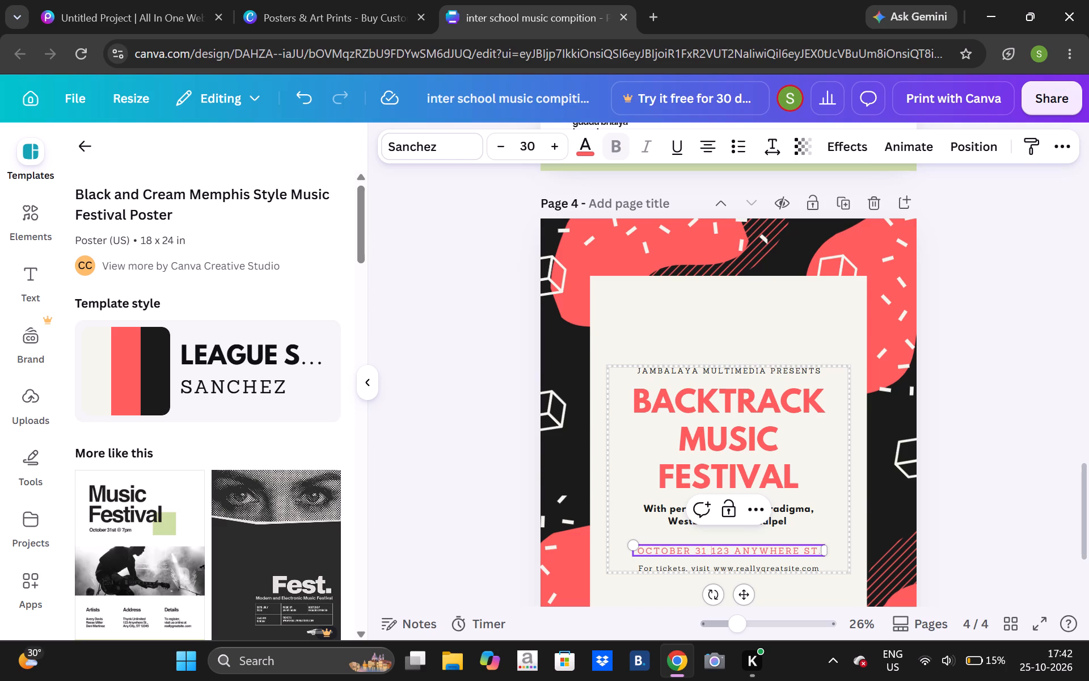
pyautogui.press(',')
pyautogui.press('space')
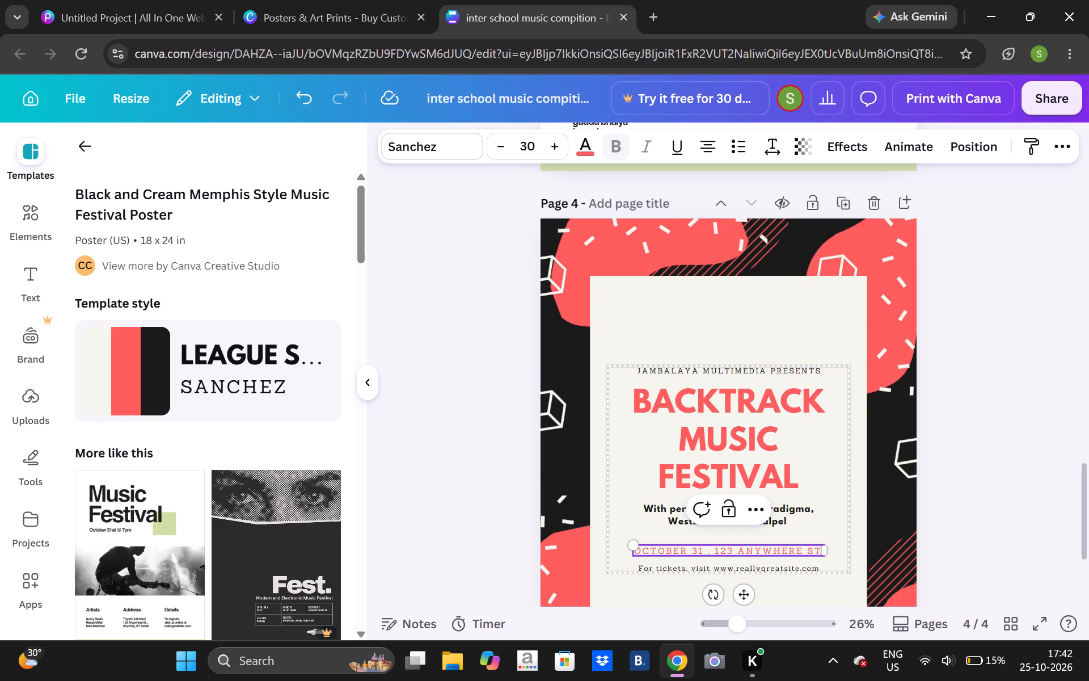
pyautogui.write('2026')
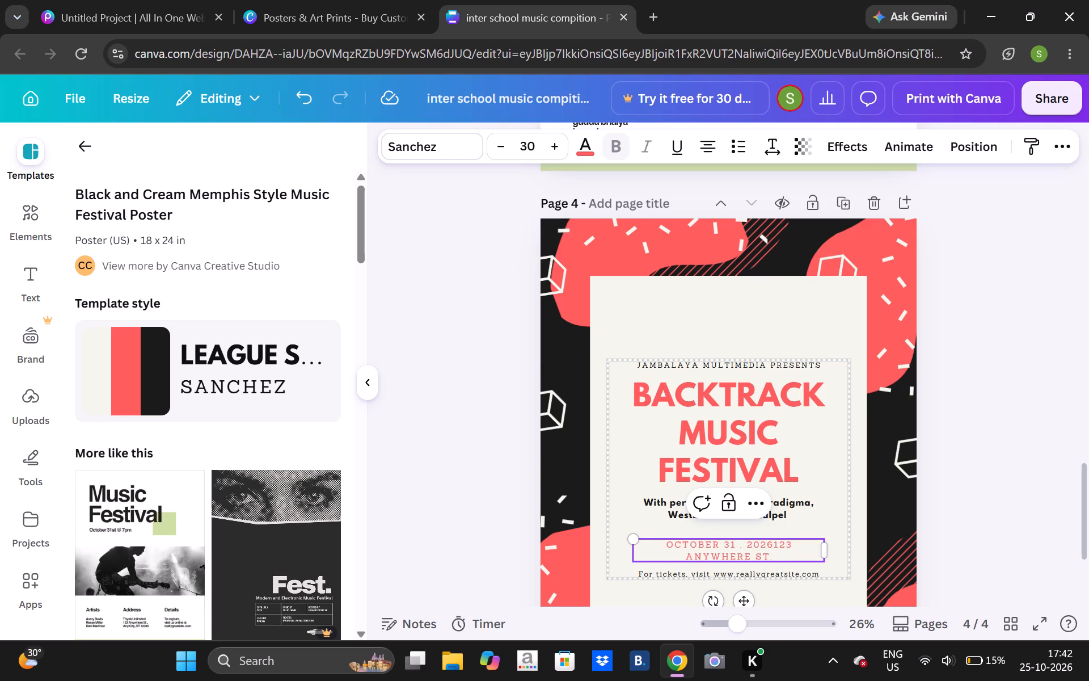
pyautogui.press('space')
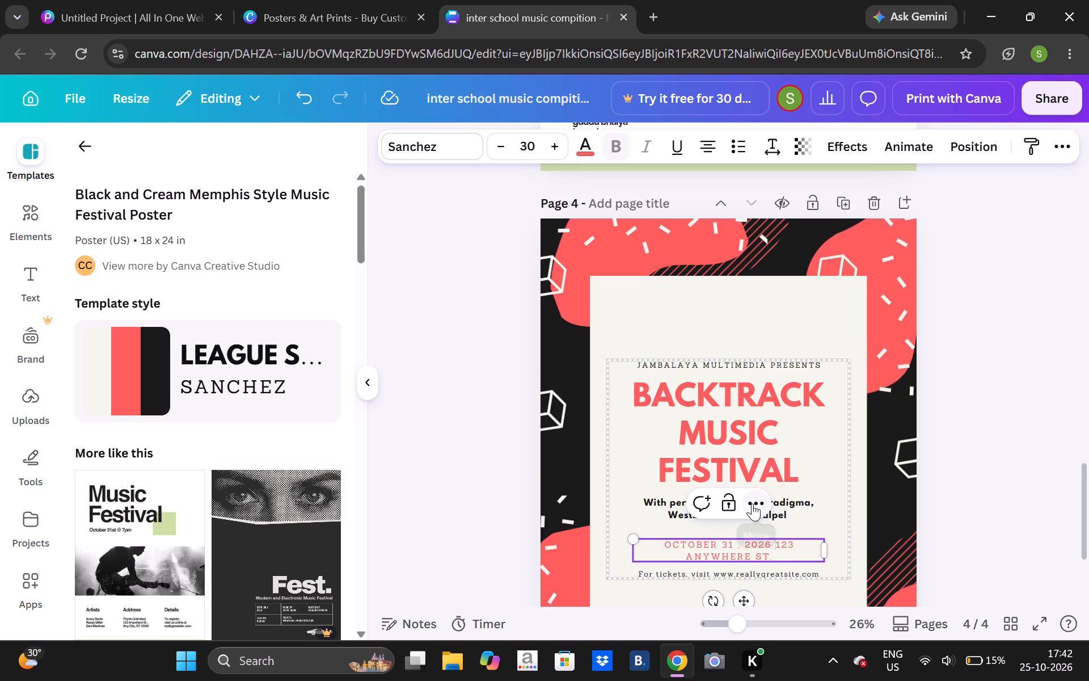
# Replace the "With performances by" text on page 4 with "online booking started so fastly".
pyautogui.click(659, 502)
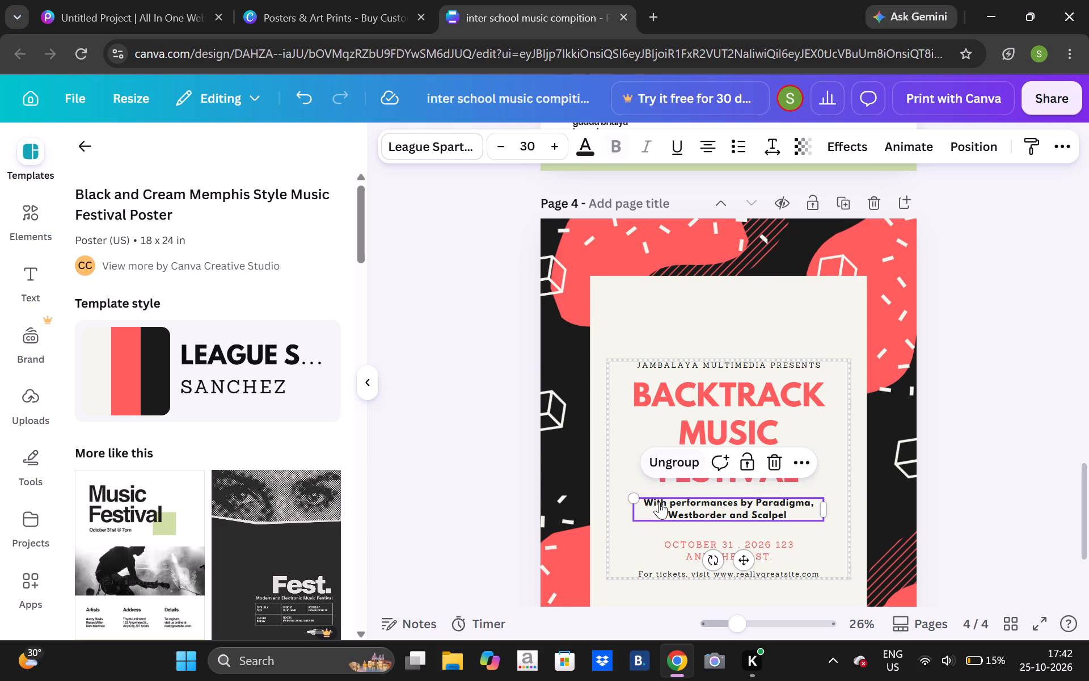
pyautogui.click(796, 503)
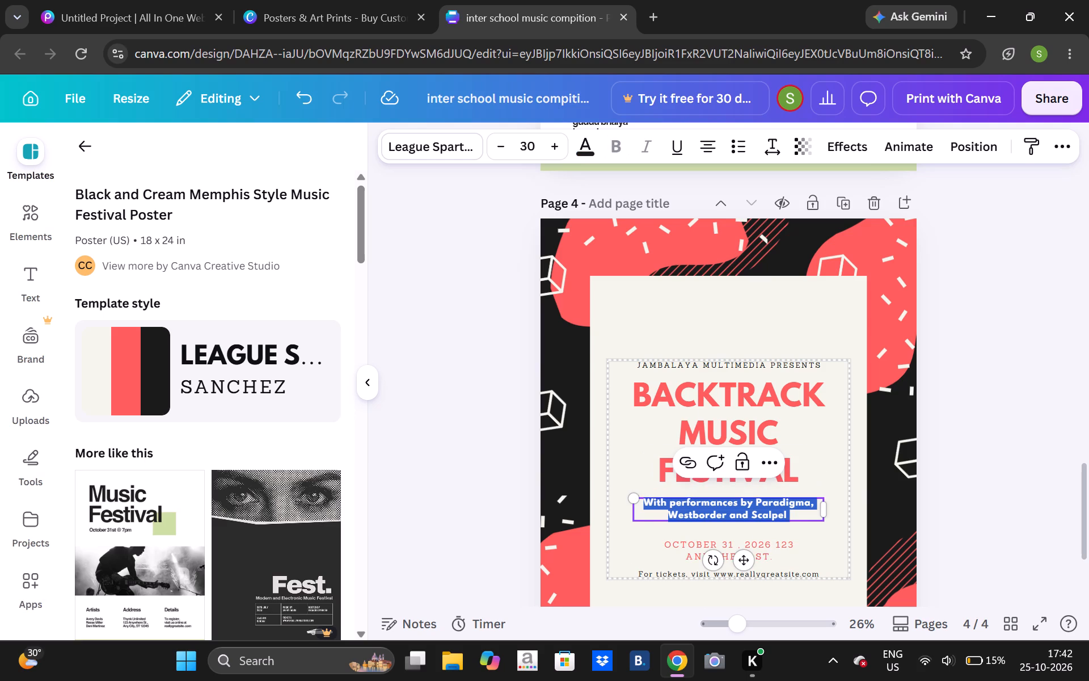
pyautogui.press('BackSpace')
pyautogui.write('online b')
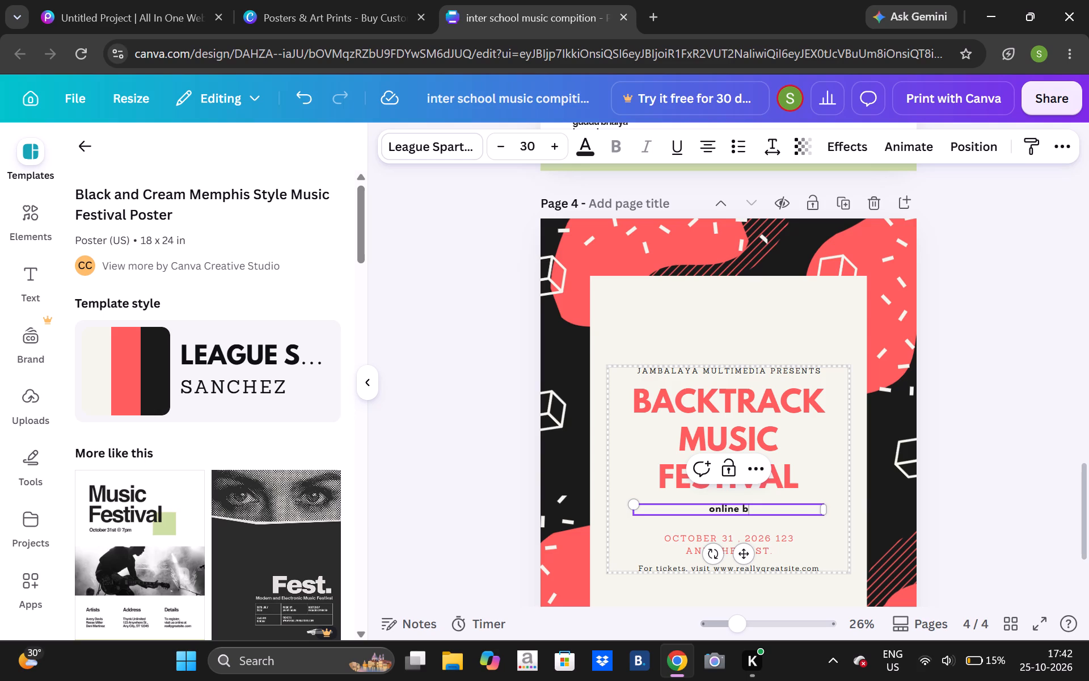
pyautogui.write('ooking')
pyautogui.press('space')
pyautogui.write('start')
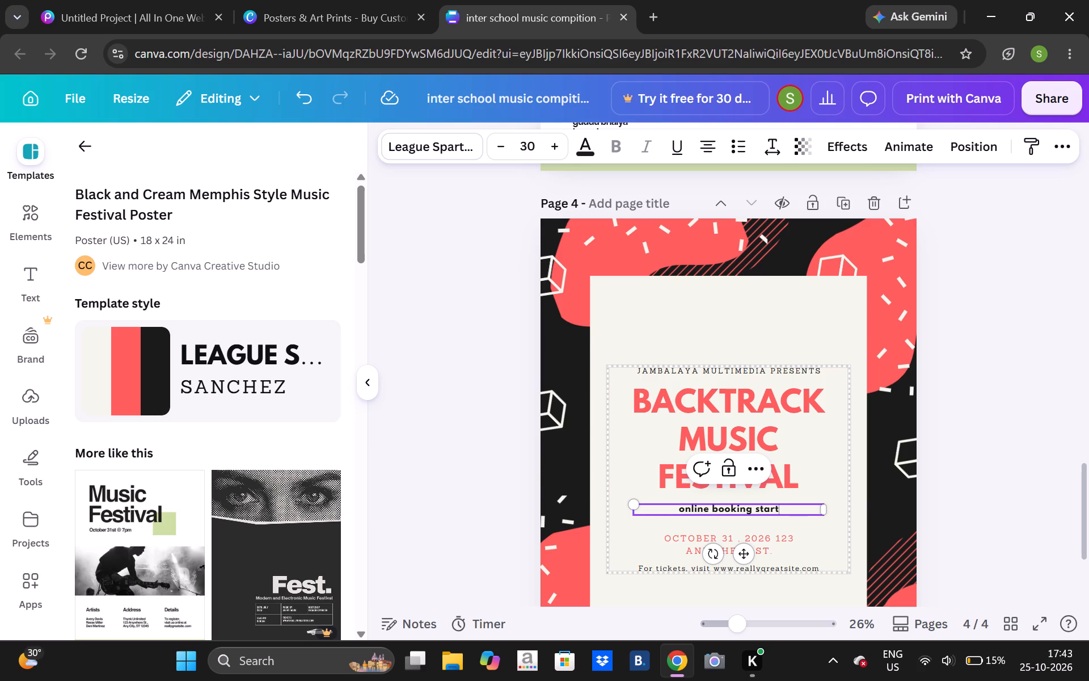
pyautogui.write('ed so')
pyautogui.press('space')
pyautogui.write('fastly')
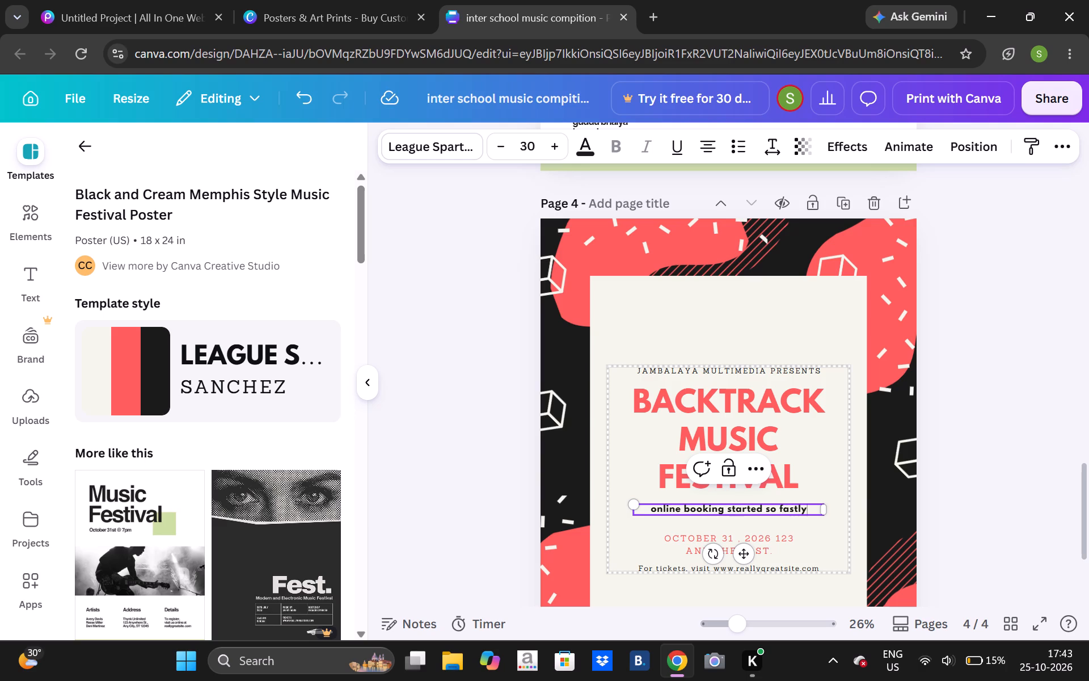
# Continue the booking text on page 4 with "book the show and enjoy the music rampage".
pyautogui.press('space')
pyautogui.write('book the')
pyautogui.press('space')
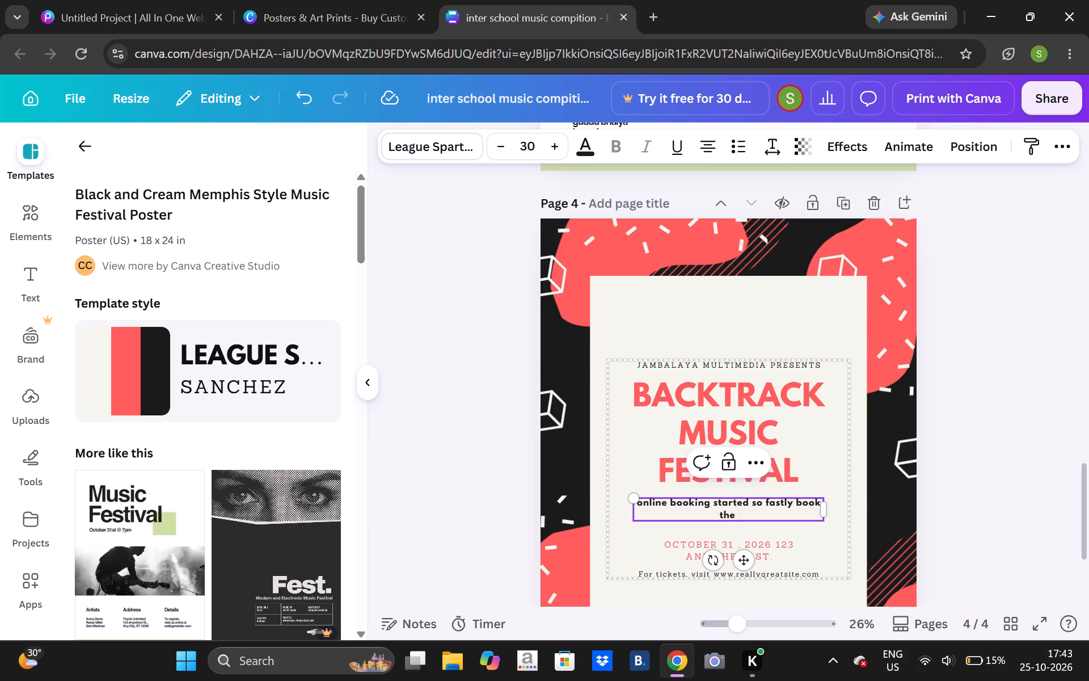
pyautogui.write('shoe')
pyautogui.press('BackSpace')
pyautogui.write('w and s')
pyautogui.press('BackSpace')
pyautogui.write('enjoy')
pyautogui.press('space')
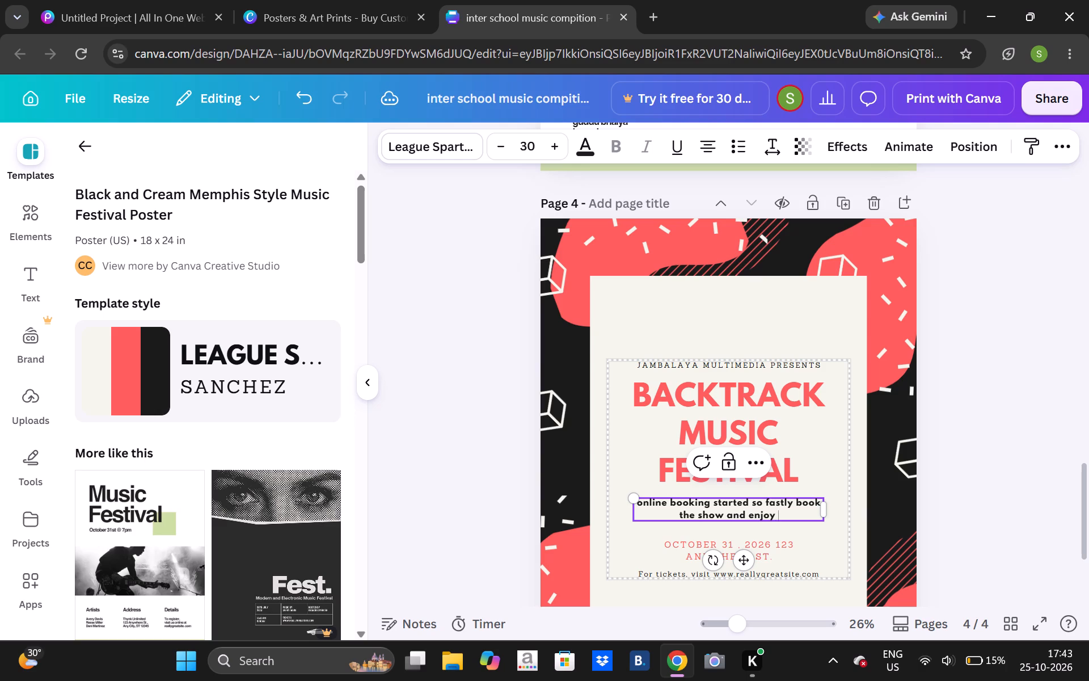
pyautogui.write('the')
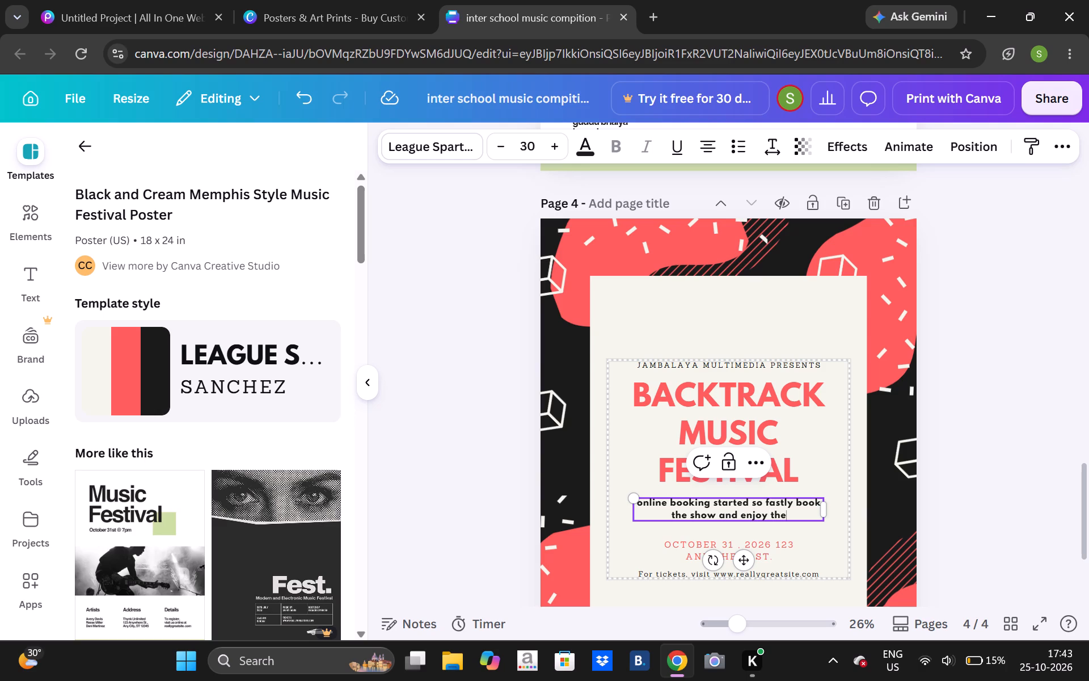
pyautogui.press('space')
pyautogui.write('music rampage')
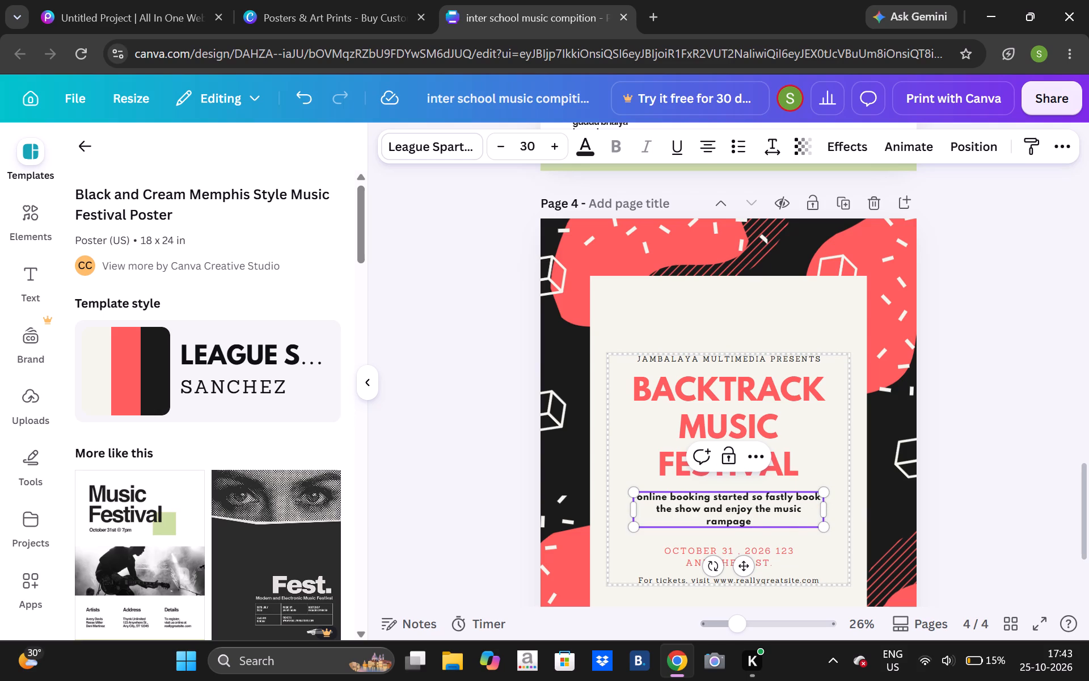
# Add "and top 10 participant won" to the end of the booking text on page 4.
pyautogui.press('space')
pyautogui.write('and')
pyautogui.press('space')
pyautogui.write('top')
pyautogui.press('space')
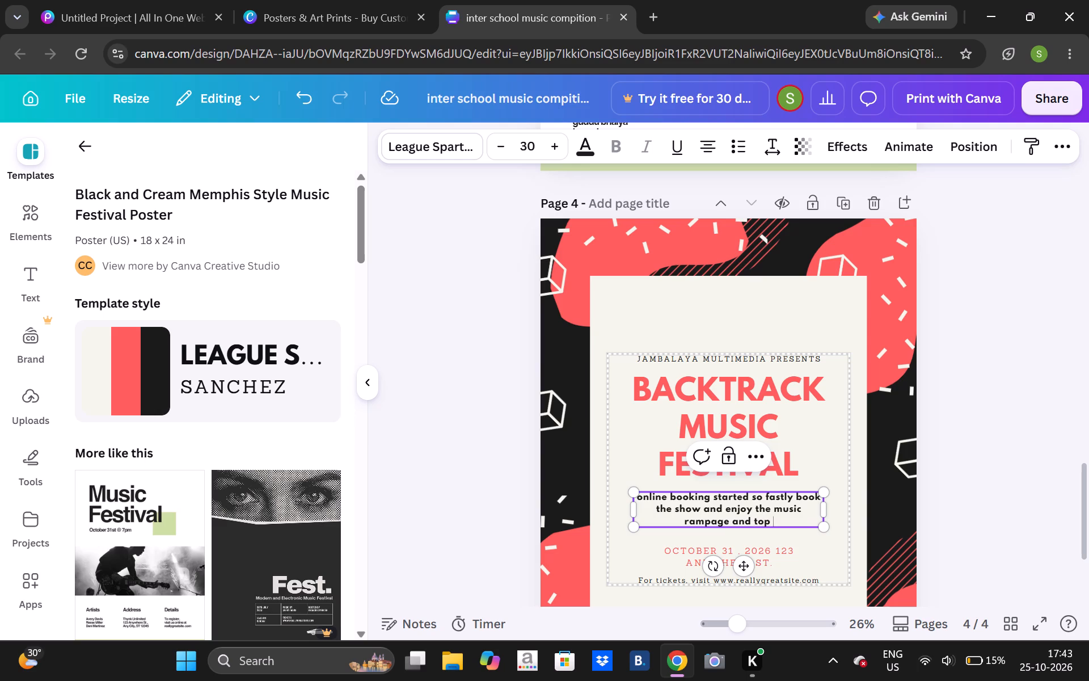
pyautogui.write('10')
pyautogui.press('space')
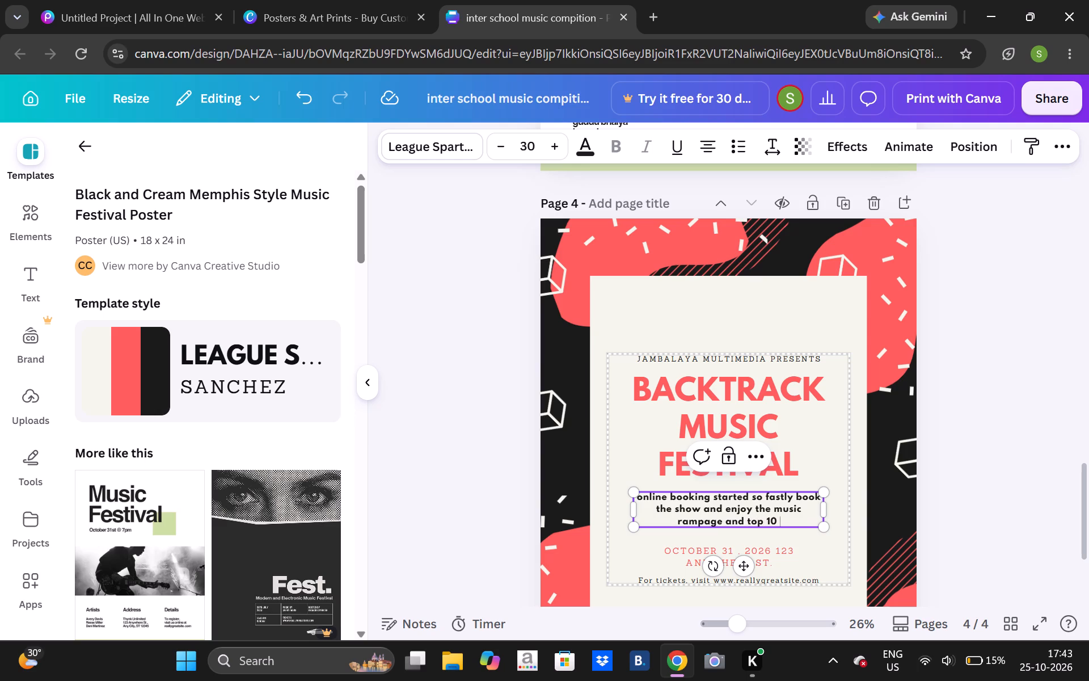
pyautogui.write('pariv')
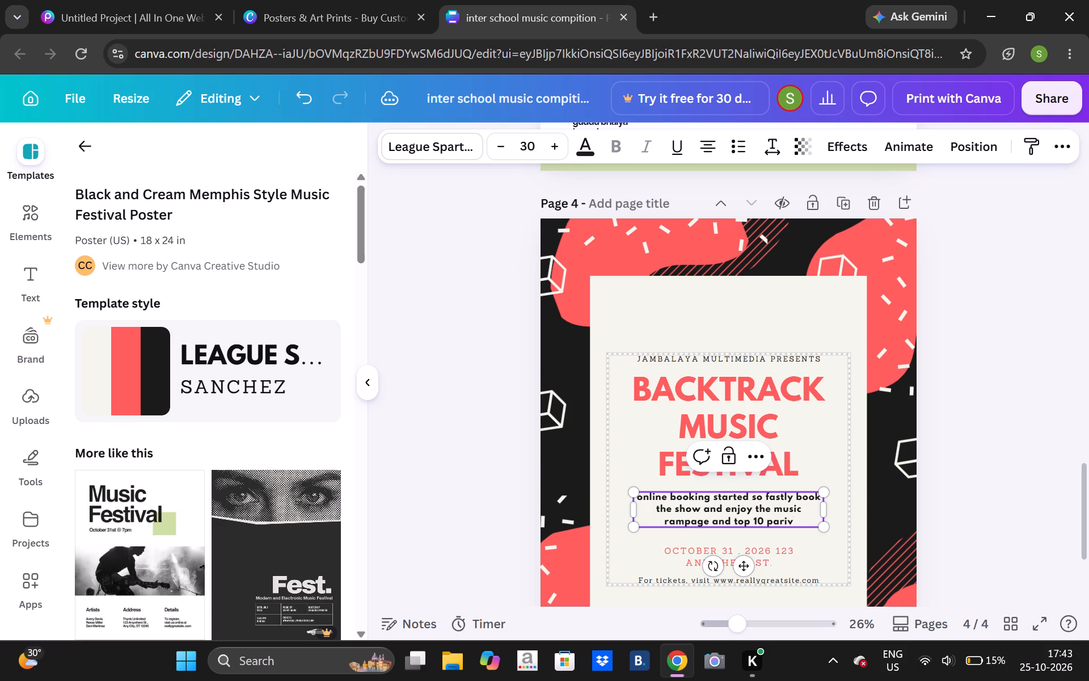
pyautogui.press('BackSpace')
pyautogui.press('c')
pyautogui.press('BackSpace')
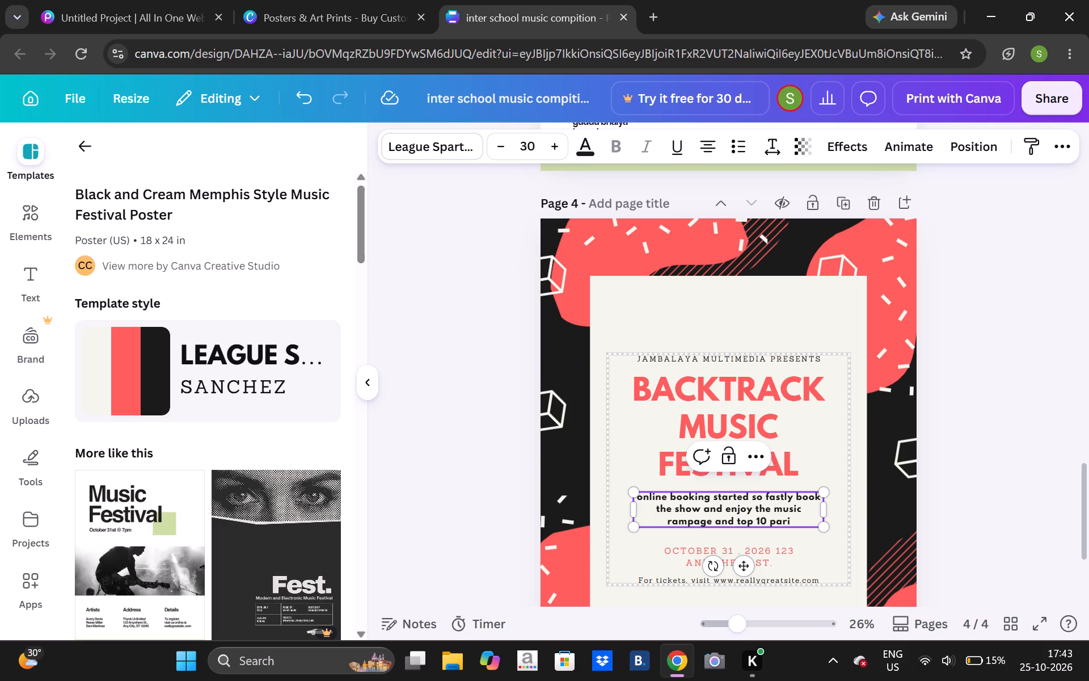
pyautogui.press('BackSpace')
pyautogui.press('BackSpace')
pyautogui.write('rticipant won to')
pyautogui.press('space')
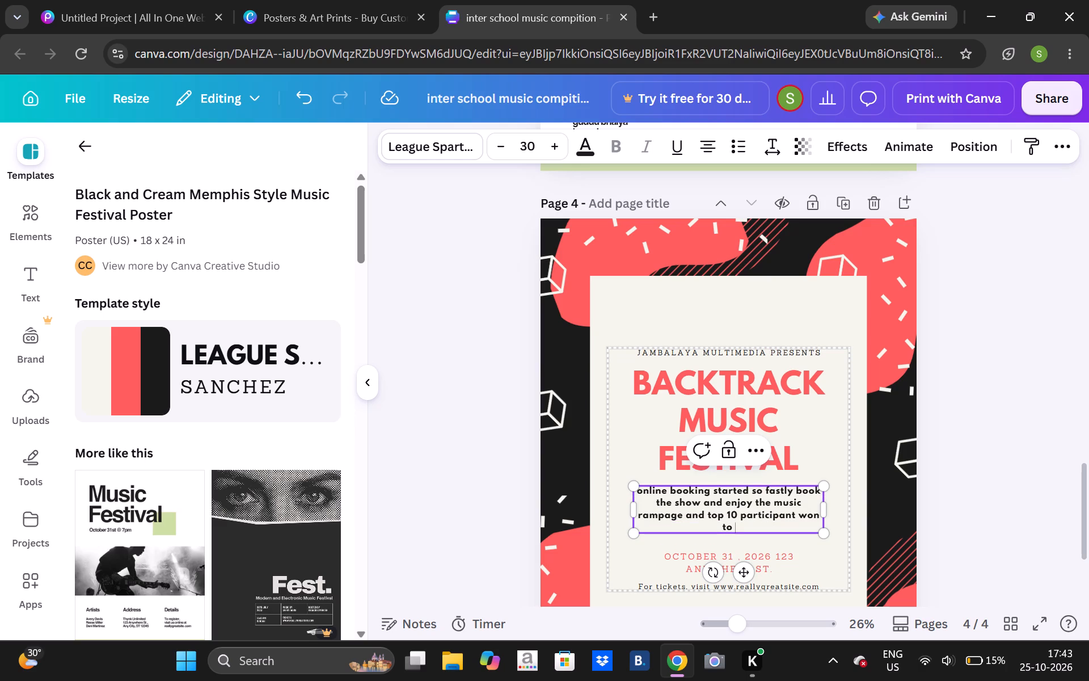
pyautogui.press('BackSpace')
pyautogui.press('BackSpace')
pyautogui.press('BackSpace')
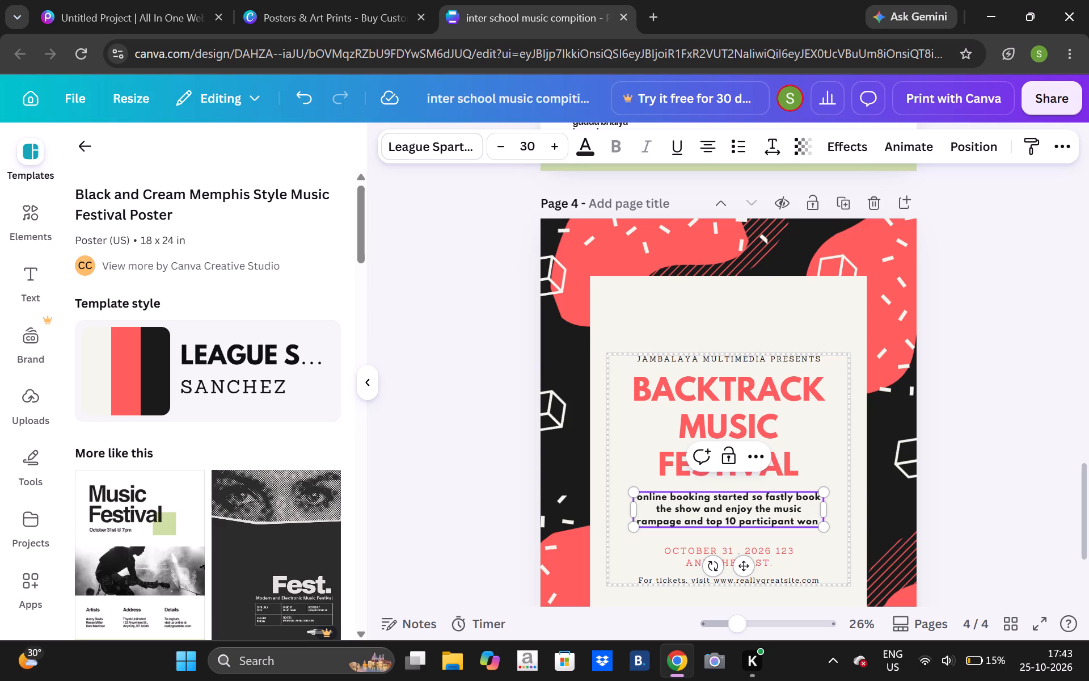
# Extend the top 10 prize wording in the booking text with "the cash price of 1 lhak".
pyautogui.write('the')
pyautogui.press('space')
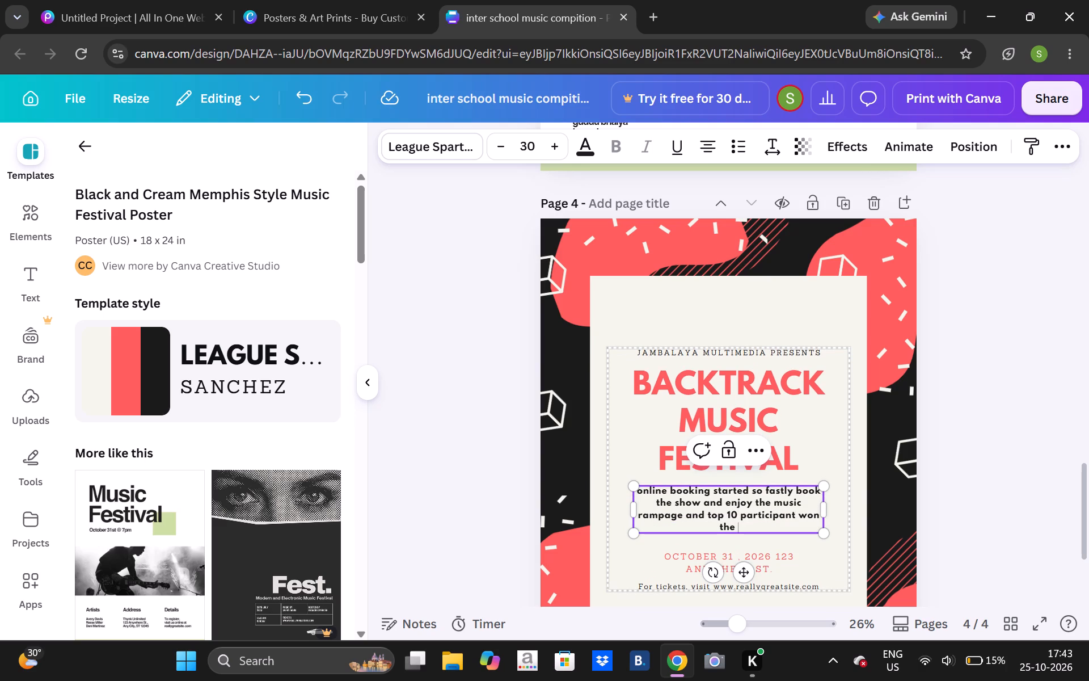
pyautogui.write('cash price')
pyautogui.press('space')
pyautogui.press('o')
pyautogui.write('f 1')
pyautogui.press('space')
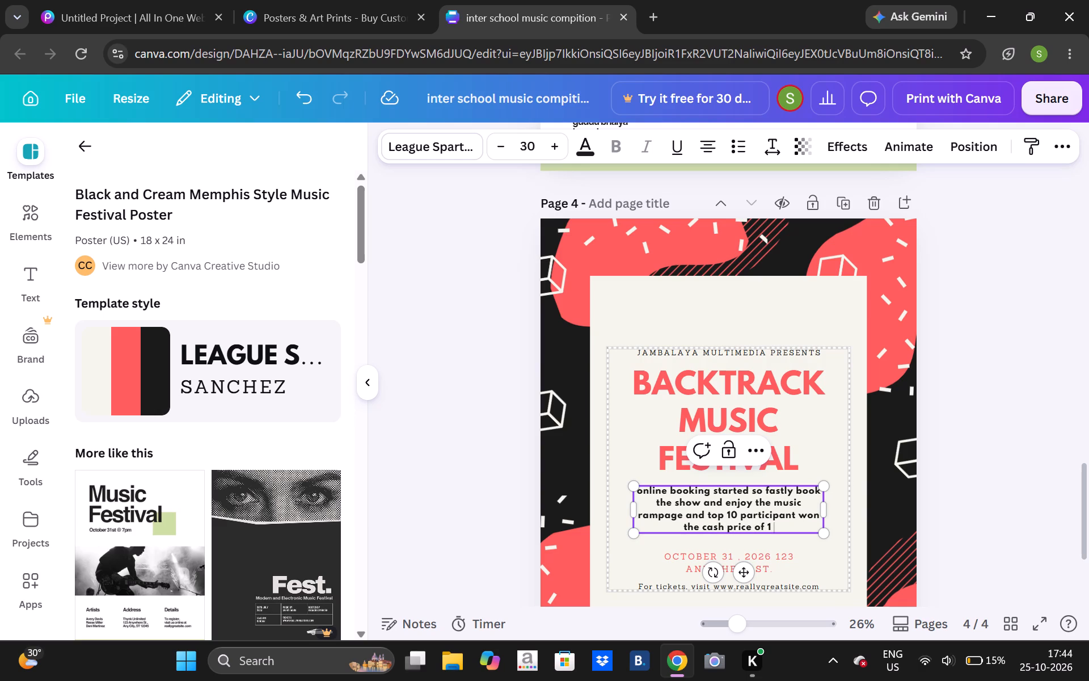
pyautogui.write('lhakn')
pyautogui.press('BackSpace')
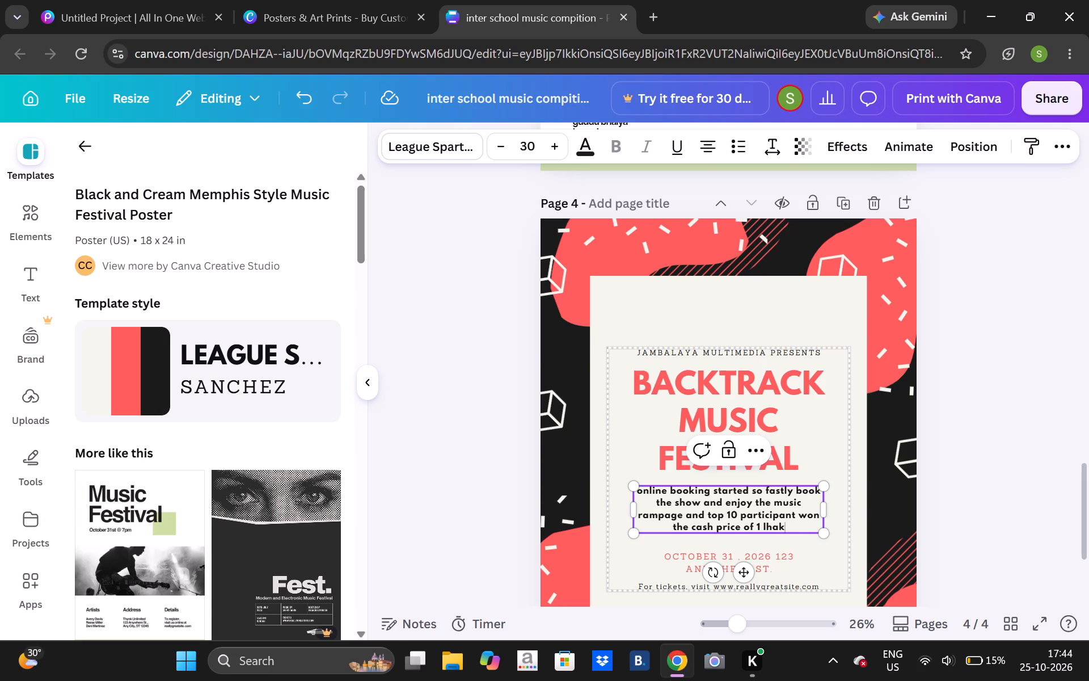
# Add the top winner's prize to the booking text as "and top 1 won 1 lhakh cashh".
pyautogui.press('space')
pyautogui.write('and')
pyautogui.press('space')
pyautogui.write('top 2')
pyautogui.press('space')
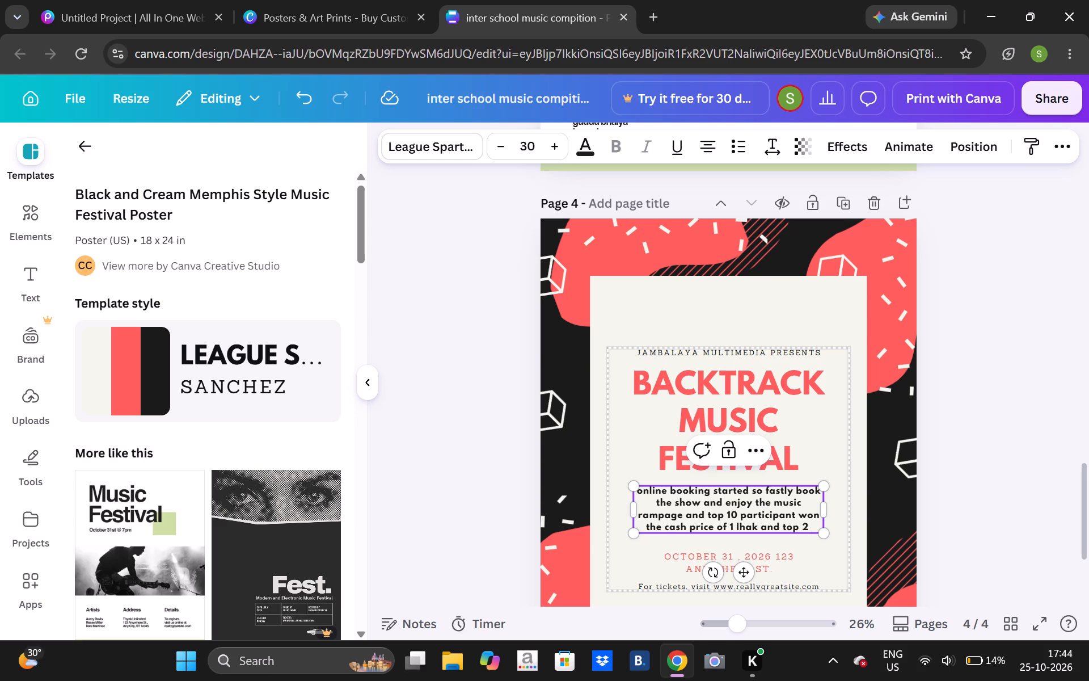
pyautogui.press('BackSpace')
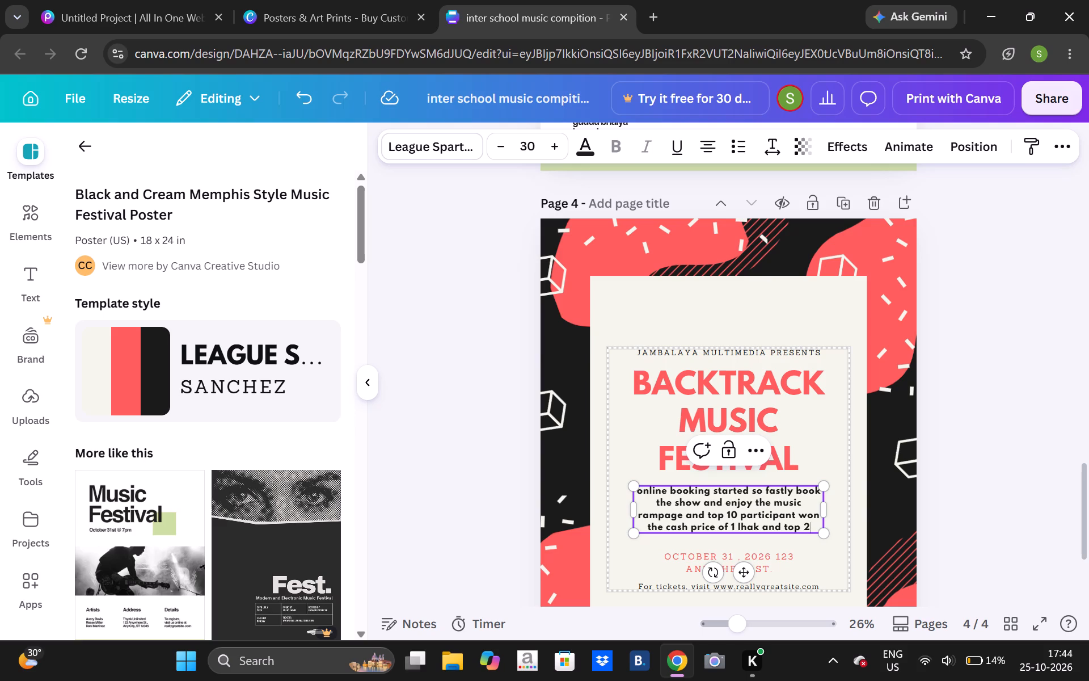
pyautogui.press('BackSpace')
pyautogui.write('1')
pyautogui.press('space')
pyautogui.write('won')
pyautogui.press('space')
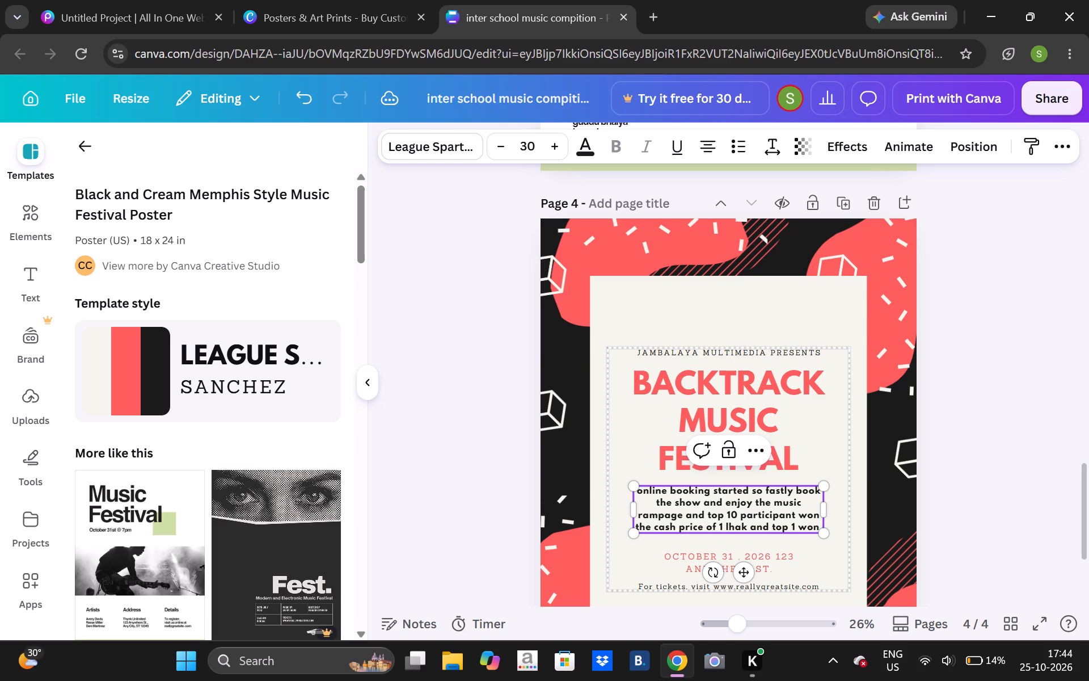
pyautogui.write('1')
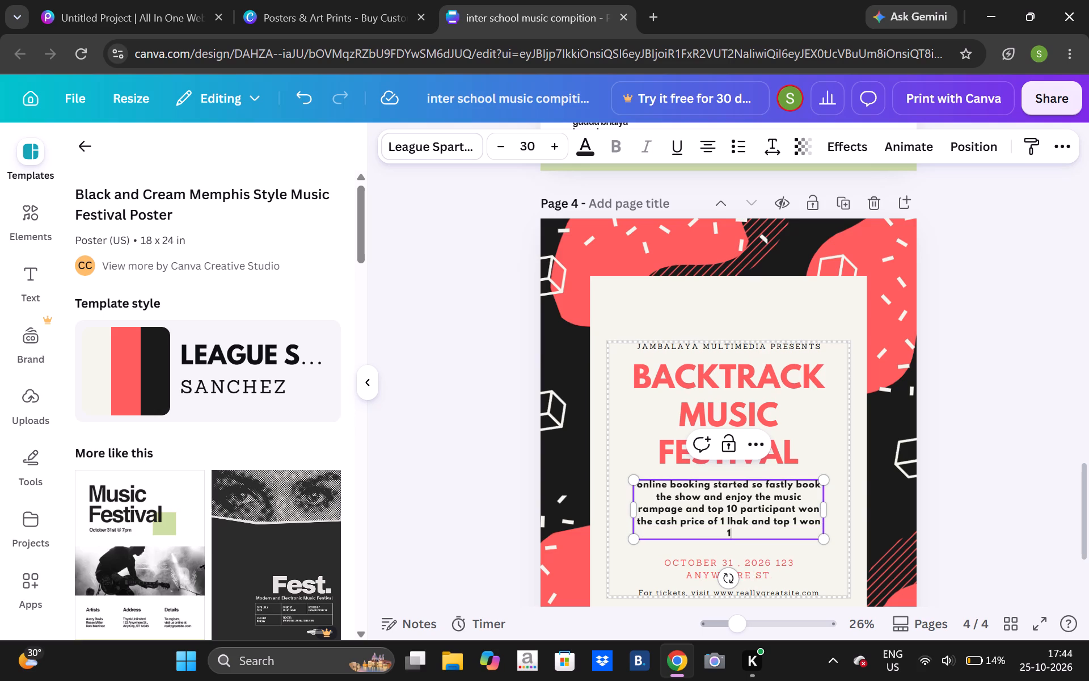
pyautogui.press('space')
pyautogui.press('l')
pyautogui.write('hakh')
pyautogui.press('space')
pyautogui.write('cashh')
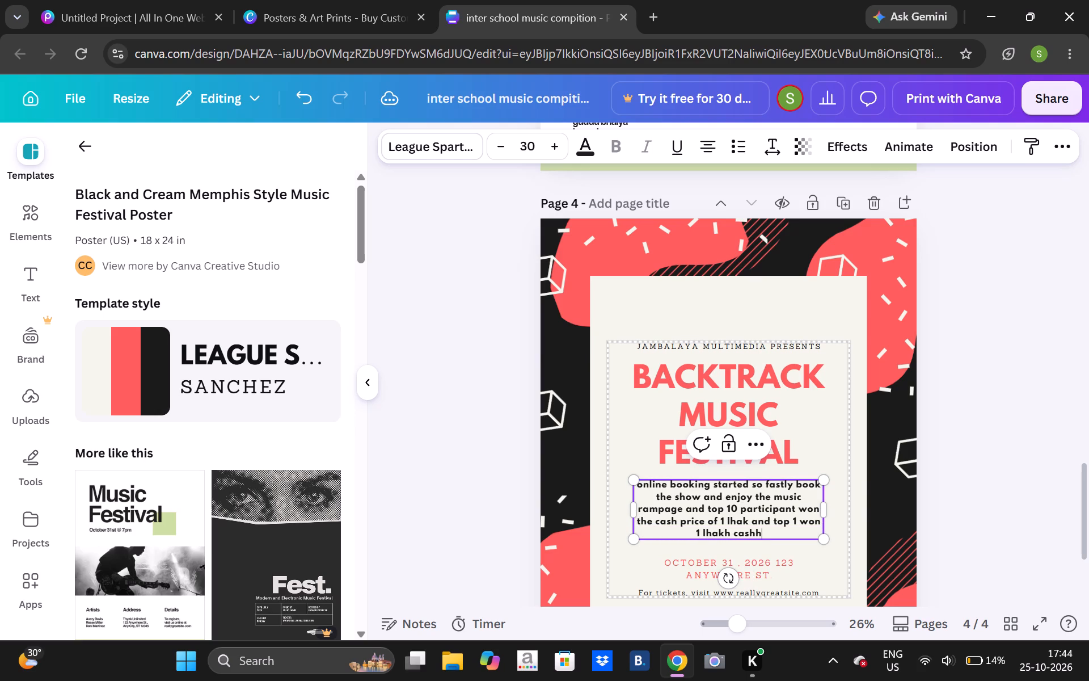
# Add "and also free europe trip" to the end of the booking text on page 4.
pyautogui.press('space')
pyautogui.write('and also')
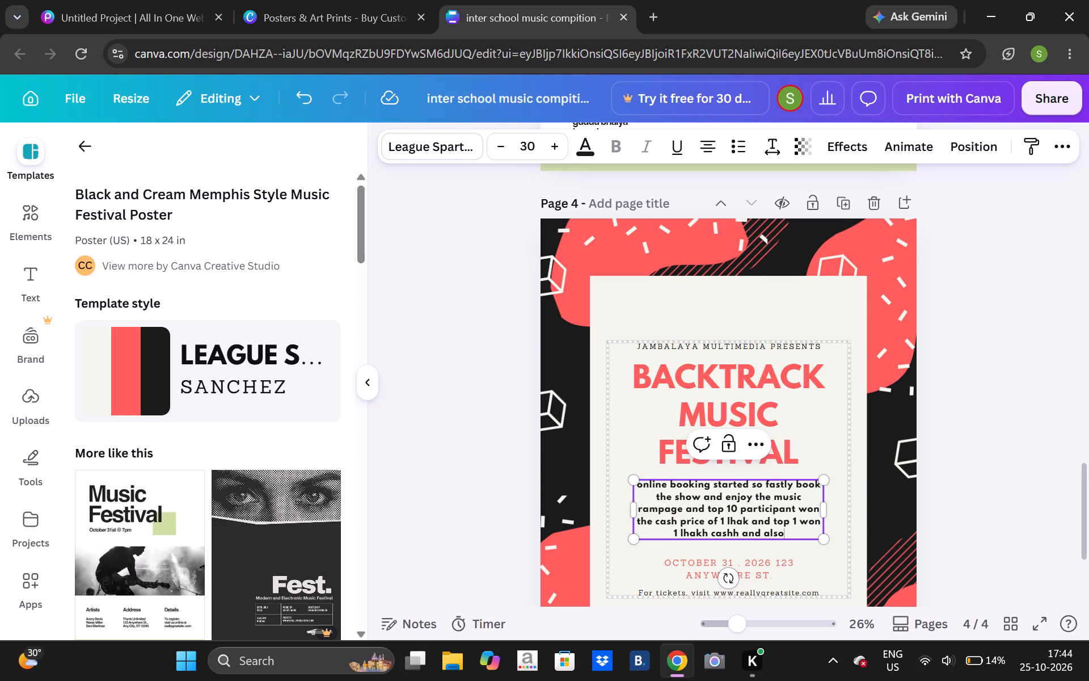
pyautogui.press('space')
pyautogui.write('freen')
pyautogui.press('BackSpace')
pyautogui.press('space')
pyautogui.write('europr')
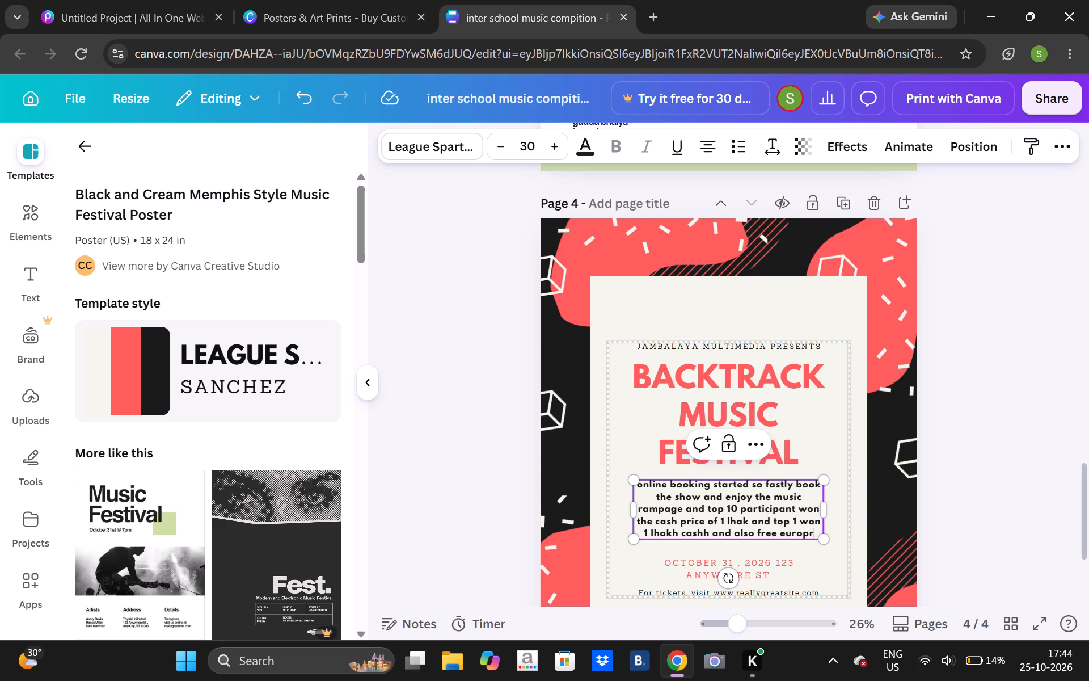
pyautogui.press('BackSpace')
pyautogui.write('e')
pyautogui.press('space')
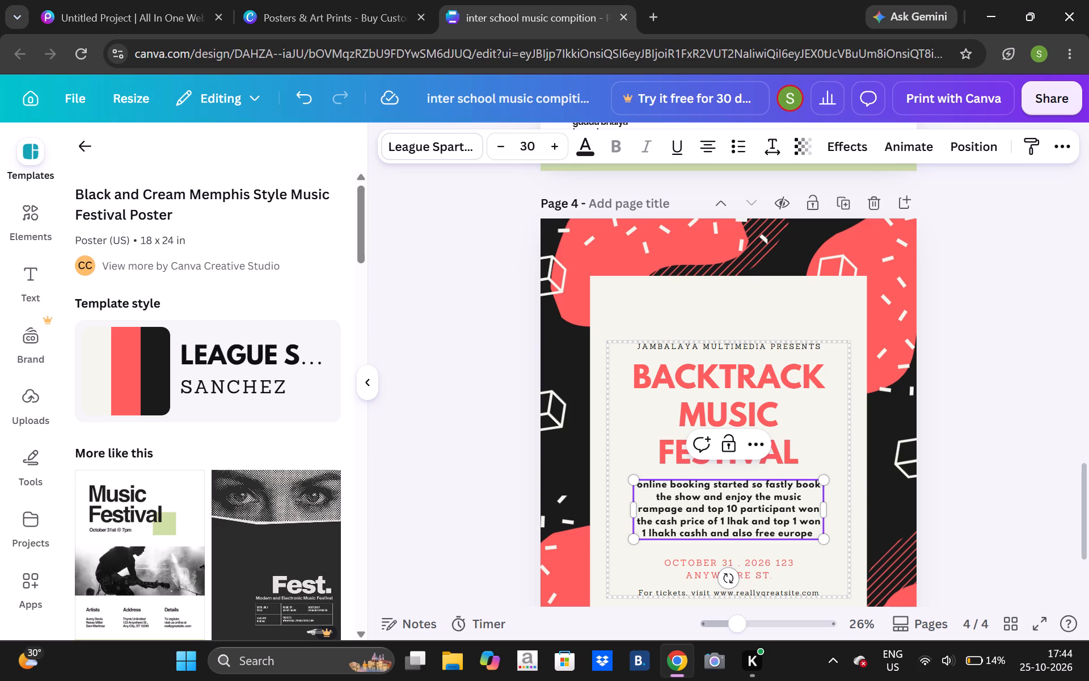
pyautogui.write('trip')
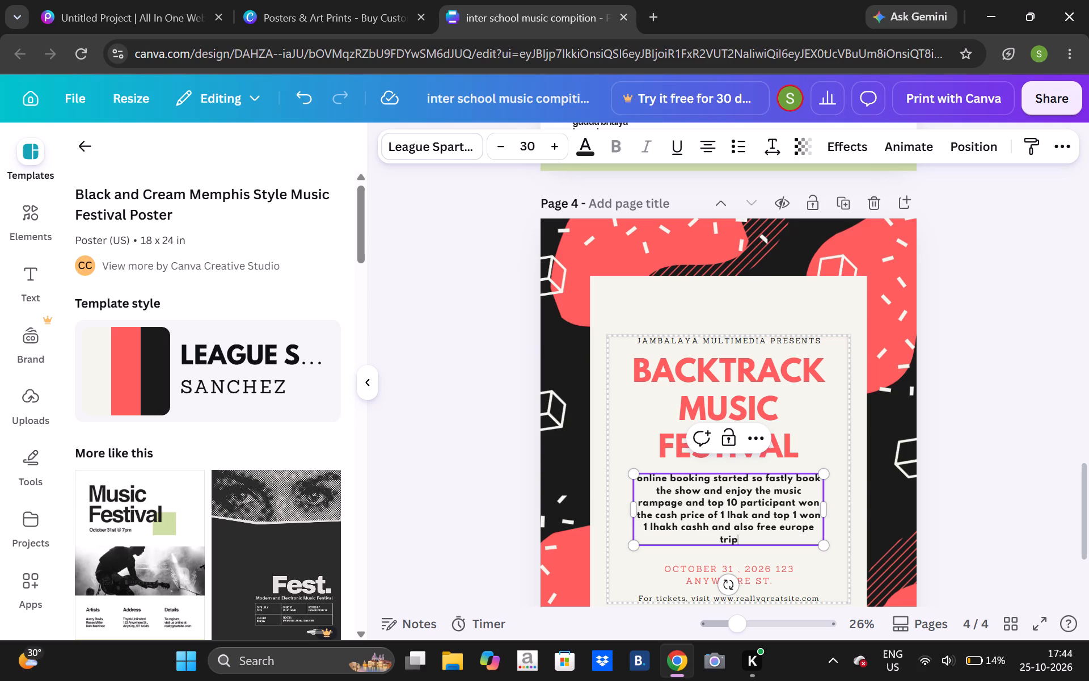
# End the booking text with "booking started" and insert a comma after "trip".
pyautogui.press('space')
pyautogui.press('b')
pyautogui.write('ooki')
pyautogui.press('n')
pyautogui.write('g')
pyautogui.press('space')
pyautogui.write('started')
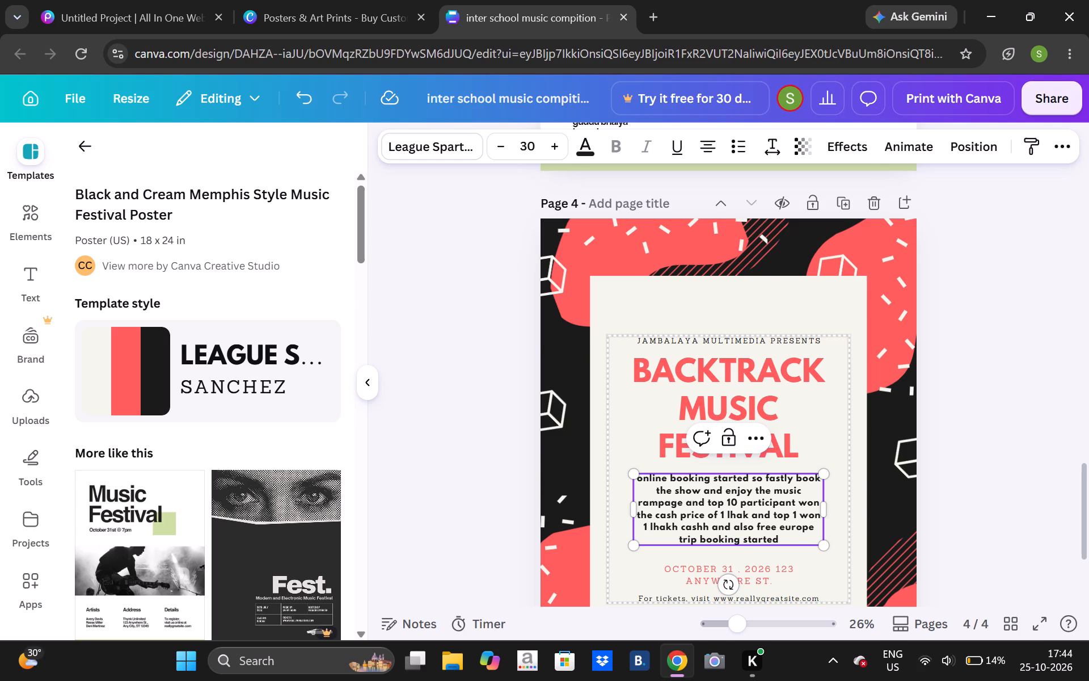
pyautogui.click(698, 537)
pyautogui.press(',')
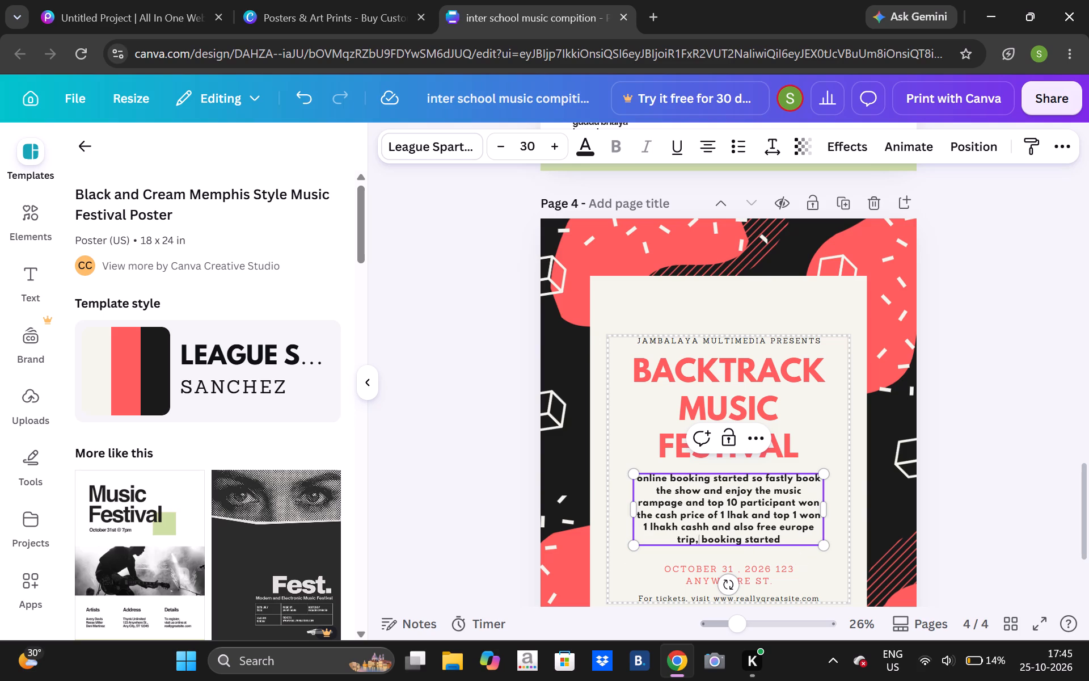
pyautogui.click(802, 539)
# Replace the "Jambalaya Multimedia Presents" line above the page 4 title with "music! music! music! music!".
pyautogui.click(719, 335)
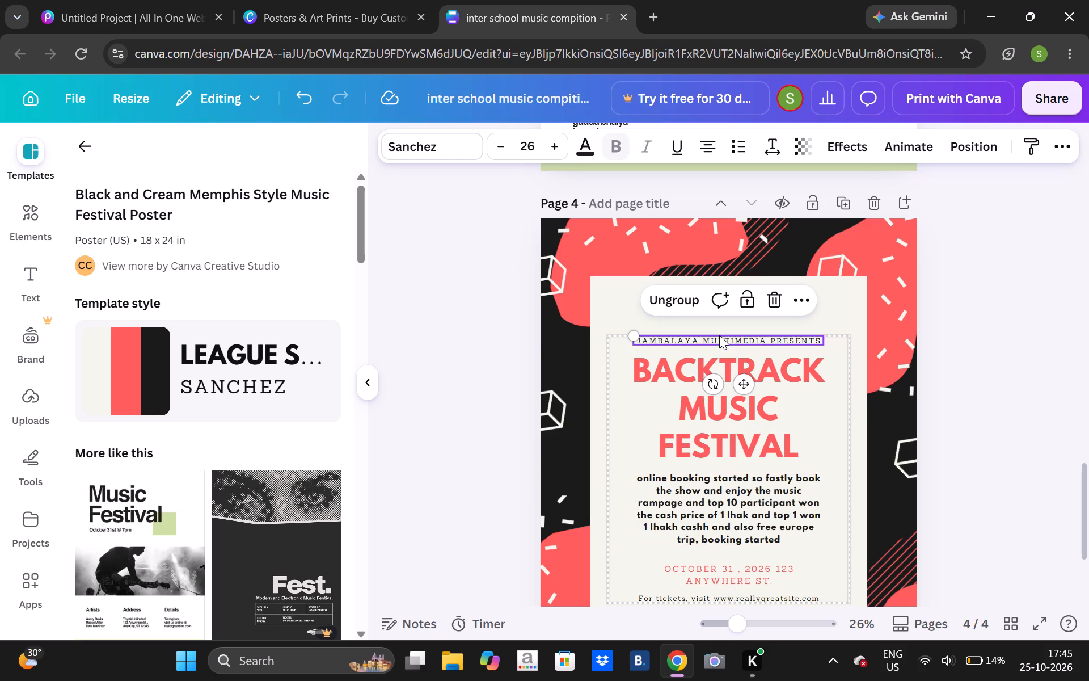
pyautogui.click(719, 335)
pyautogui.press('BackSpace')
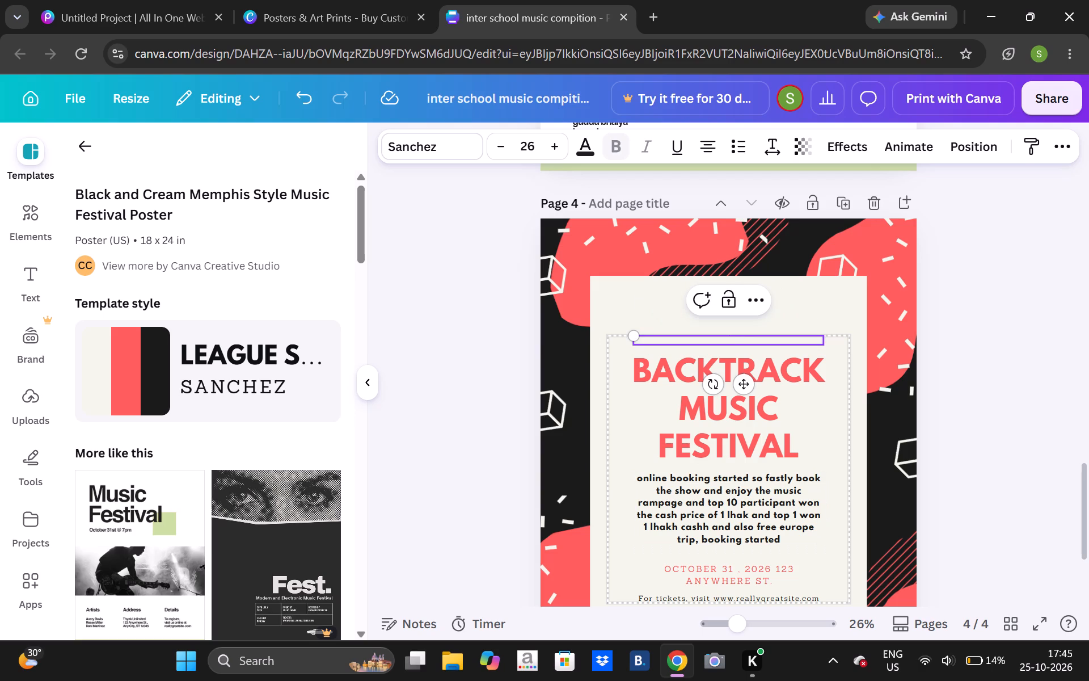
pyautogui.write('music ms')
pyautogui.press('BackSpace')
pyautogui.press('BackSpace')
pyautogui.press('BackSpace')
pyautogui.hotkey('shift', '!')
pyautogui.press('space')
pyautogui.write('music')
pyautogui.write('! music')
pyautogui.write('!')
pyautogui.press('space')
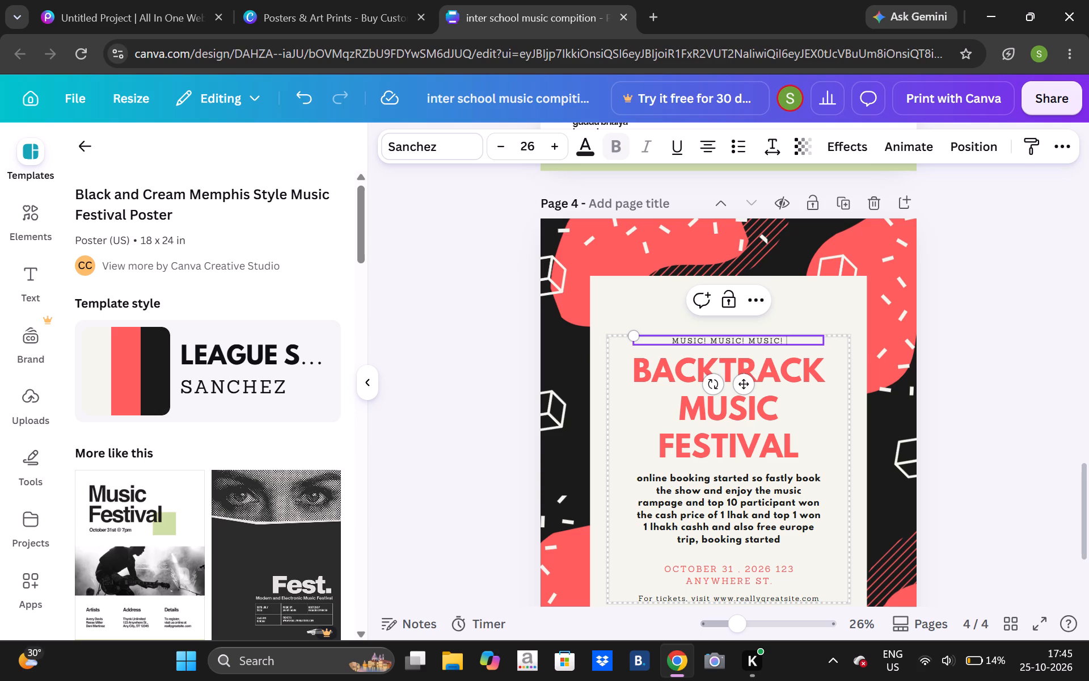
pyautogui.write('music')
pyautogui.hotkey('shift', '!')
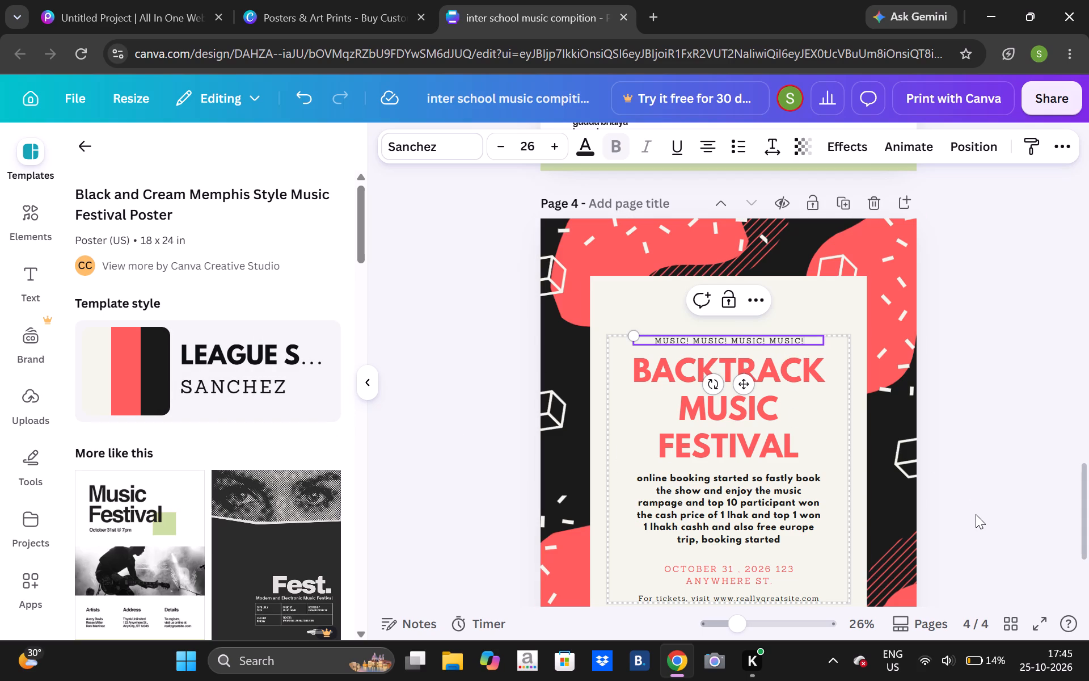
pyautogui.click(1087, 588)
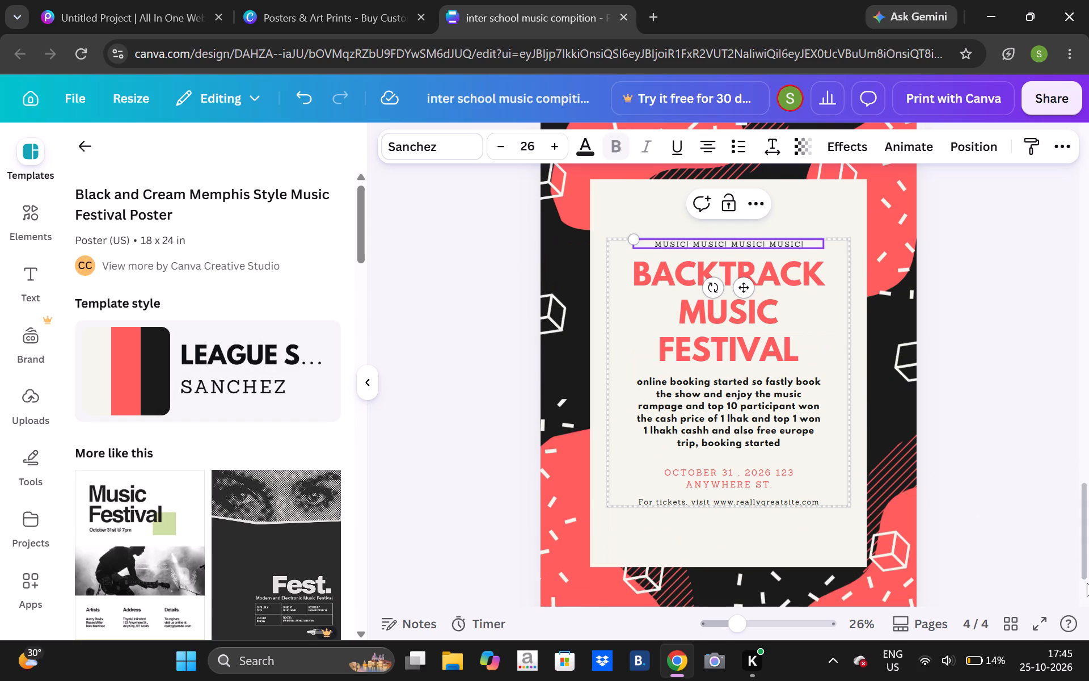
pyautogui.click(1031, 491)
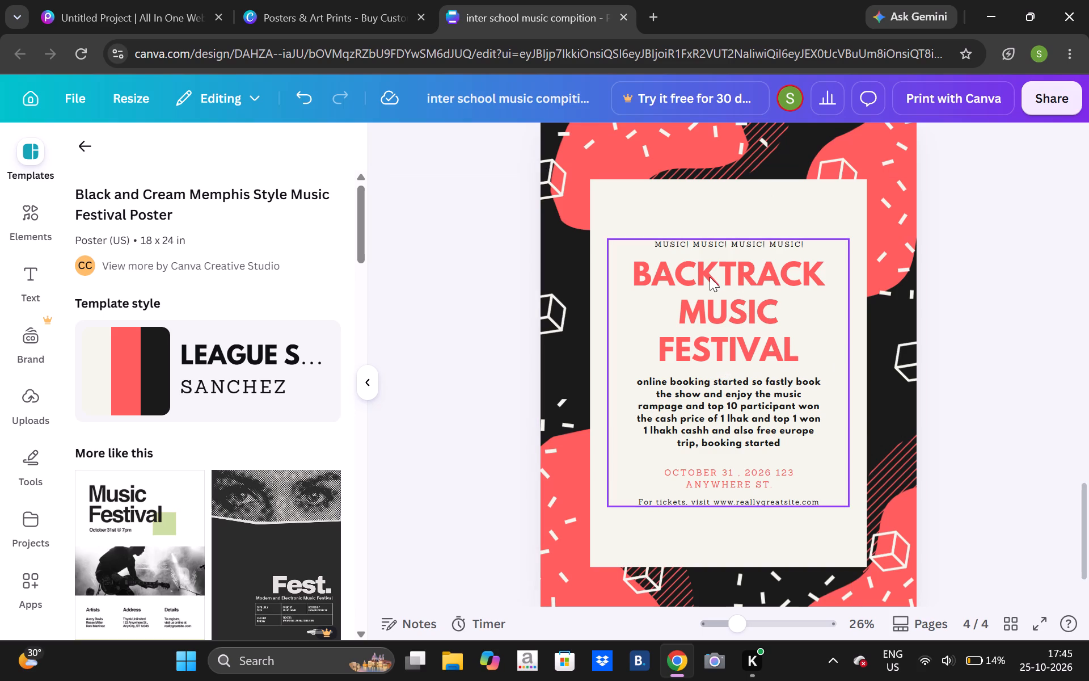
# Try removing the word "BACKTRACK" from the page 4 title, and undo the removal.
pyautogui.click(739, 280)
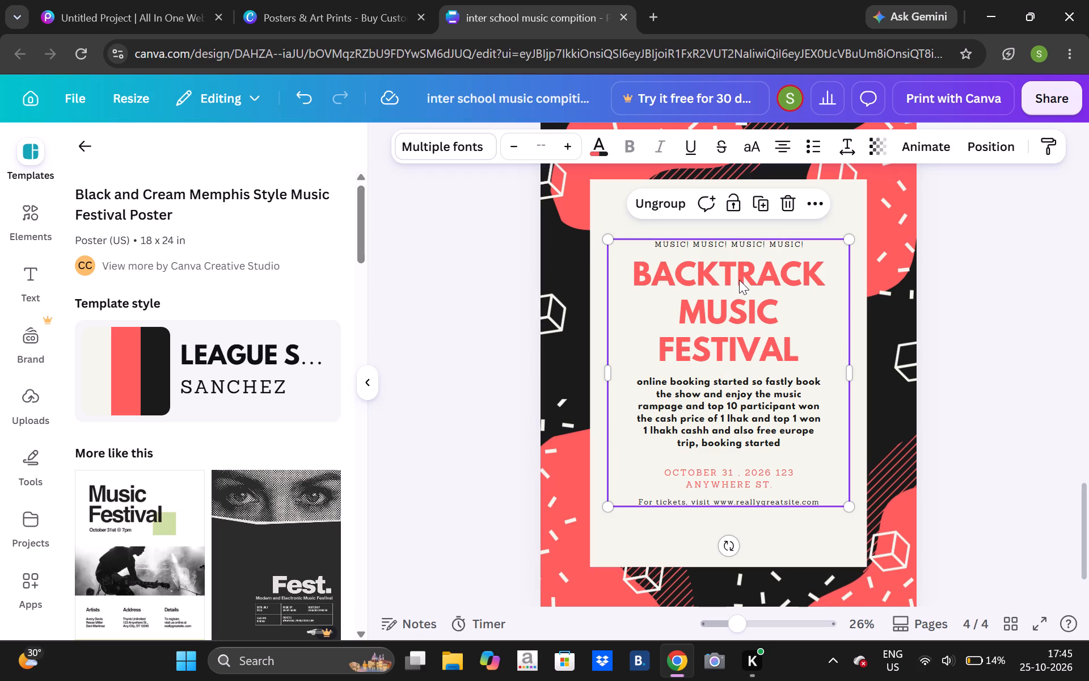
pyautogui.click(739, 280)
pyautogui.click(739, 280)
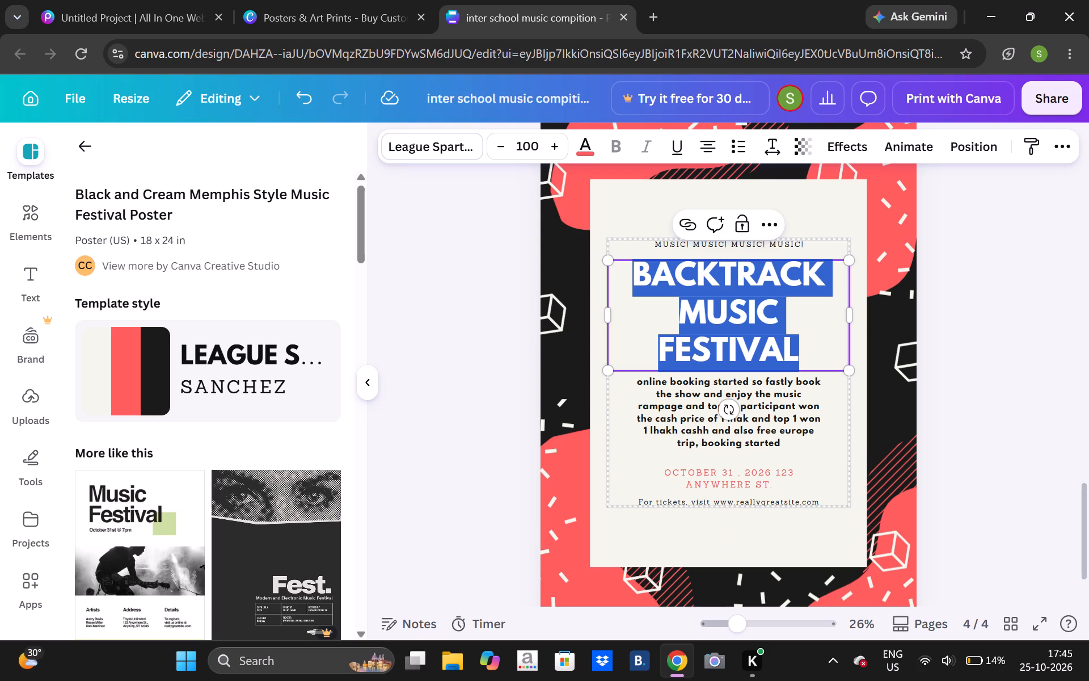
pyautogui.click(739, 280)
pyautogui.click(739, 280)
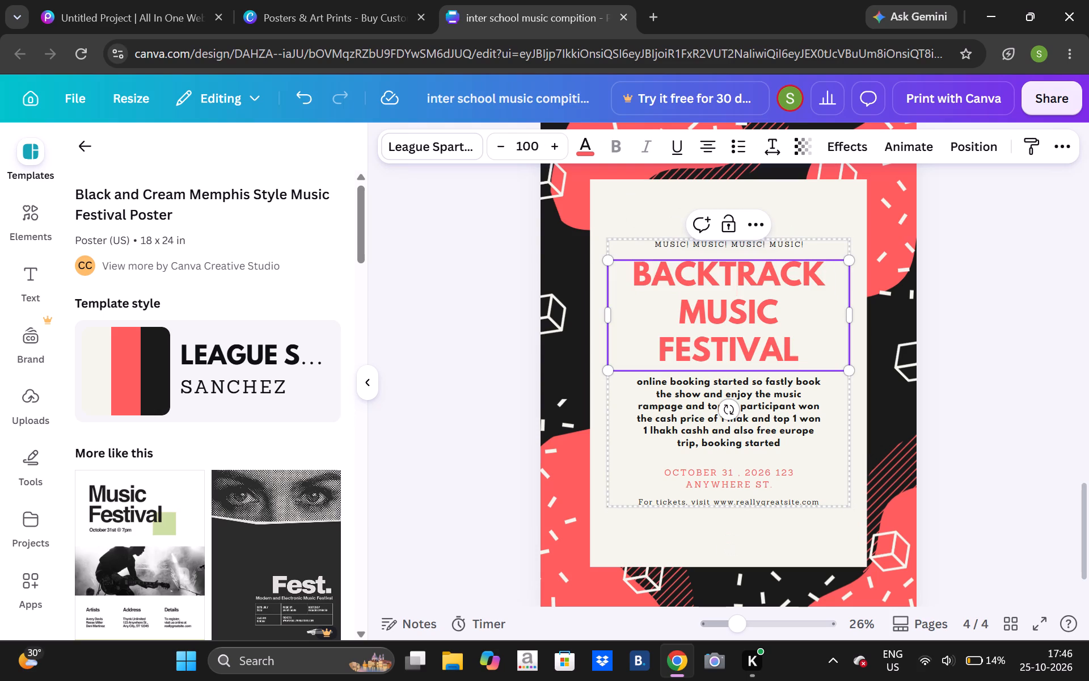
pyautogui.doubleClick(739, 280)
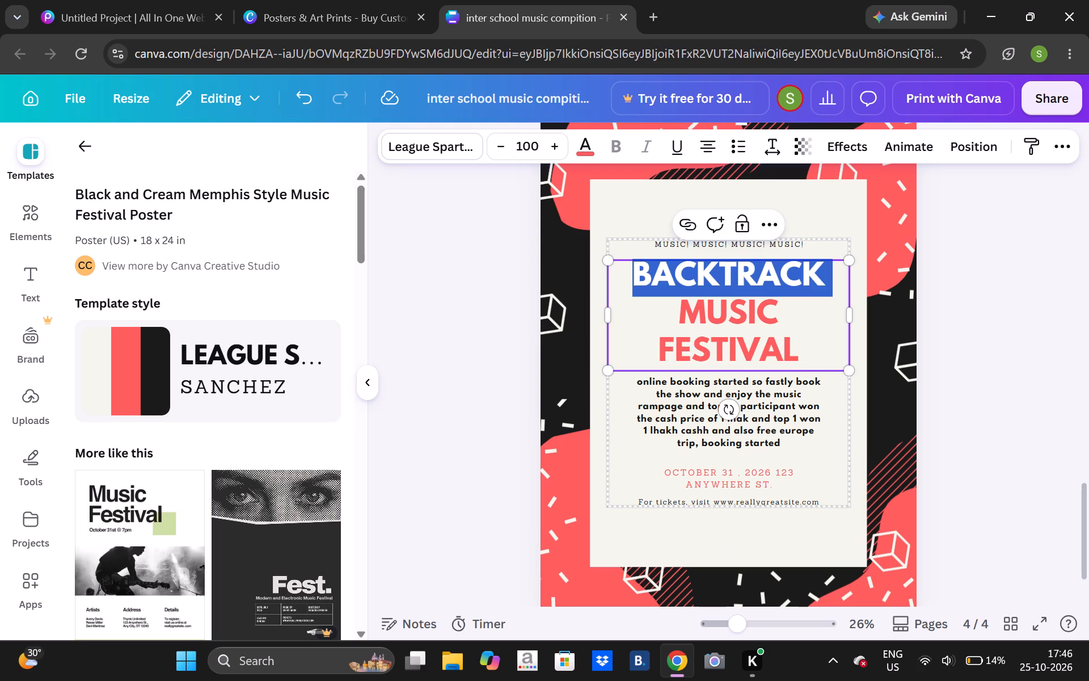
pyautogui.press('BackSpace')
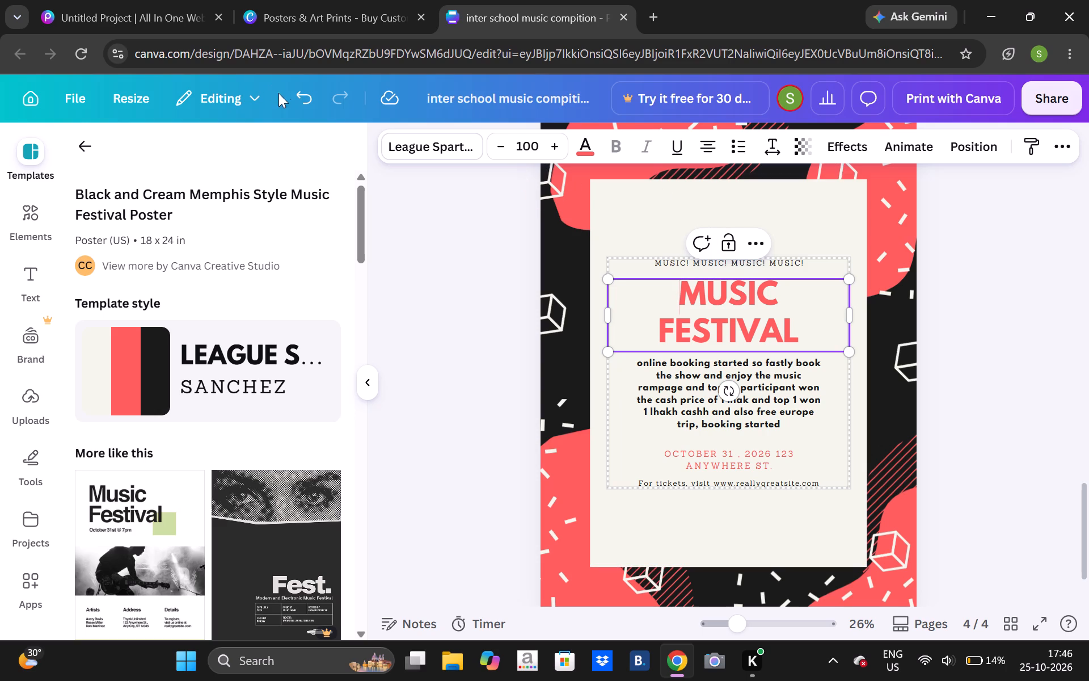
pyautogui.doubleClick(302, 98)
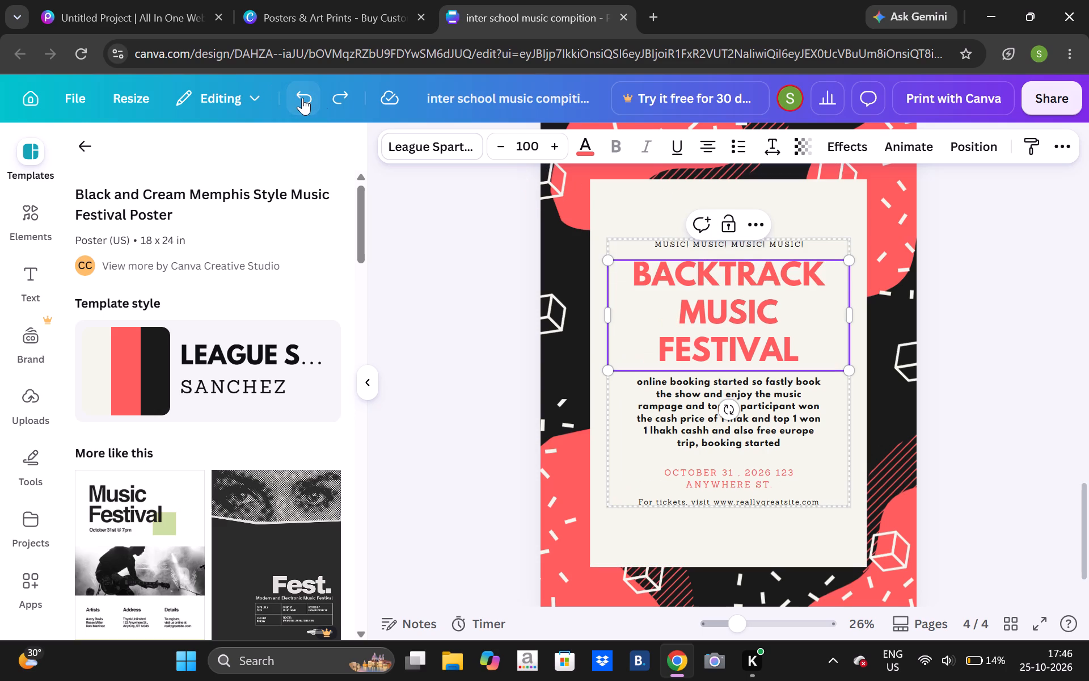
# Clear the entire "BACKTRACK MUSIC FESTIVAL" title text on page 4, keeping its text box.
pyautogui.click(699, 314)
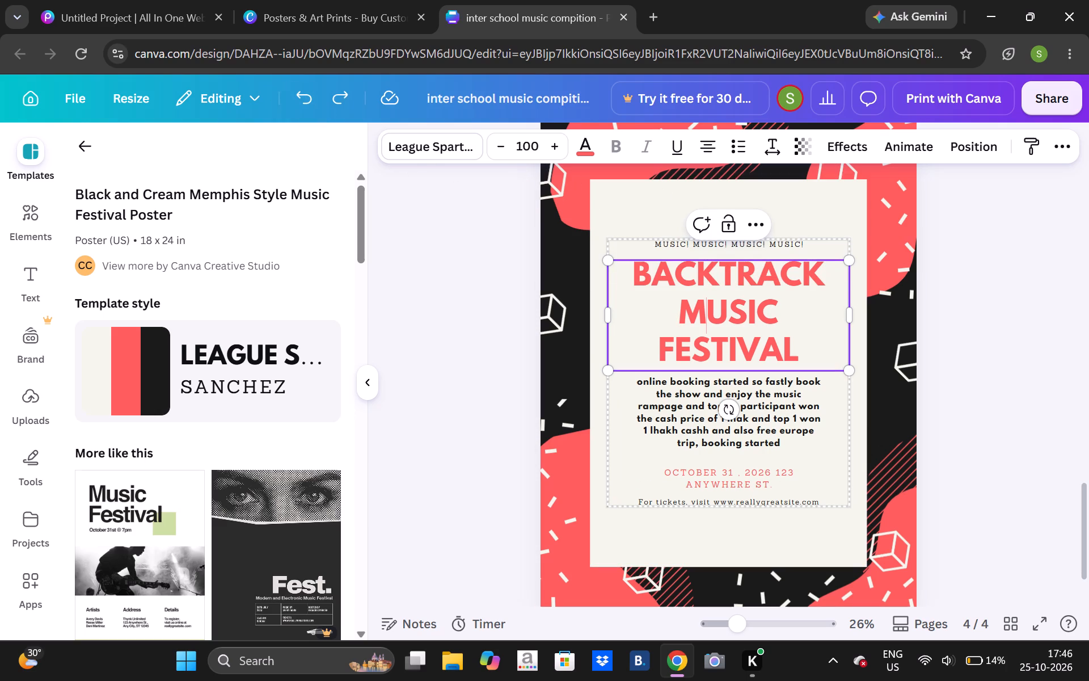
pyautogui.doubleClick(699, 314)
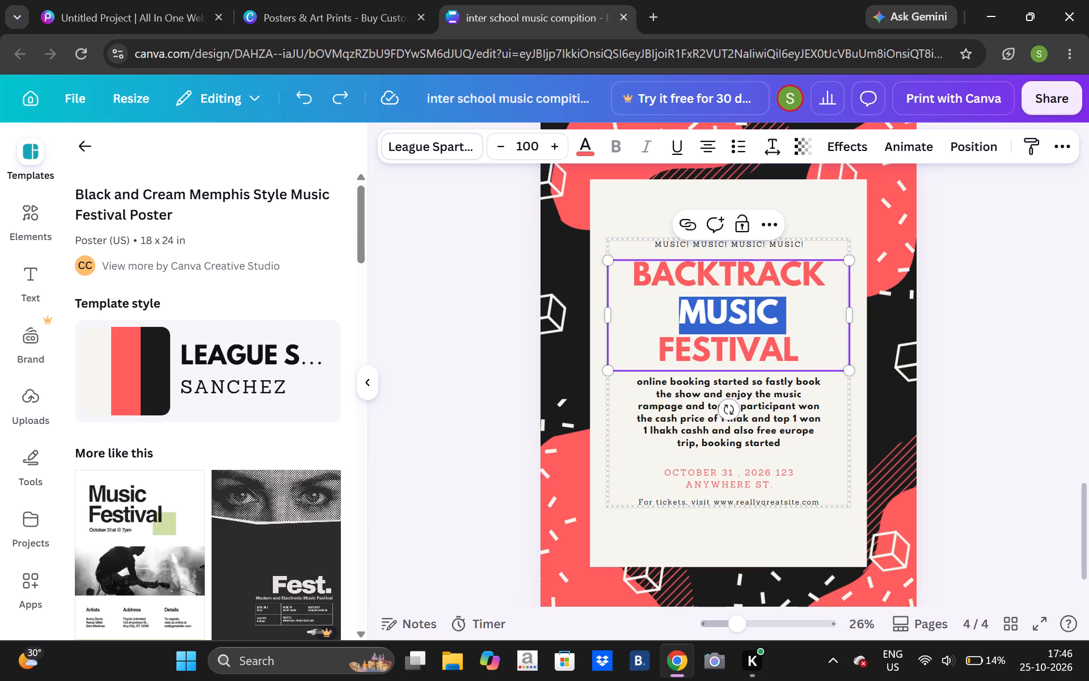
pyautogui.click(651, 280)
pyautogui.doubleClick(651, 280)
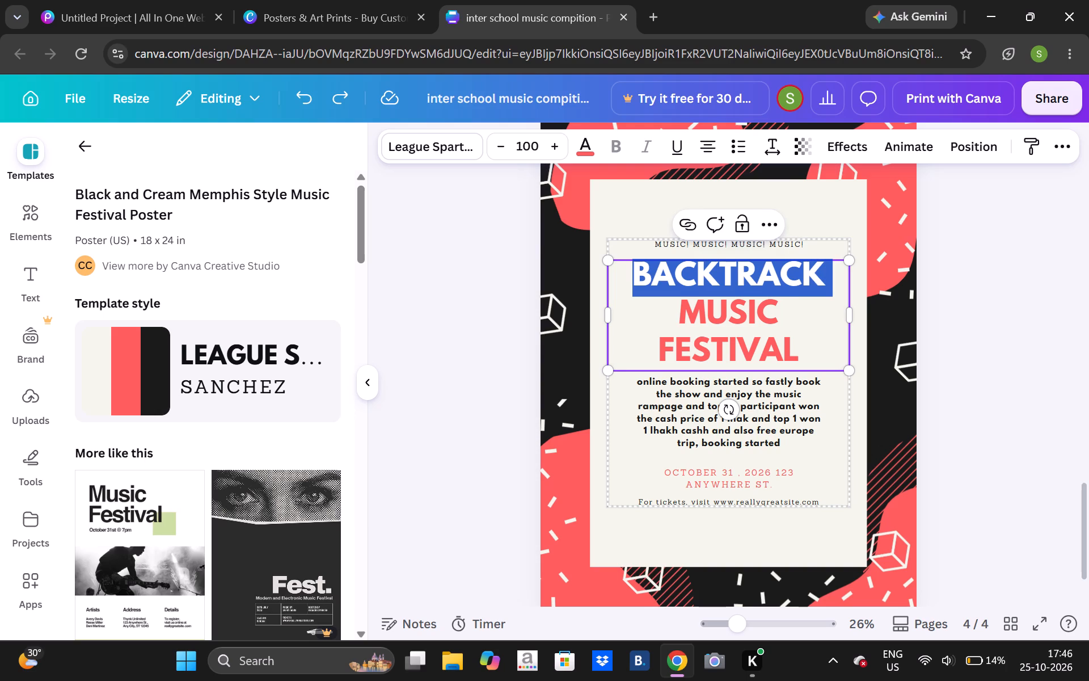
pyautogui.doubleClick(653, 305)
pyautogui.doubleClick(637, 291)
pyautogui.doubleClick(619, 310)
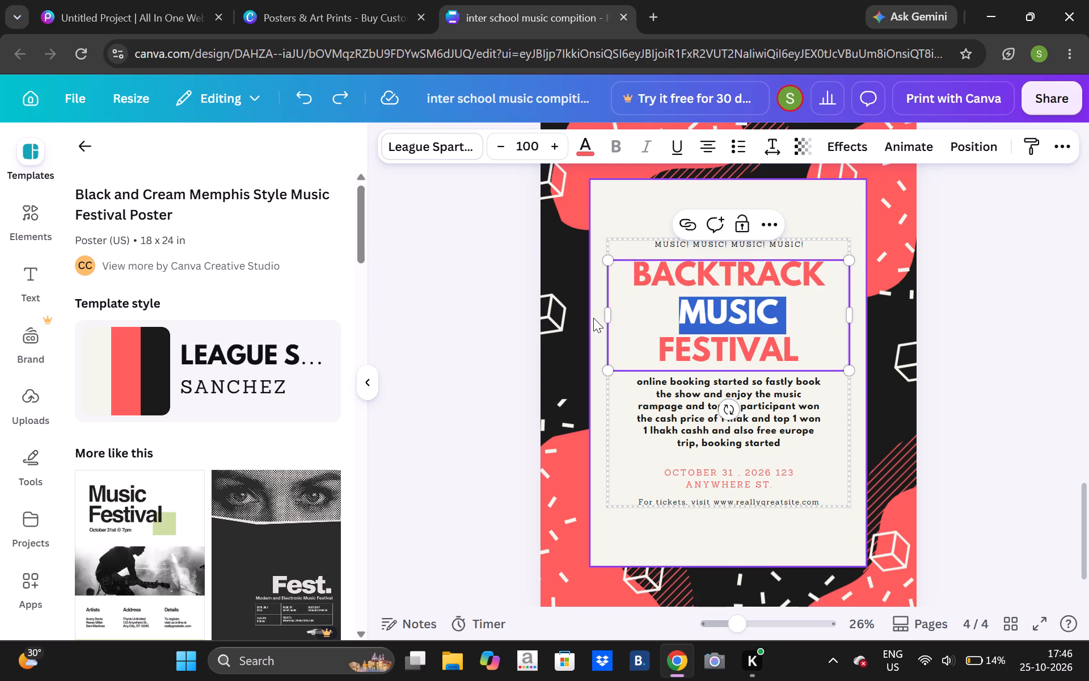
pyautogui.doubleClick(593, 318)
pyautogui.doubleClick(593, 318)
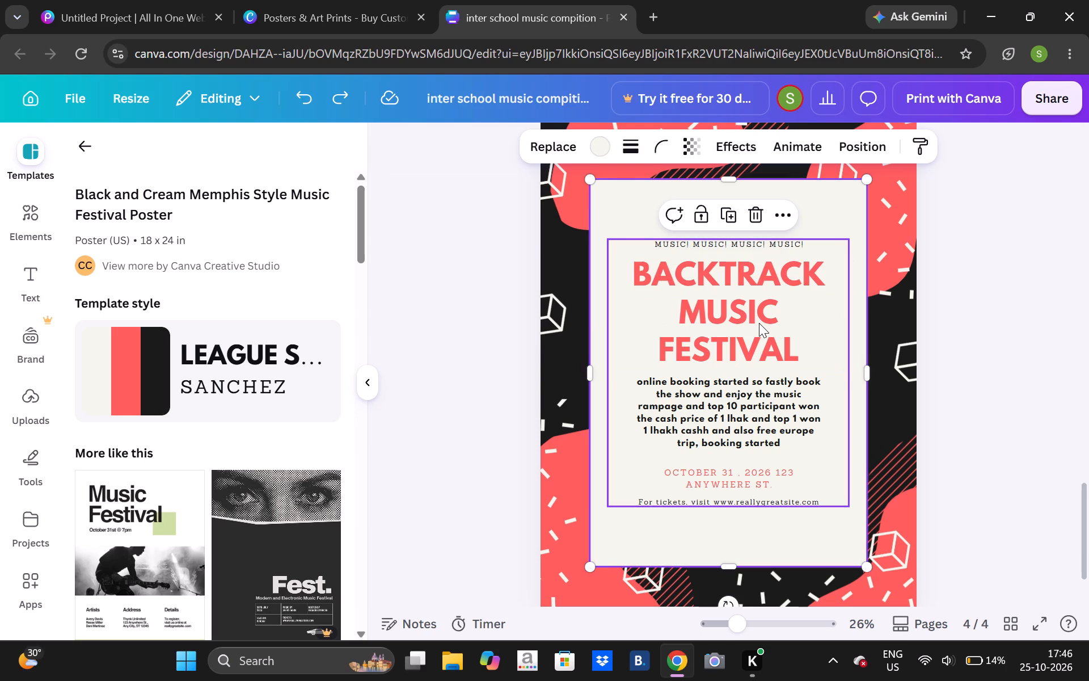
pyautogui.doubleClick(759, 323)
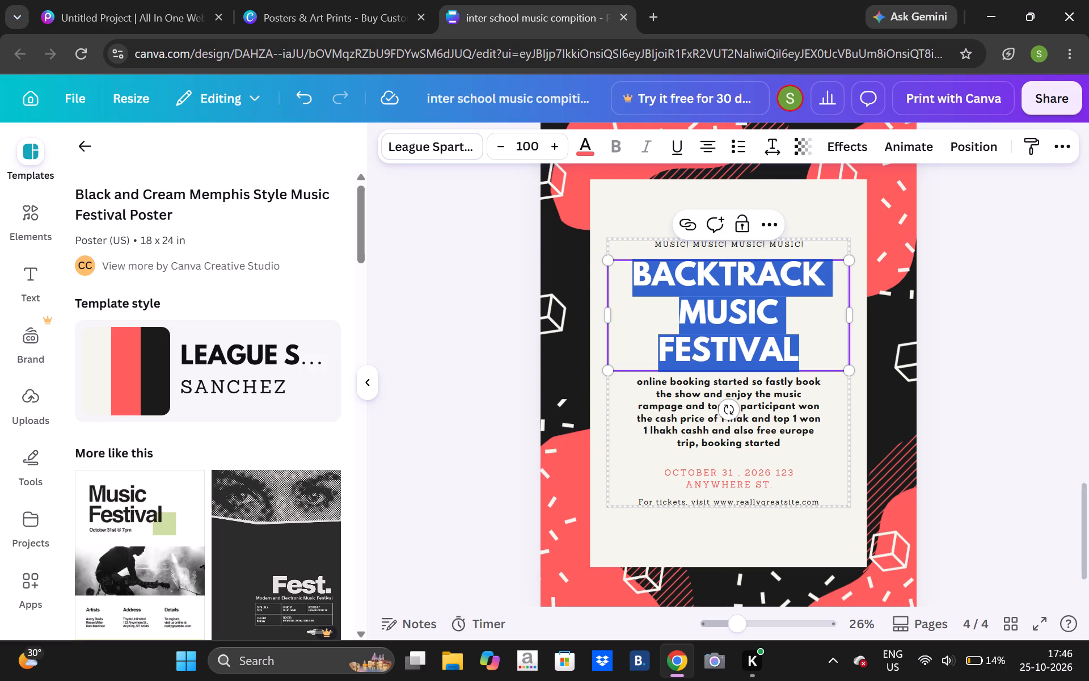
pyautogui.press('BackSpace')
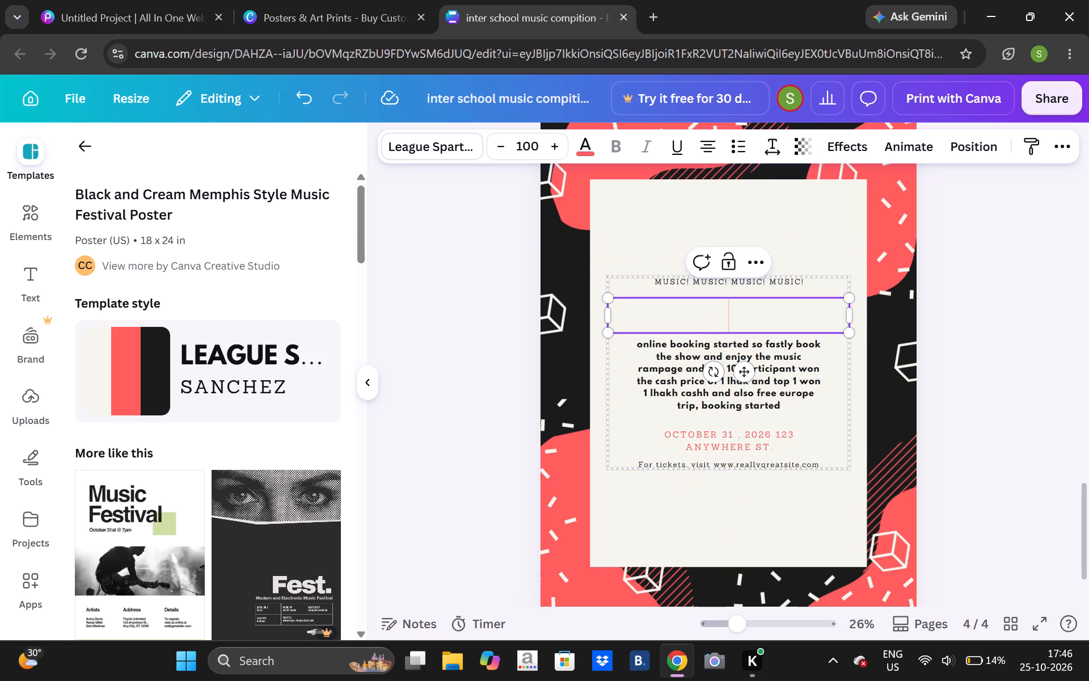
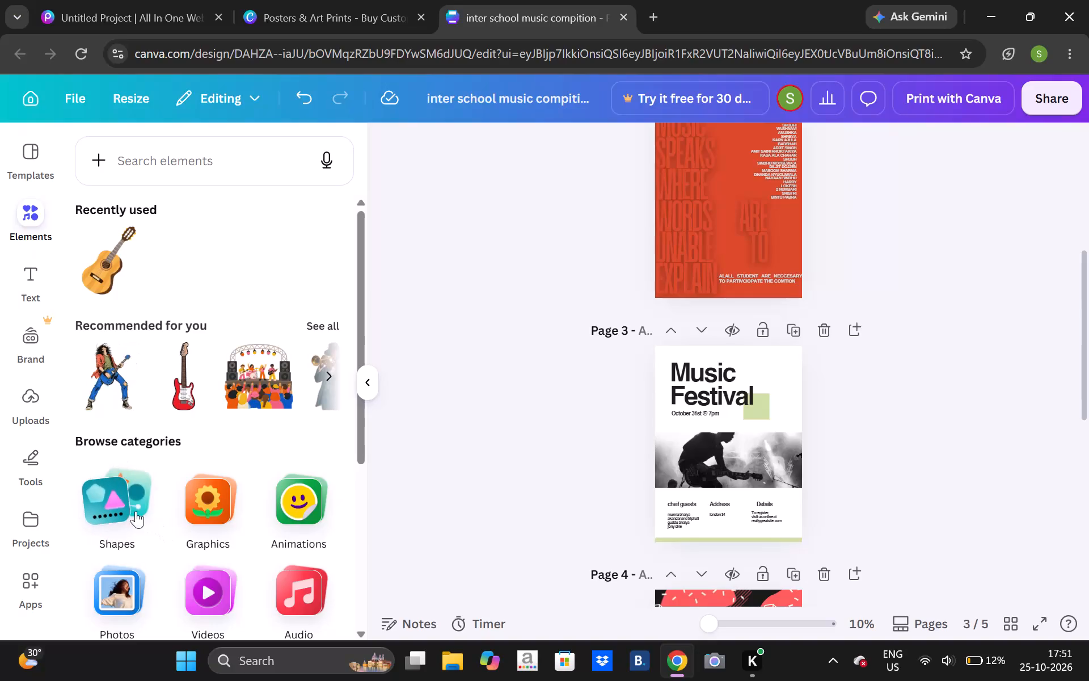
# Browse the poster templates for a festive design suited to another page of the music event poster.
pyautogui.click(31, 146)
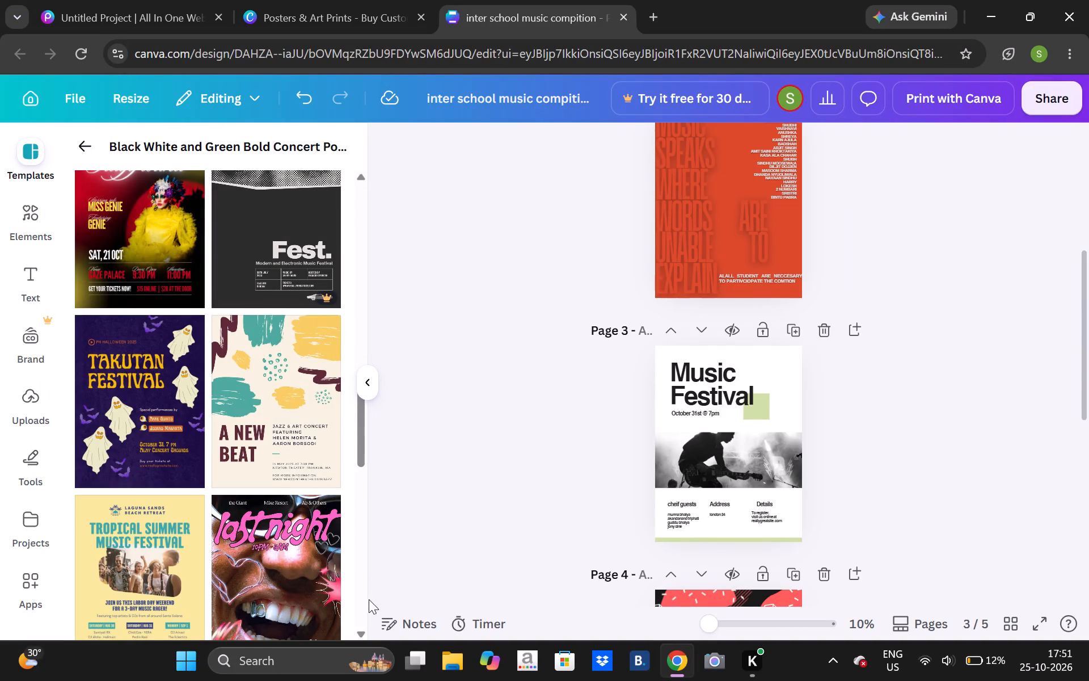
pyautogui.tripleClick(367, 632)
pyautogui.tripleClick(367, 632)
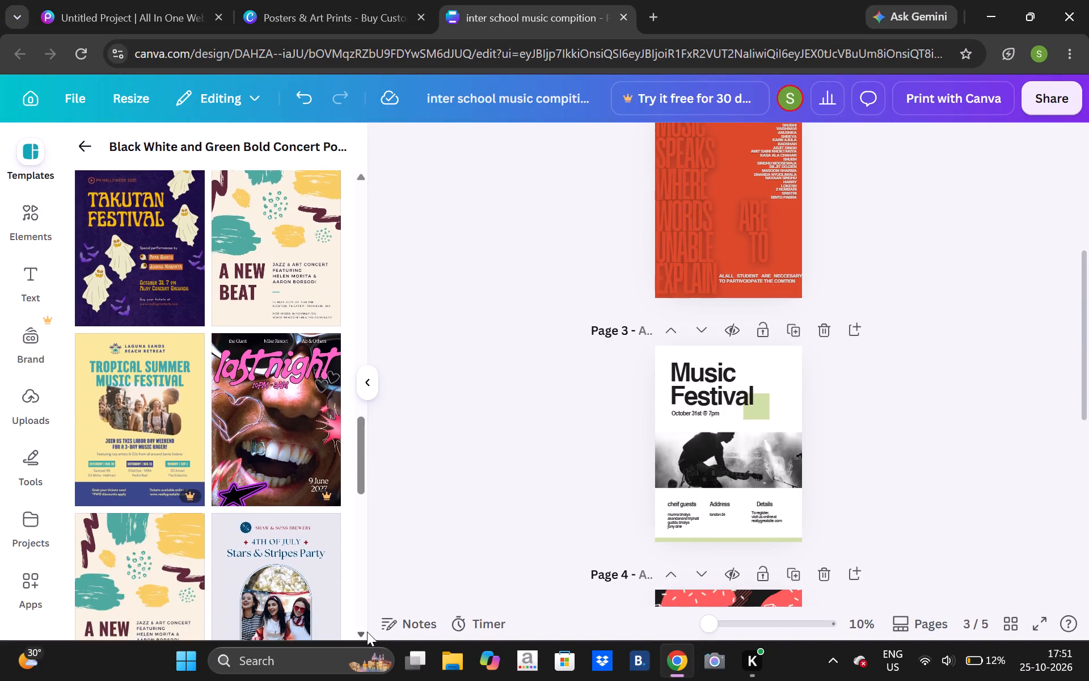
pyautogui.tripleClick(367, 632)
pyautogui.click(367, 632)
pyautogui.tripleClick(367, 632)
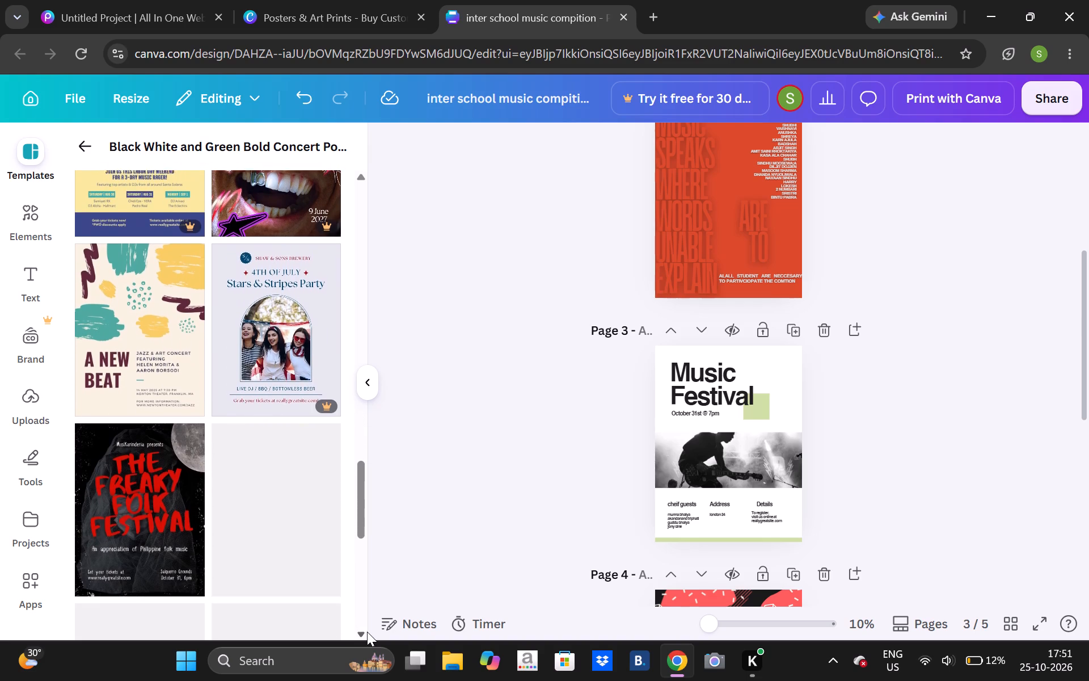
pyautogui.tripleClick(367, 632)
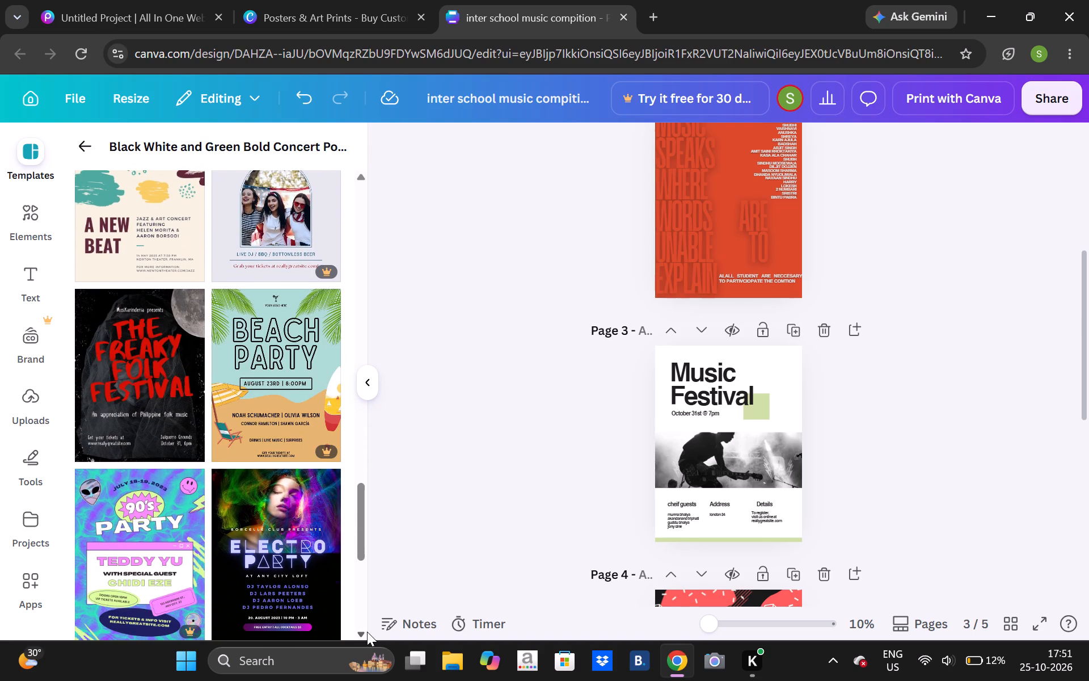
pyautogui.tripleClick(367, 632)
pyautogui.tripleClick(367, 632)
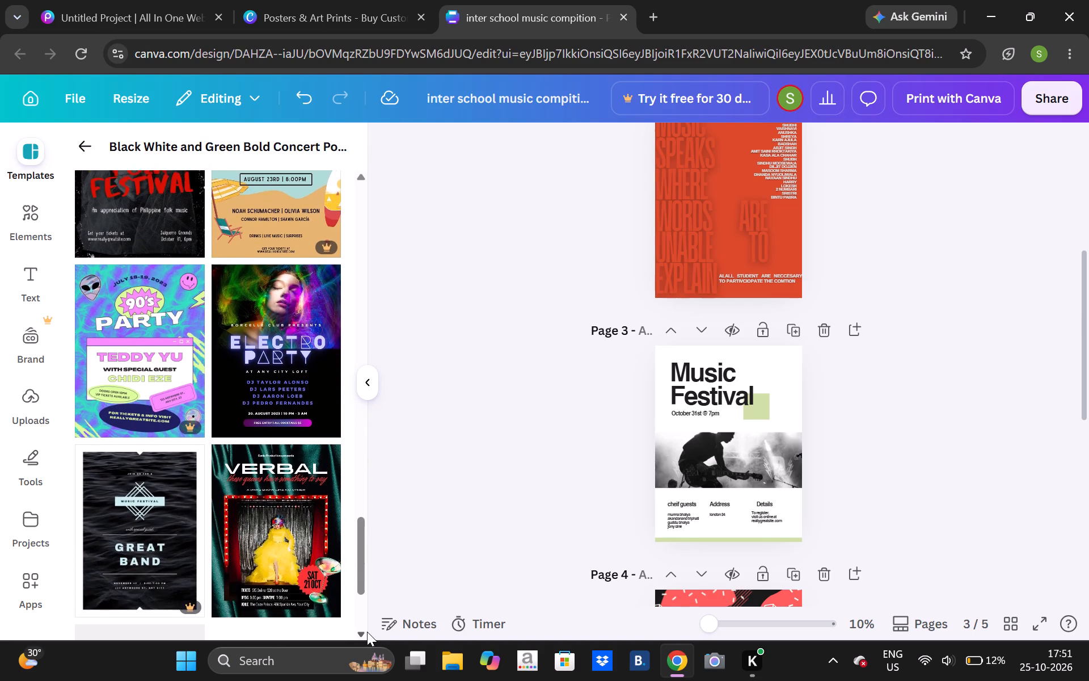
pyautogui.tripleClick(367, 632)
pyautogui.click(367, 632)
pyautogui.doubleClick(367, 632)
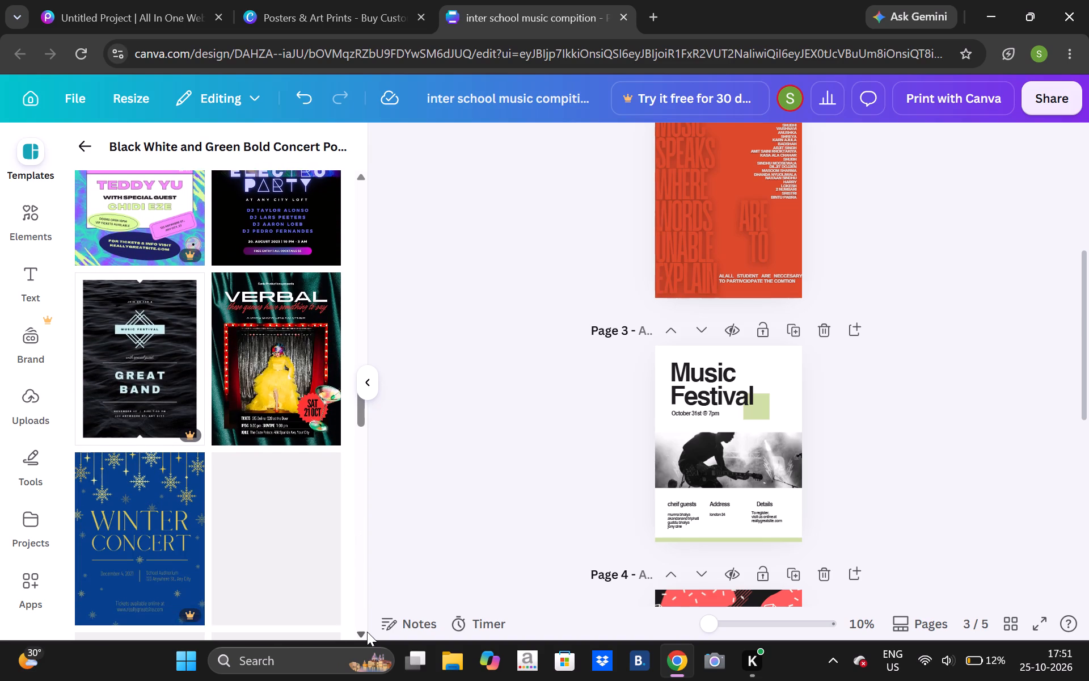
pyautogui.click(367, 632)
pyautogui.tripleClick(367, 632)
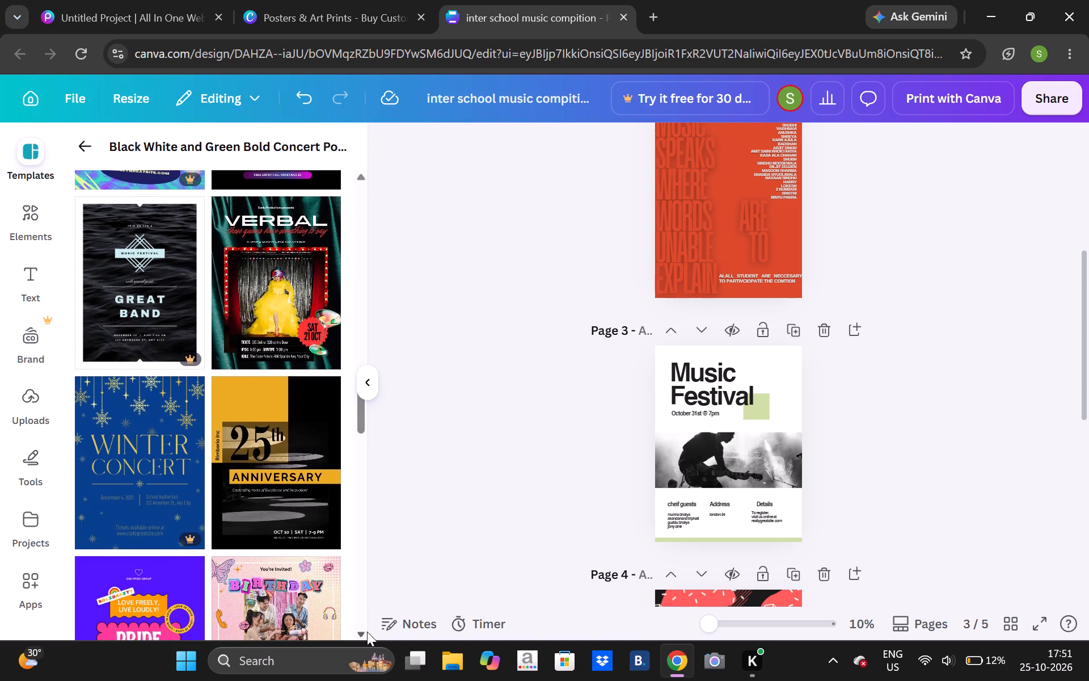
pyautogui.tripleClick(367, 632)
pyautogui.tripleClick(367, 632)
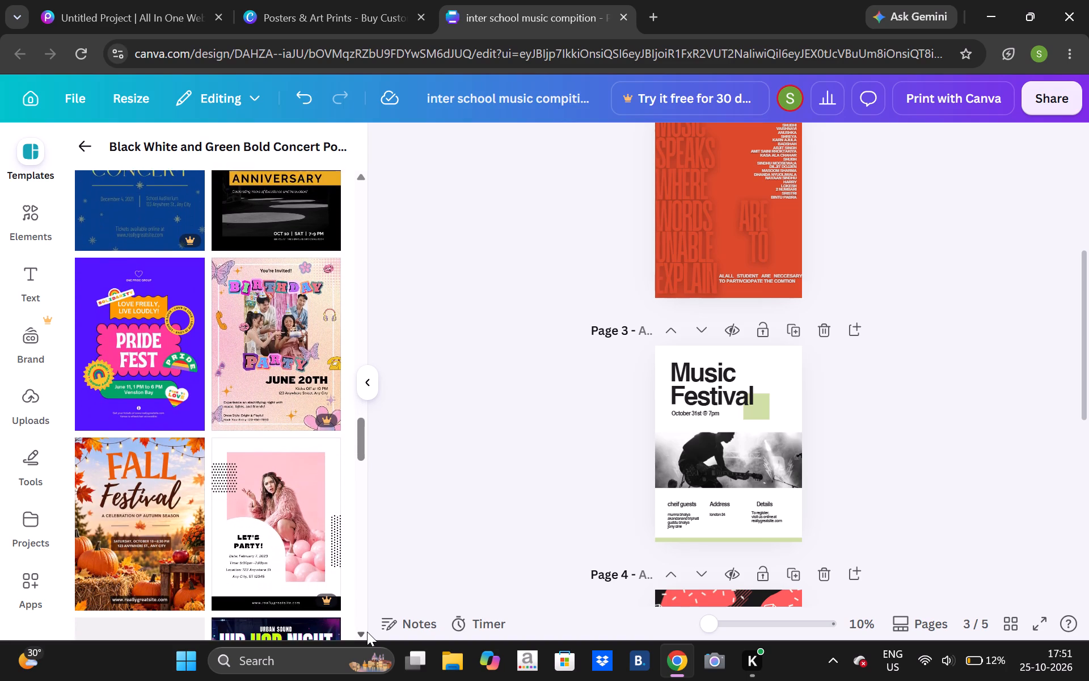
pyautogui.tripleClick(367, 632)
pyautogui.click(367, 632)
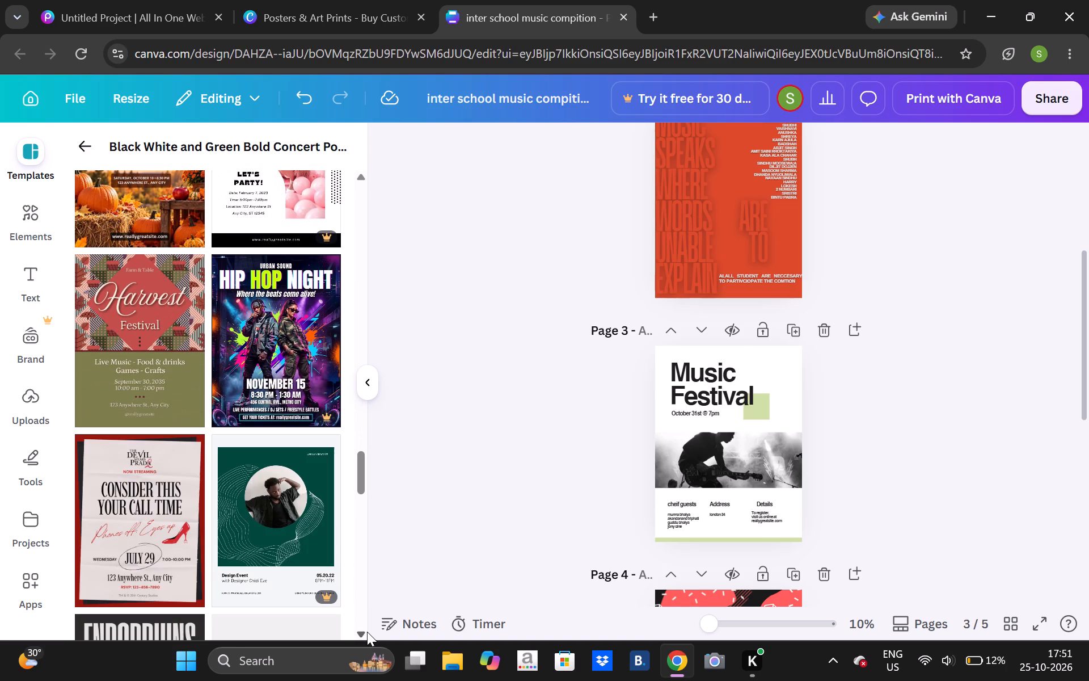
pyautogui.tripleClick(367, 632)
pyautogui.tripleClick(367, 632)
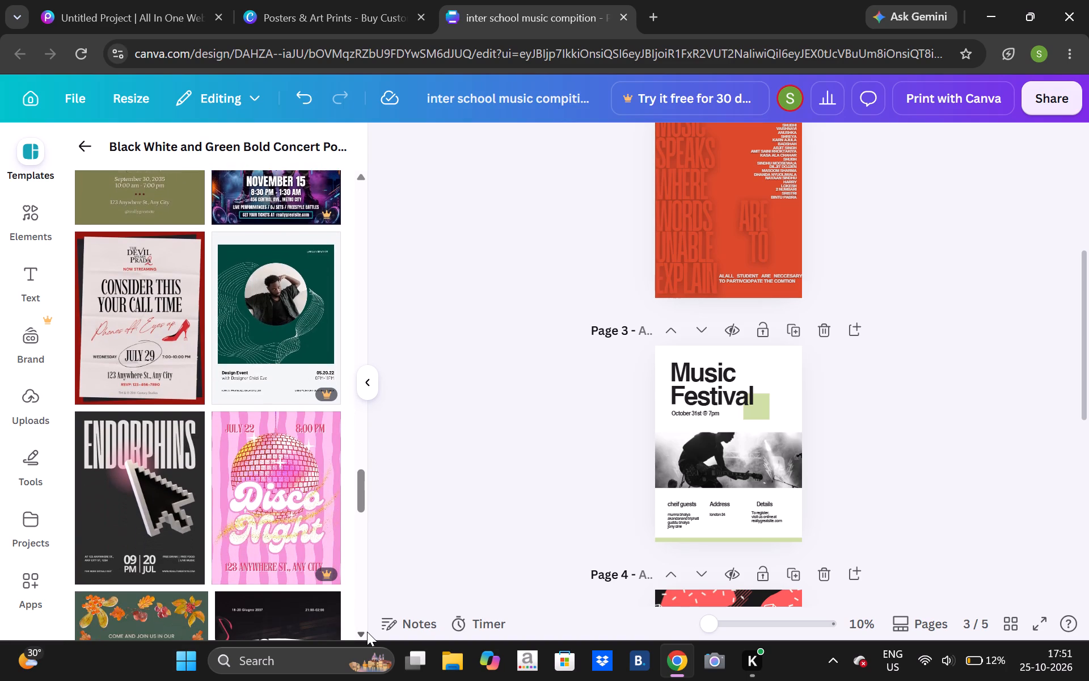
pyautogui.tripleClick(367, 632)
pyautogui.tripleClick(367, 632)
pyautogui.tripleClick(367, 632)
pyautogui.click(367, 632)
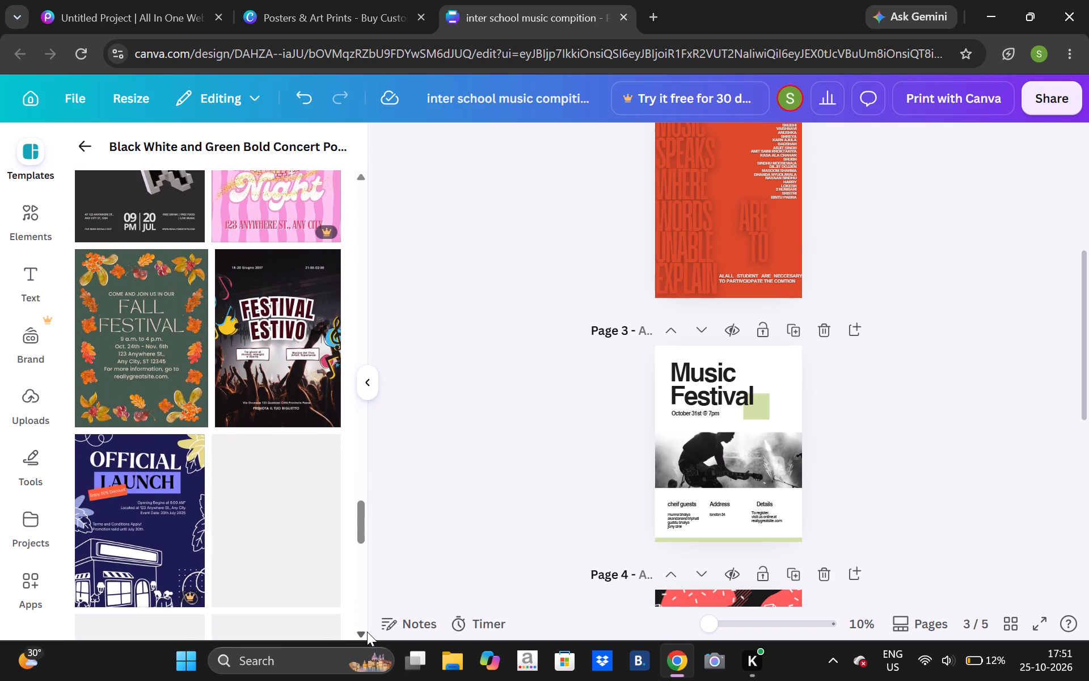
pyautogui.tripleClick(367, 632)
pyautogui.tripleClick(367, 632)
pyautogui.click(367, 632)
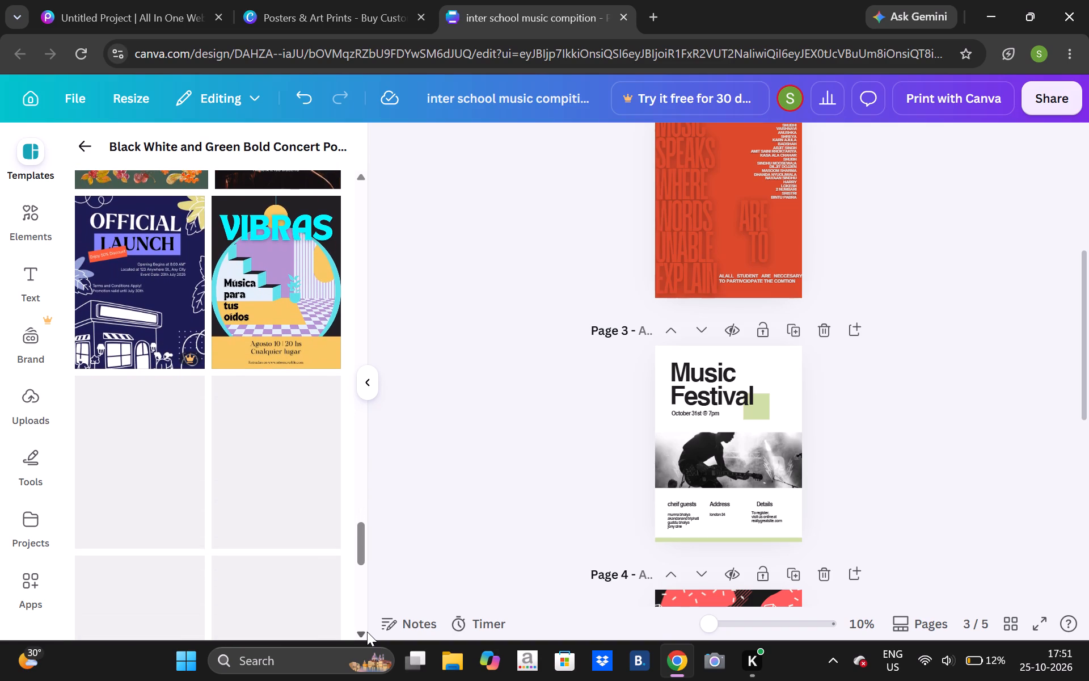
pyautogui.tripleClick(367, 632)
pyautogui.tripleClick(367, 632)
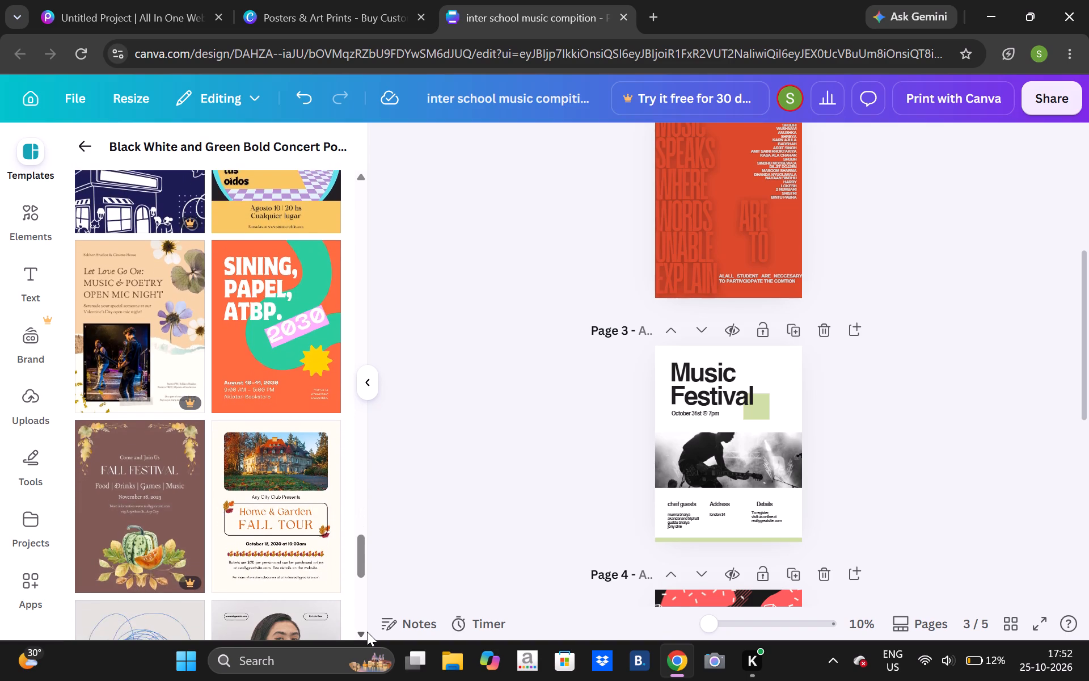
pyautogui.tripleClick(367, 632)
pyautogui.click(367, 632)
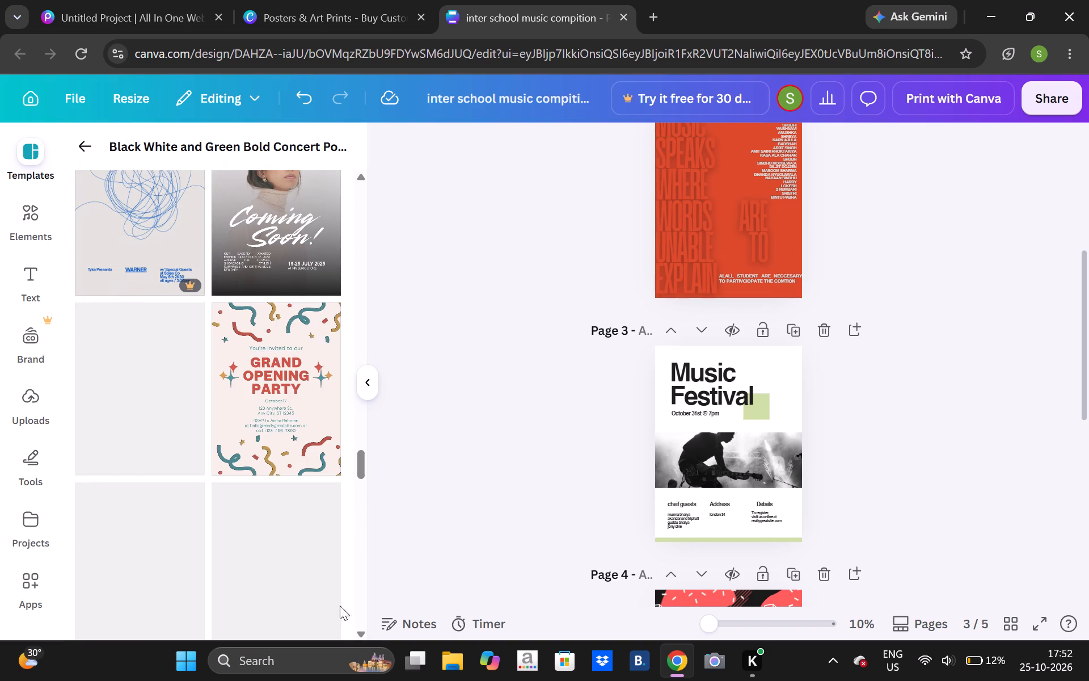
# Add the "Grand Opening Party" confetti poster template as a new page after the Music Festival page.
pyautogui.click(298, 369)
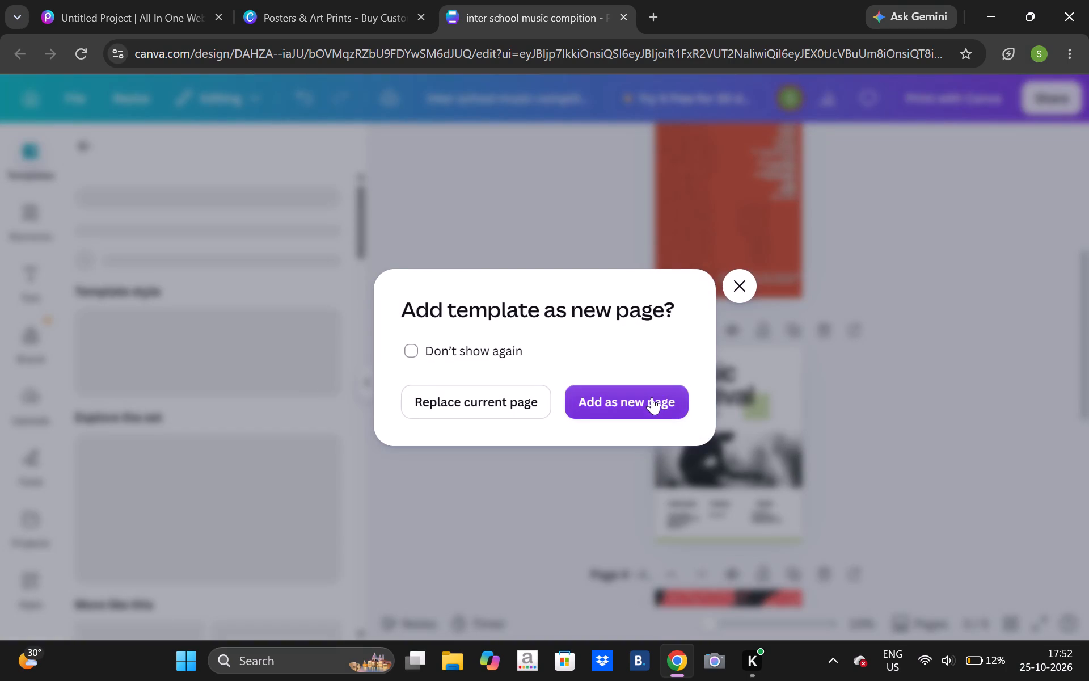
pyautogui.click(652, 397)
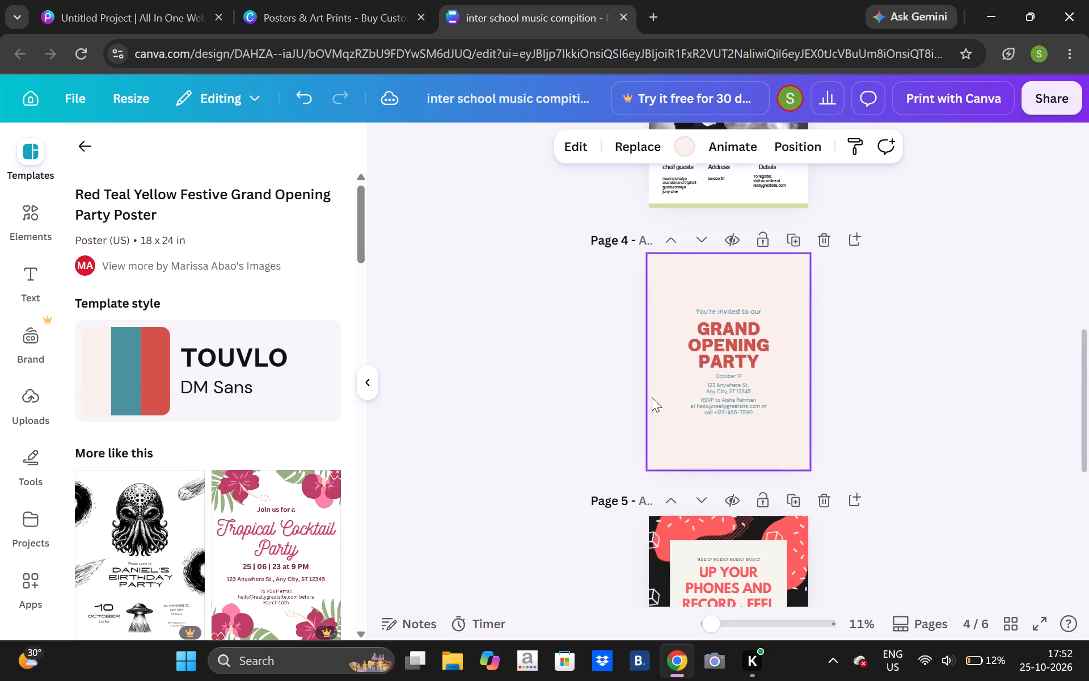
# Replace the "Grand Opening Party" title on the new page 4 with "grand music event where".
pyautogui.hscroll(1, 652, 397)
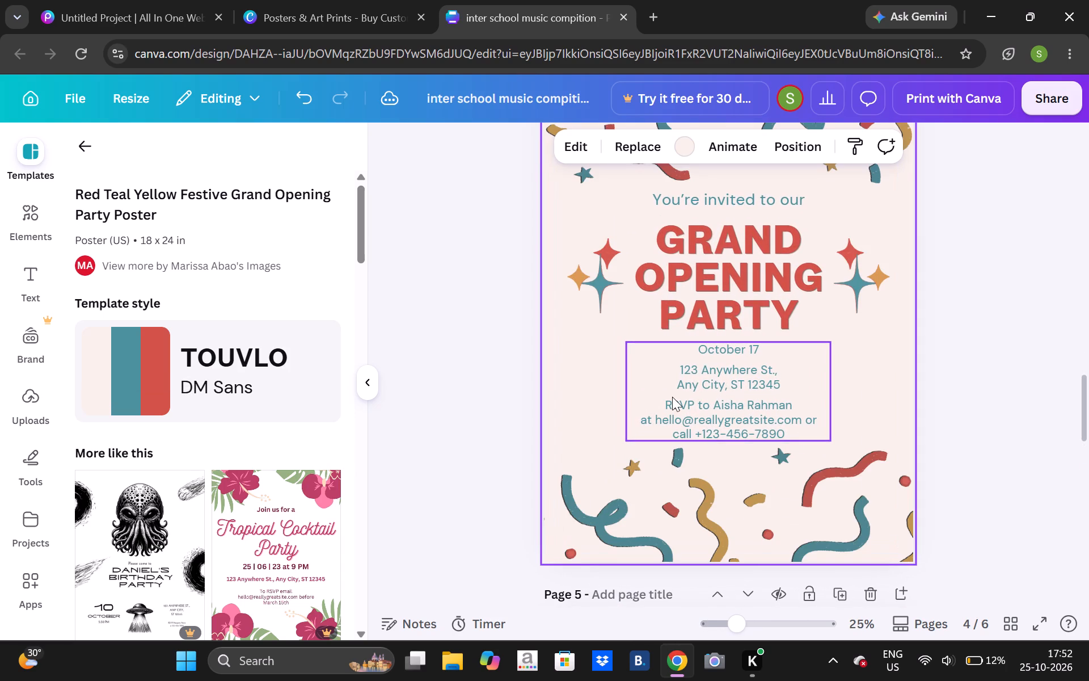
pyautogui.click(745, 292)
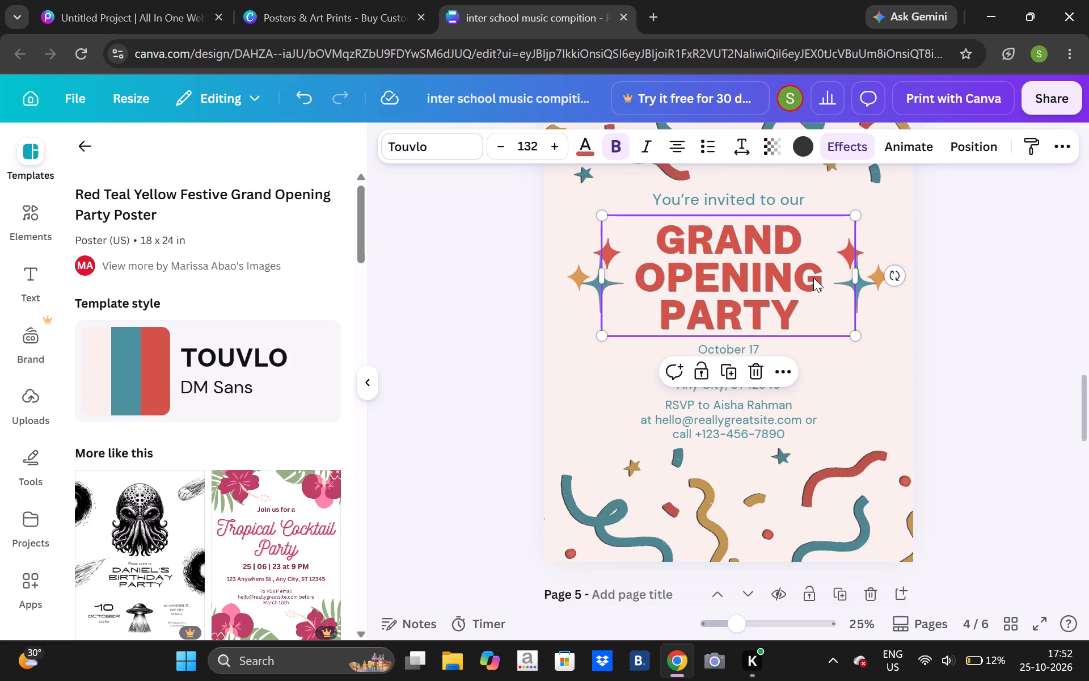
pyautogui.click(813, 278)
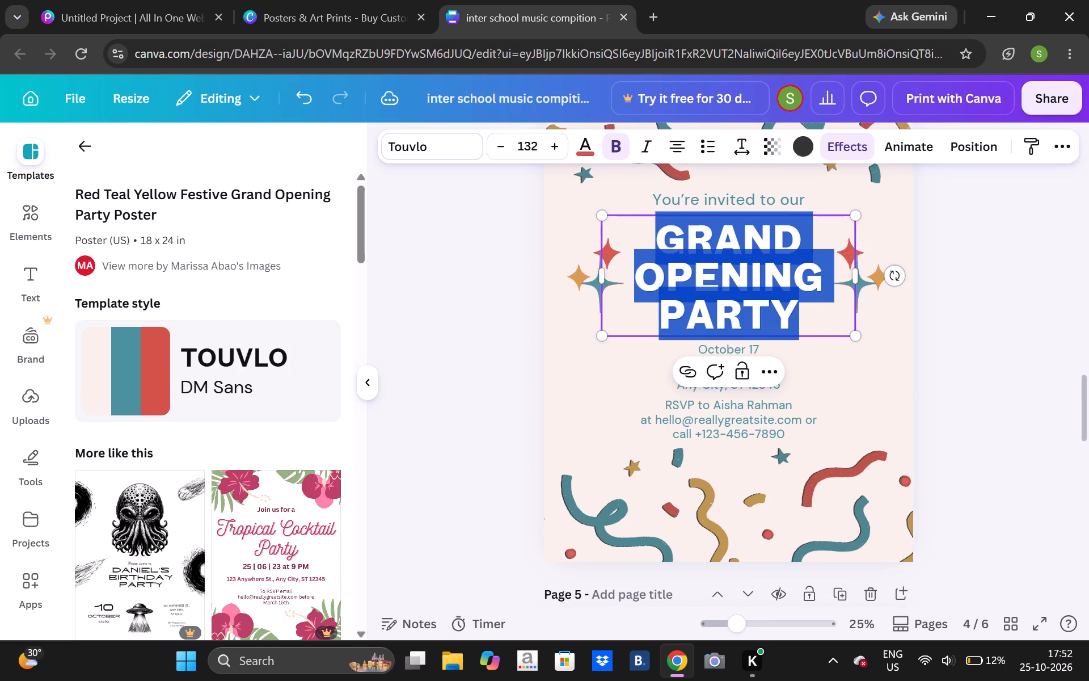
pyautogui.press('BackSpace')
pyautogui.write('grand')
pyautogui.press('space')
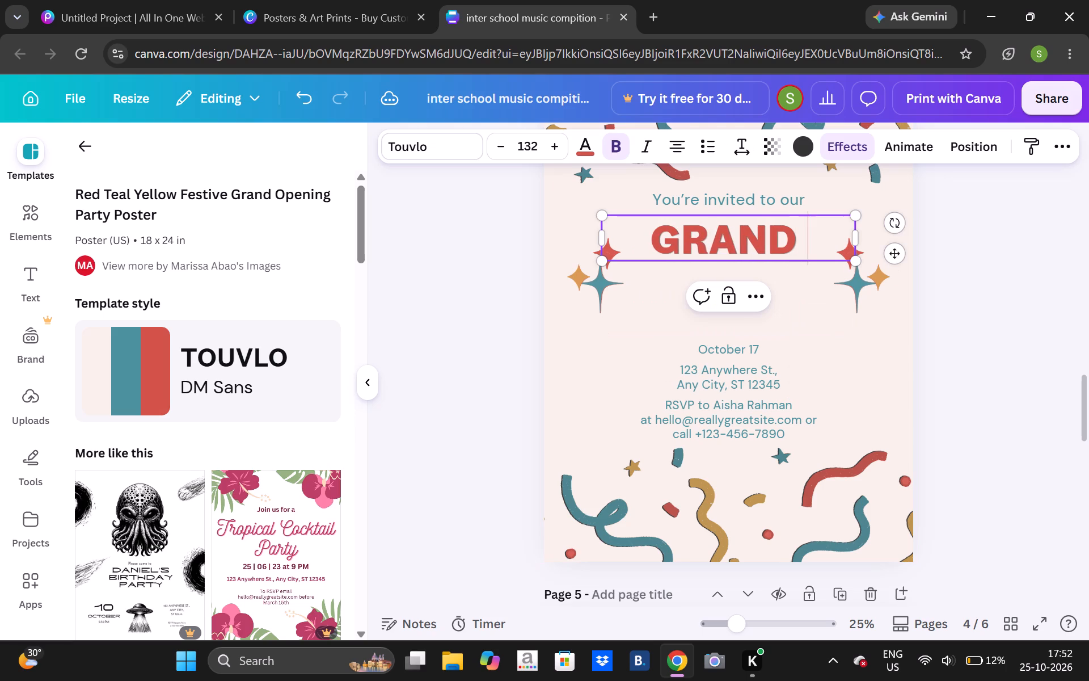
pyautogui.write('music')
pyautogui.press('space')
pyautogui.write('eve')
pyautogui.write('nt where')
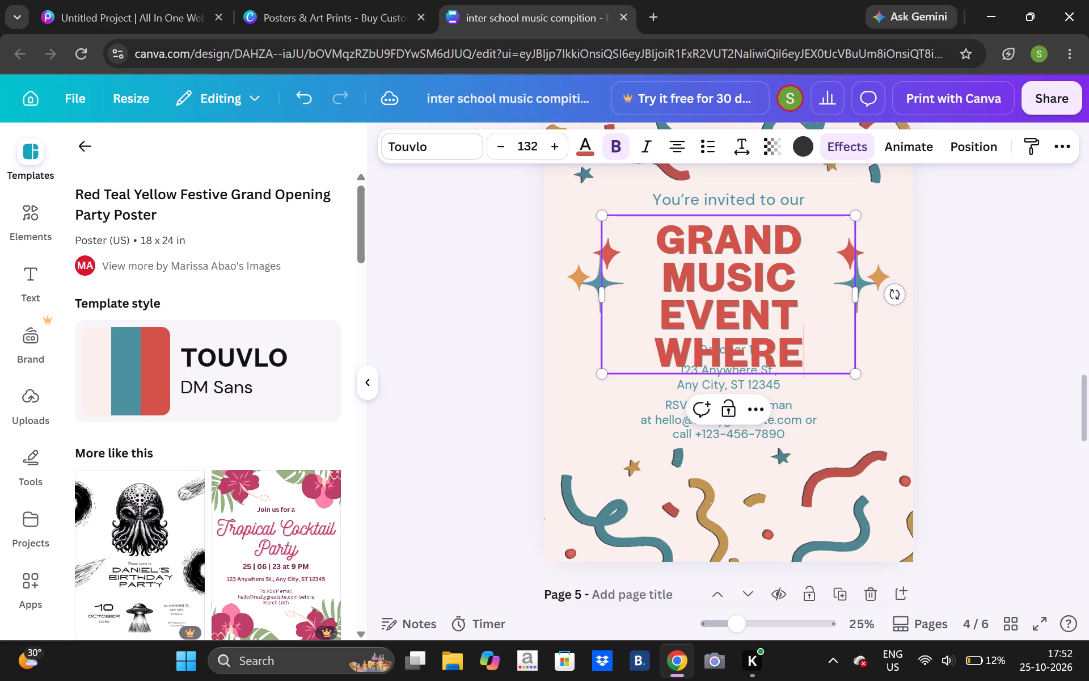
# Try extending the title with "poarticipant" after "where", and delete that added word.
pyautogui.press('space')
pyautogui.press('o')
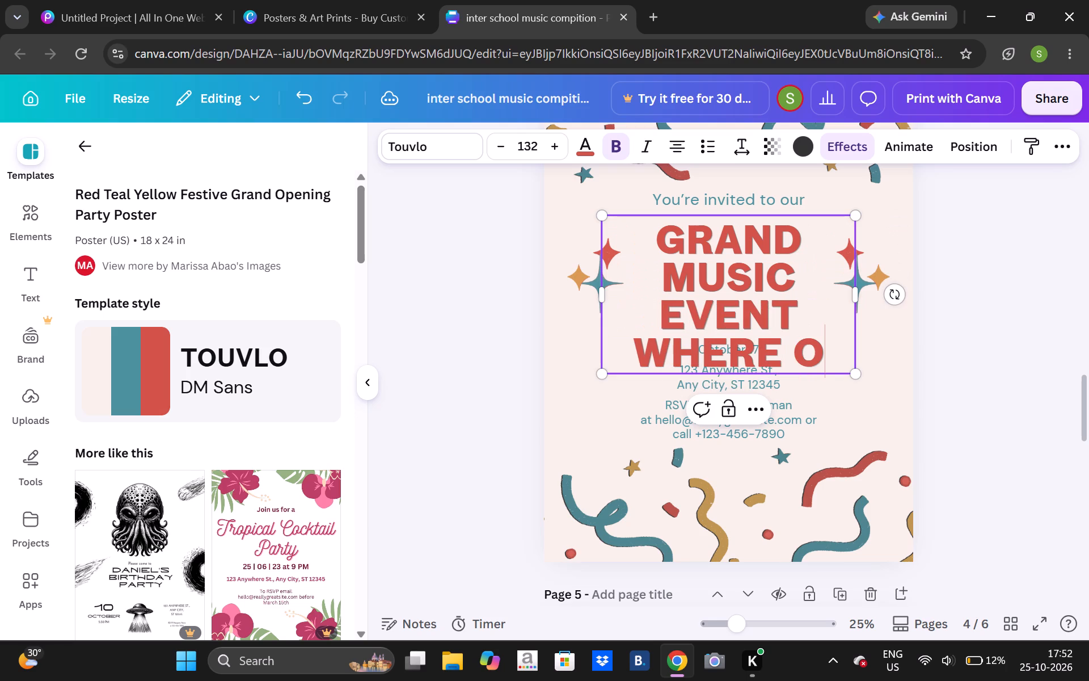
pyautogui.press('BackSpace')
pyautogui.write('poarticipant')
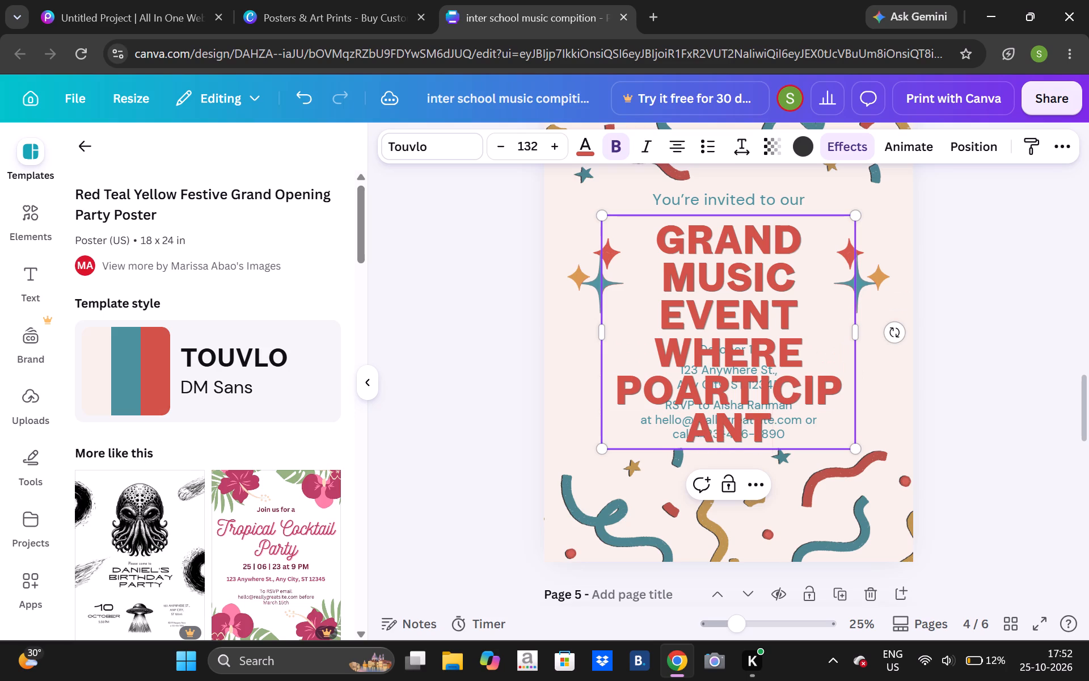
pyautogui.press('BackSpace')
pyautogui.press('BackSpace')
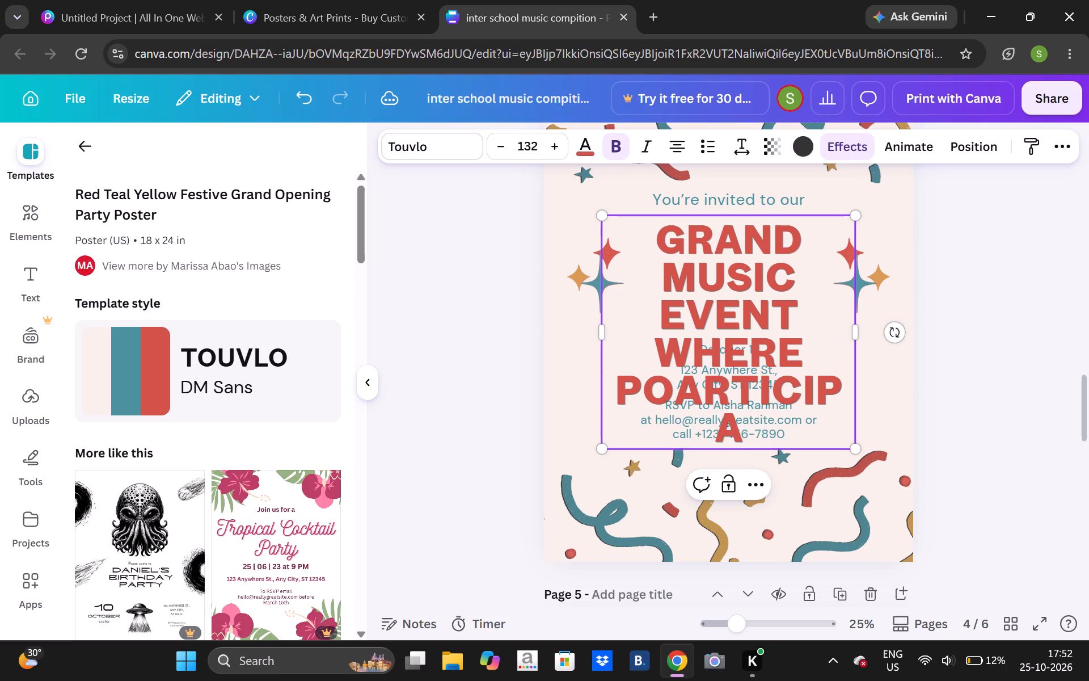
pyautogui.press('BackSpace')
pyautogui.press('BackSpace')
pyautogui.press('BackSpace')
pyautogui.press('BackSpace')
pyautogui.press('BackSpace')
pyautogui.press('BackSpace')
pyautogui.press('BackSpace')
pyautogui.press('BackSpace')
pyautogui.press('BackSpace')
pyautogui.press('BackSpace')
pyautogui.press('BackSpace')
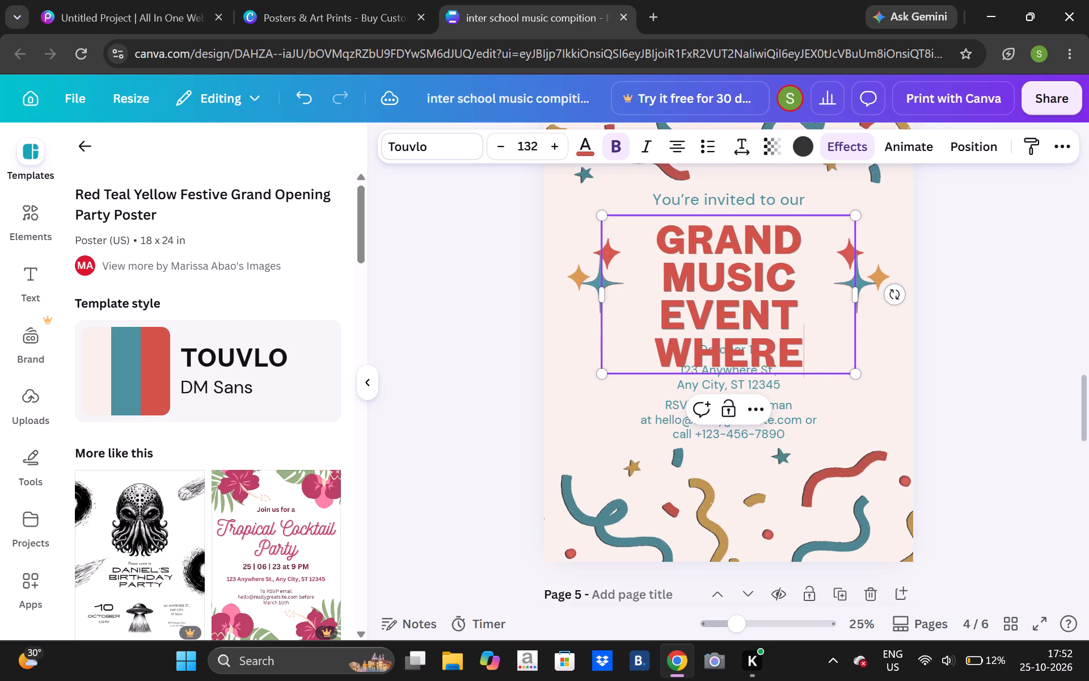
# Replace the word "where" at the end of the page 4 title with "!!!".
pyautogui.press('BackSpace')
pyautogui.press('BackSpace')
pyautogui.press('BackSpace')
pyautogui.press('BackSpace')
pyautogui.press('BackSpace')
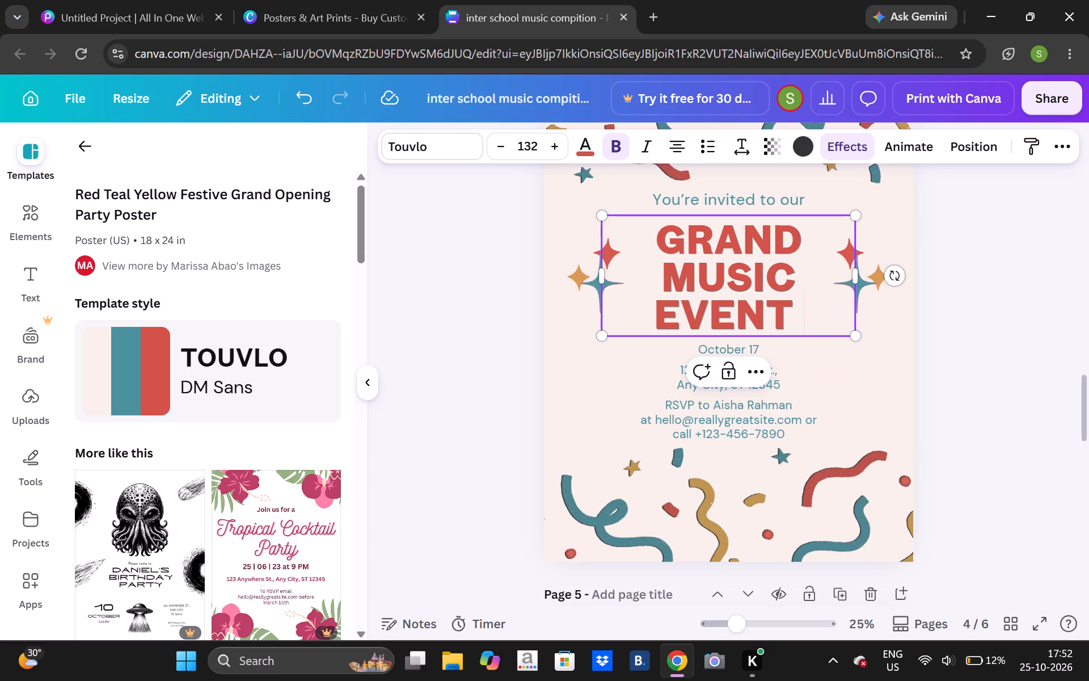
pyautogui.write('!!!11')
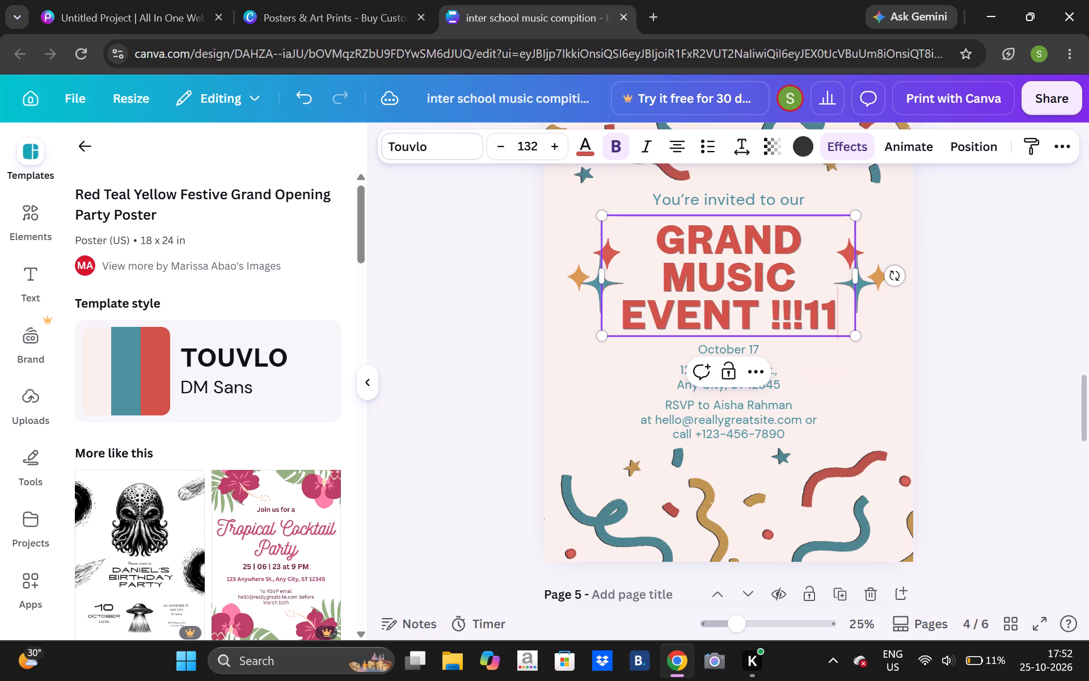
pyautogui.press('BackSpace')
pyautogui.press('BackSpace')
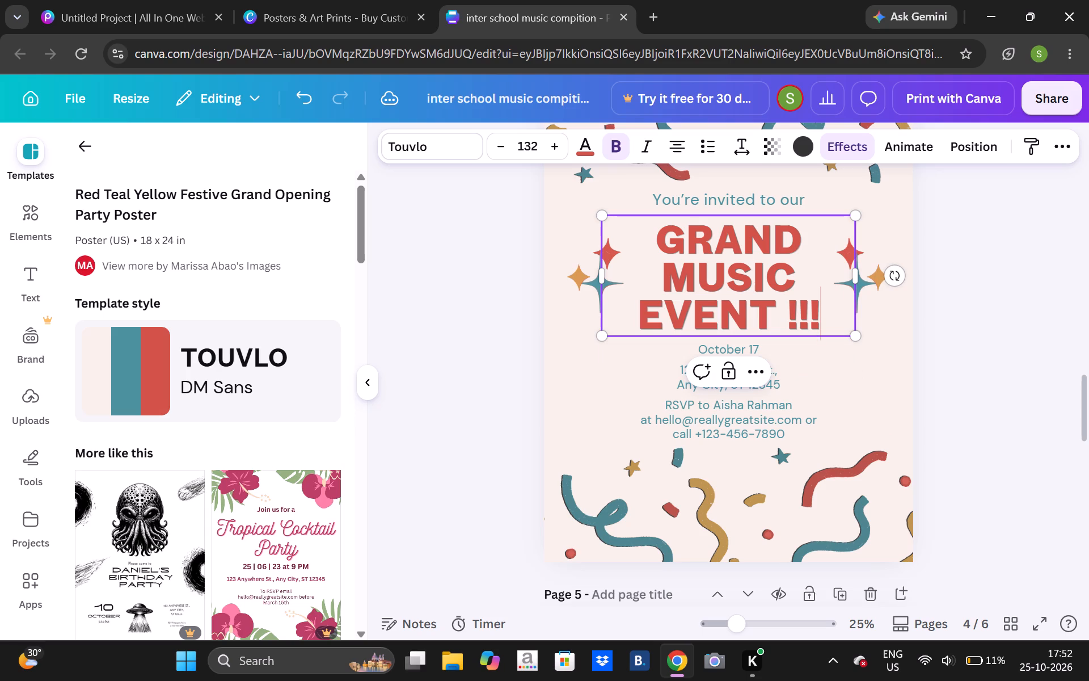
# Change the date line under the page 4 title to October 31.
pyautogui.click(750, 347)
pyautogui.click(750, 347)
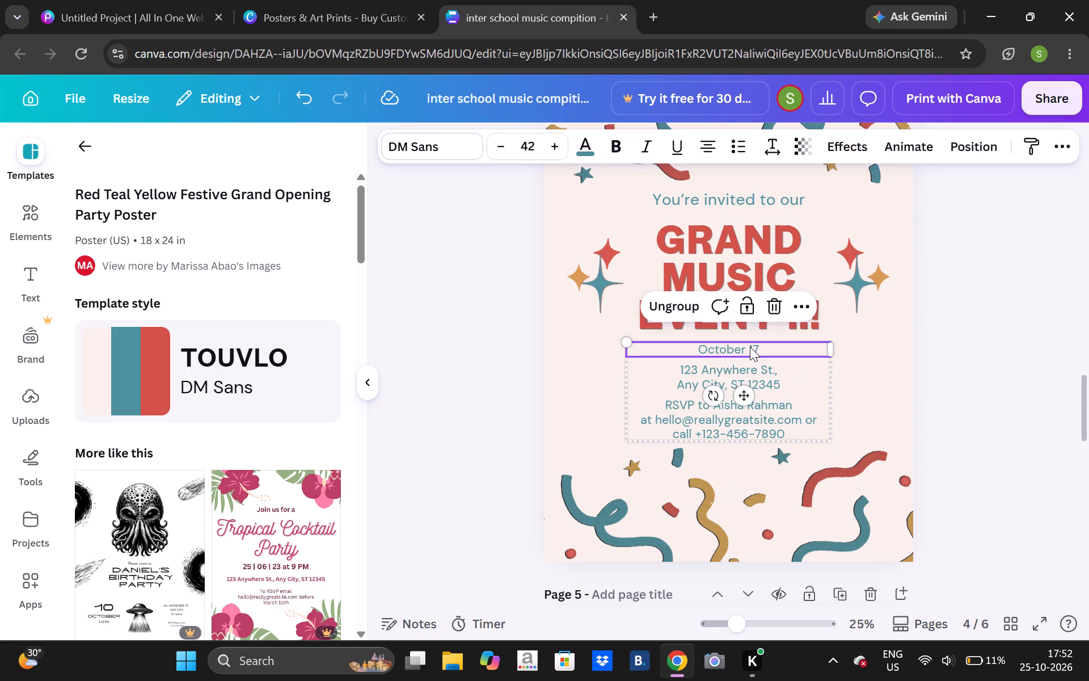
pyautogui.click(750, 347)
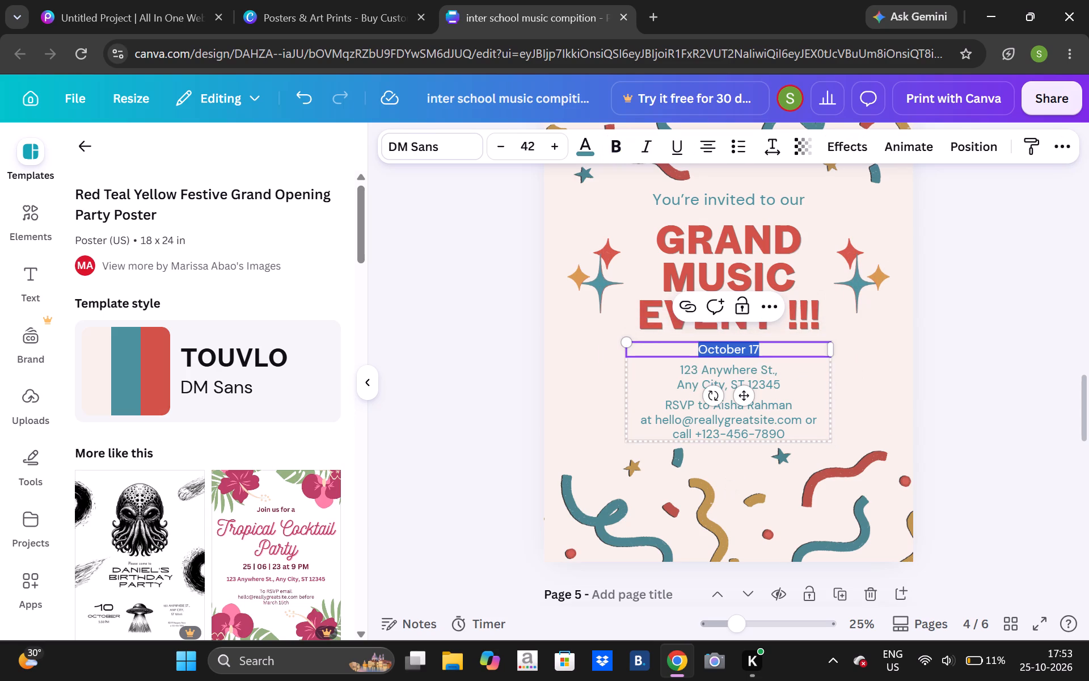
pyautogui.click(776, 352)
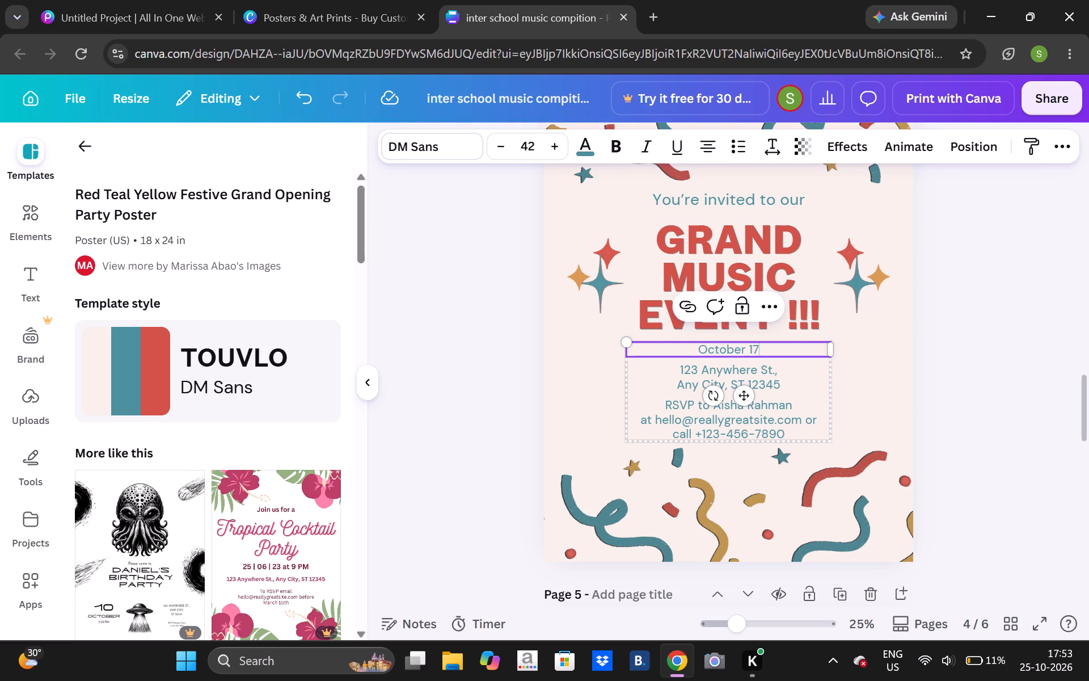
pyautogui.press('BackSpace')
pyautogui.press('BackSpace')
pyautogui.write('31')
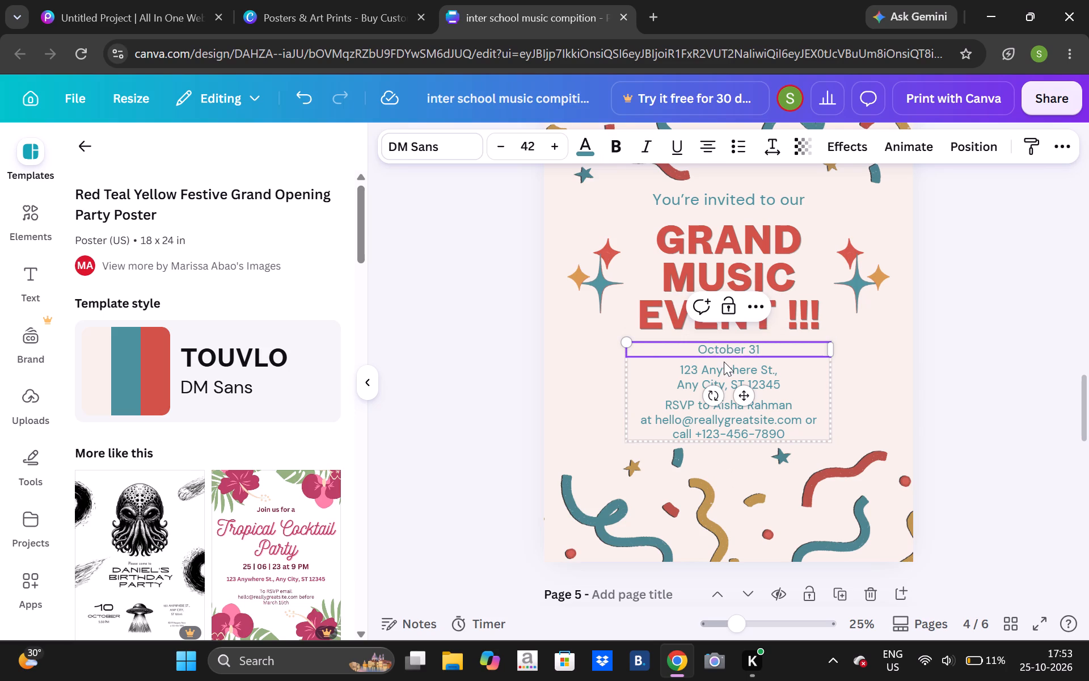
# Replace the two-line placeholder address below the date with "londan 123".
pyautogui.click(724, 361)
pyautogui.click(724, 369)
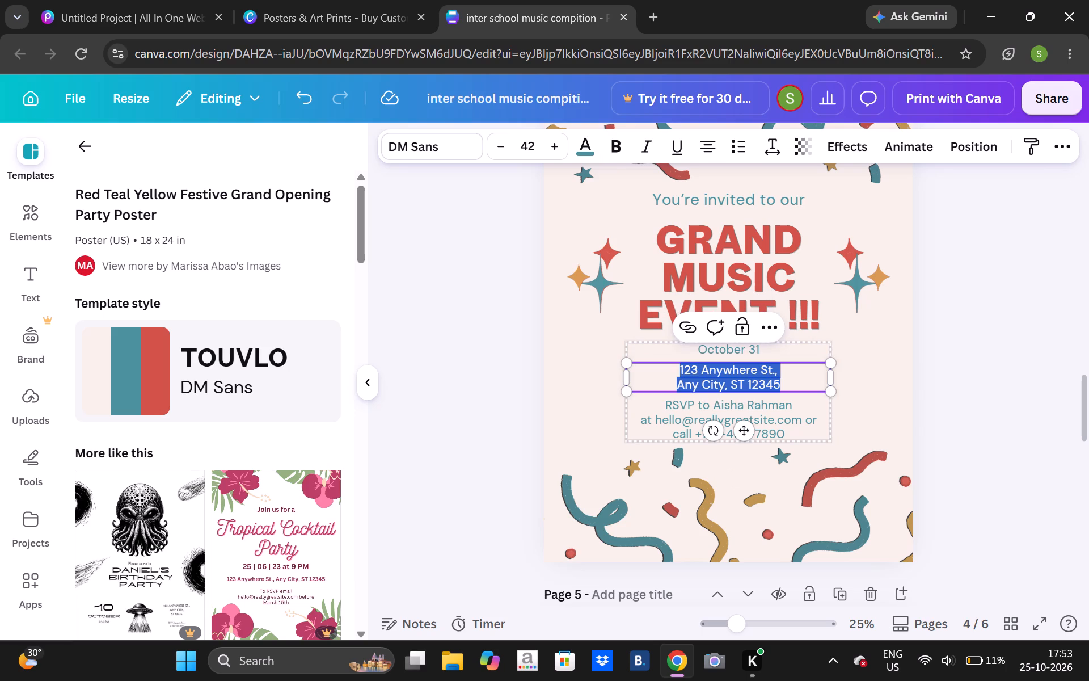
pyautogui.press('BackSpace')
pyautogui.write('londan 123')
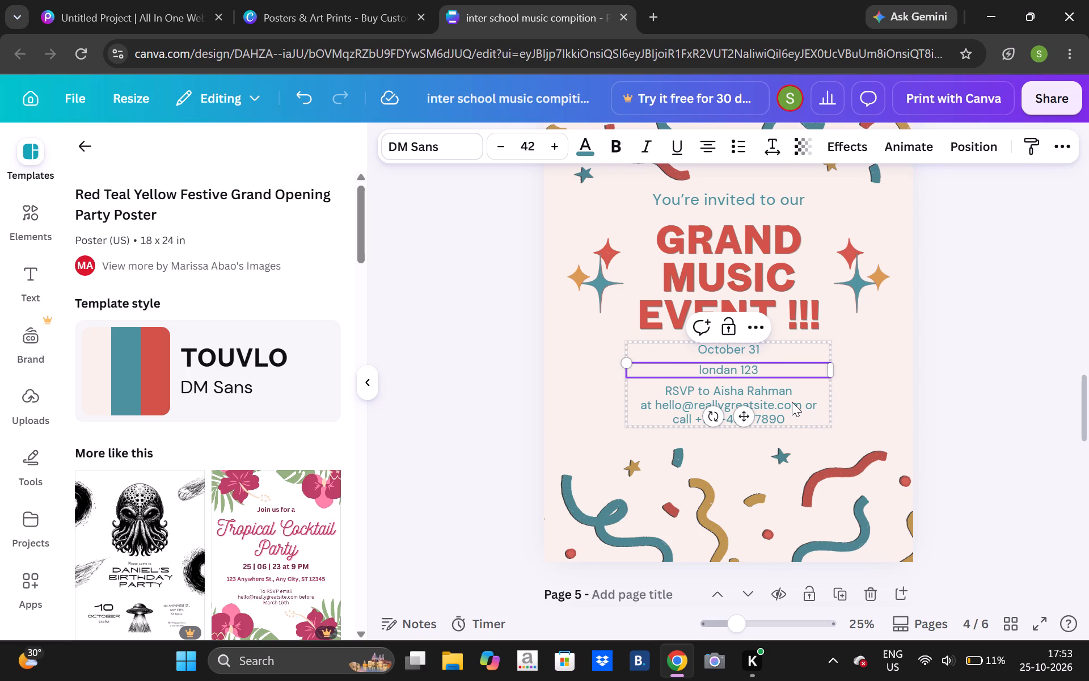
# Delete the grouped date, address and RSVP text below the page 4 title.
pyautogui.click(792, 402)
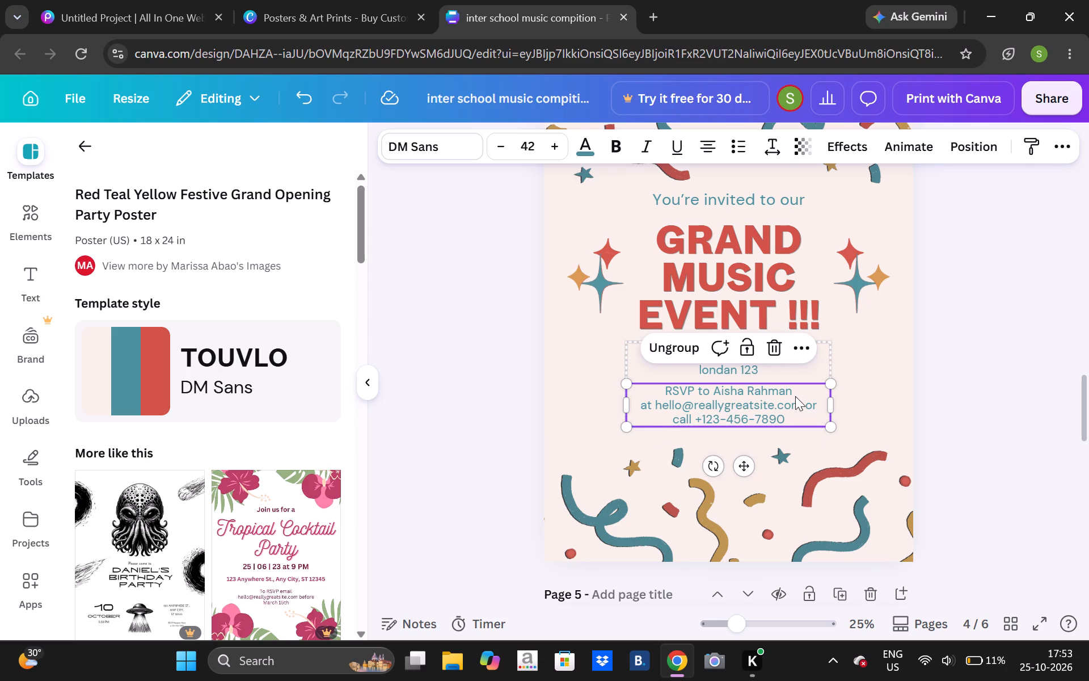
pyautogui.press('BackSpace')
pyautogui.press('BackSpace')
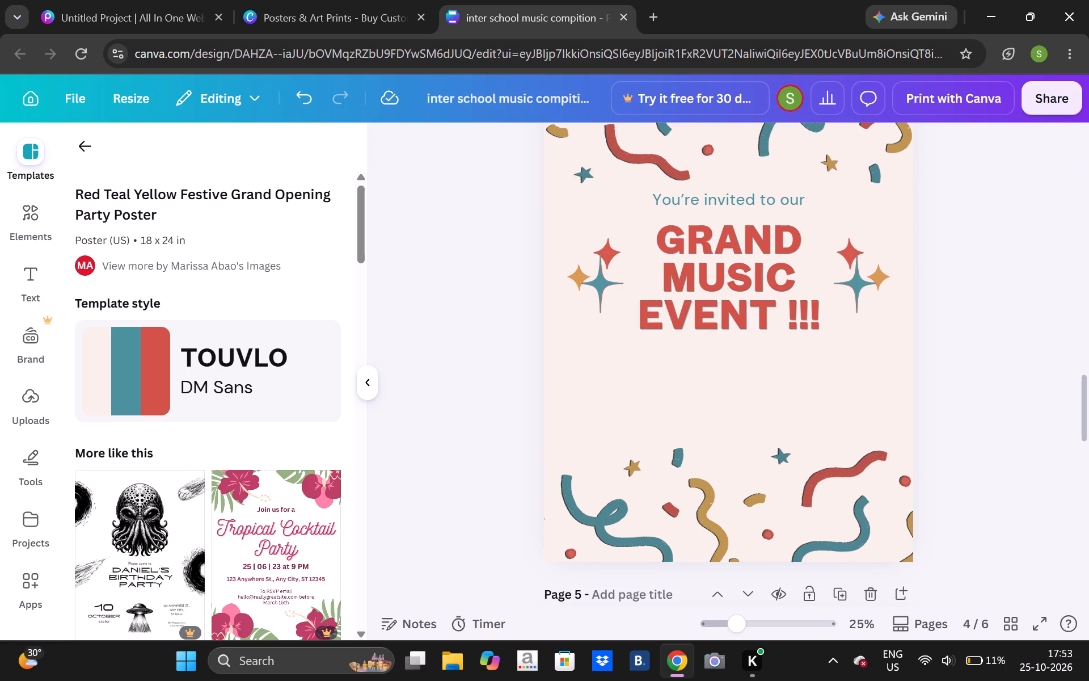
# Try the Arsenal and HK Grotesk styles on page 4, and apply the brown Roxborough and Montserrat style.
pyautogui.click(705, 410)
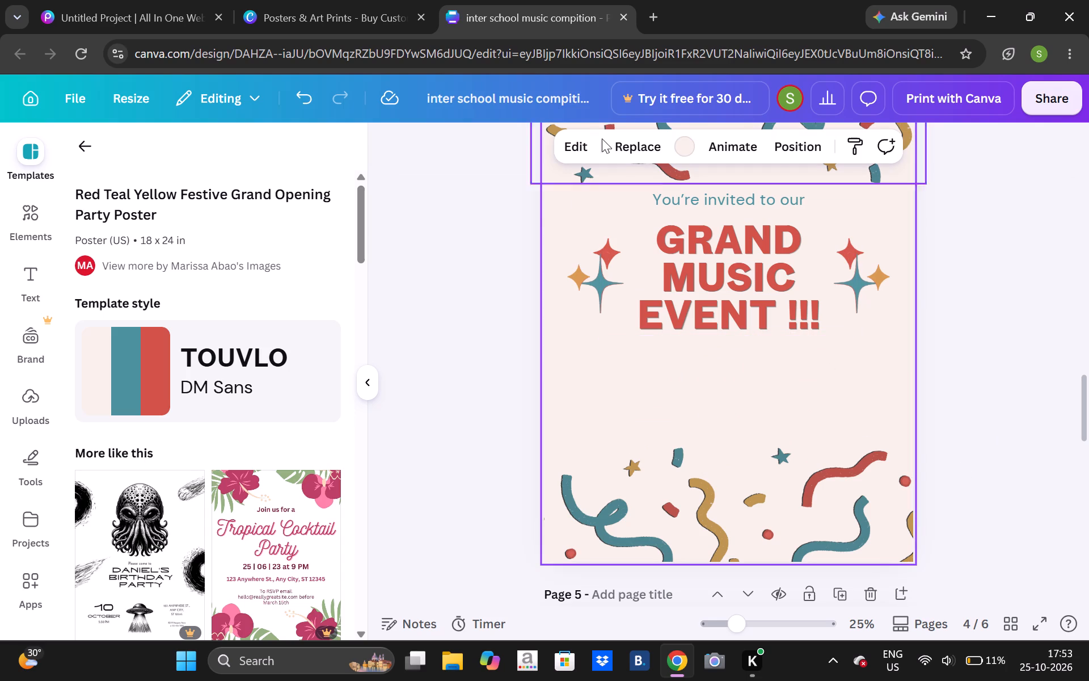
pyautogui.click(587, 144)
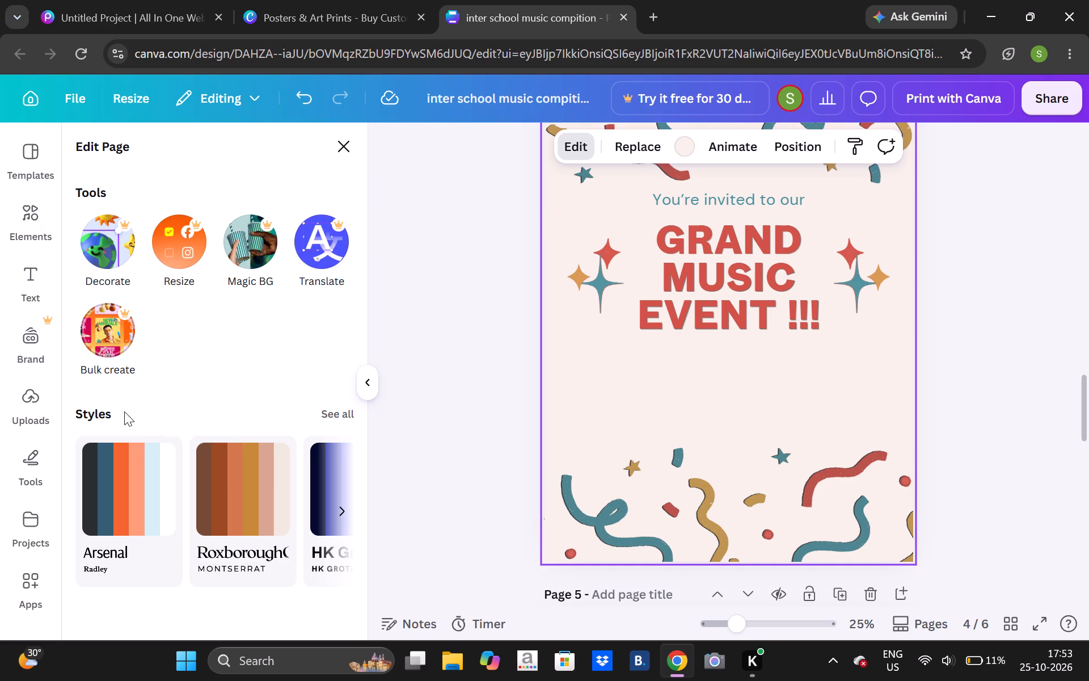
pyautogui.click(143, 499)
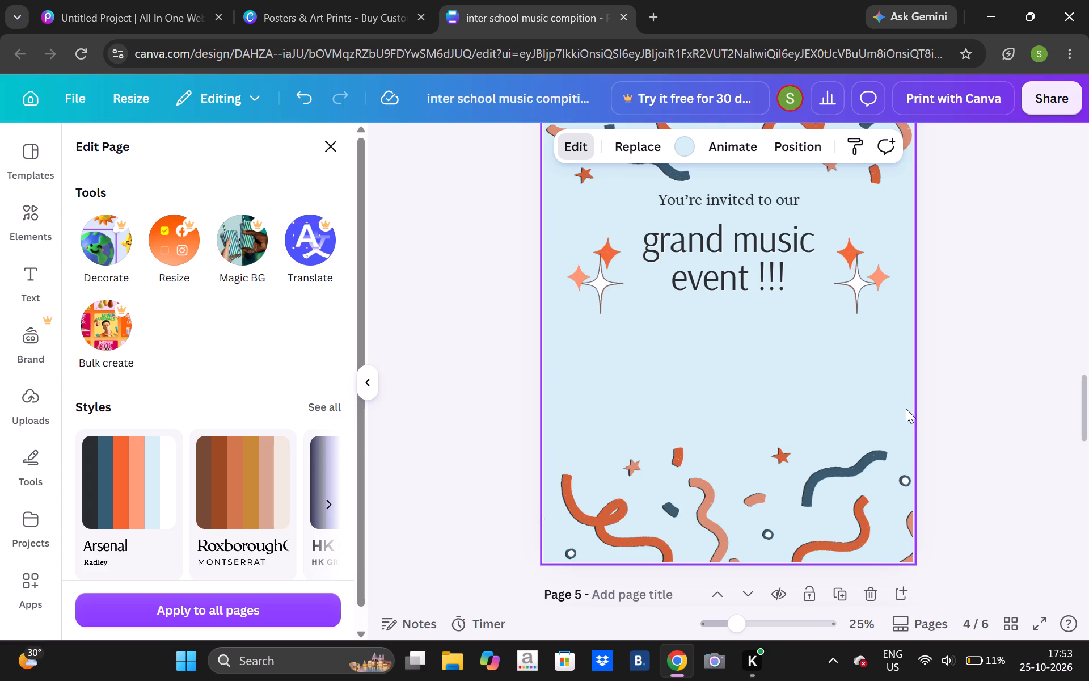
pyautogui.click(1088, 435)
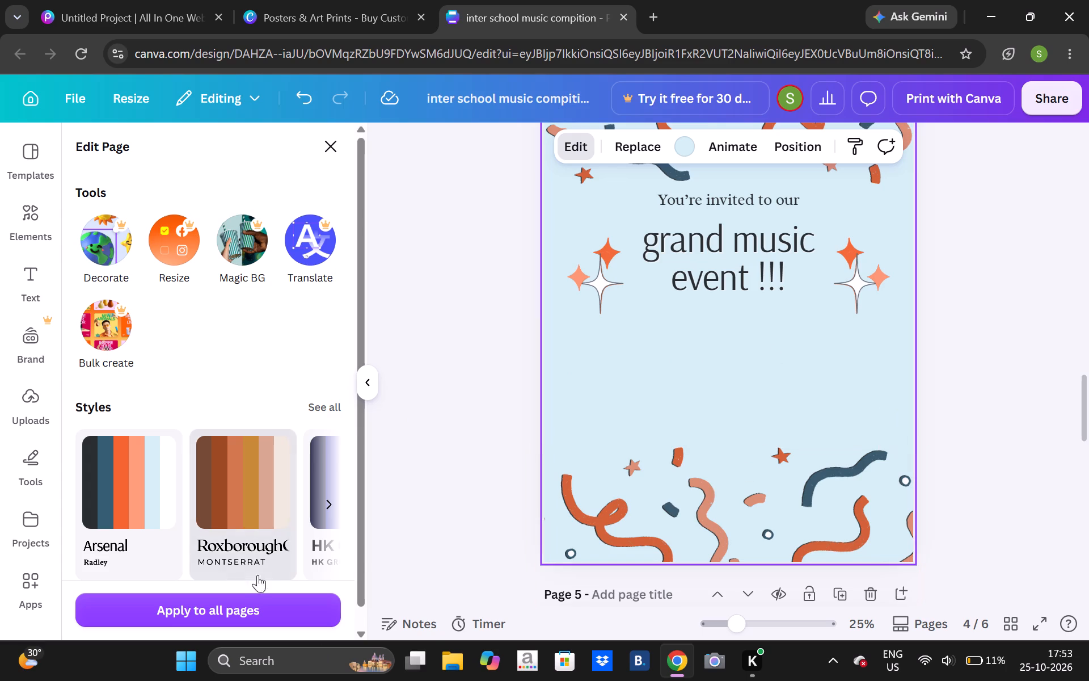
pyautogui.click(319, 547)
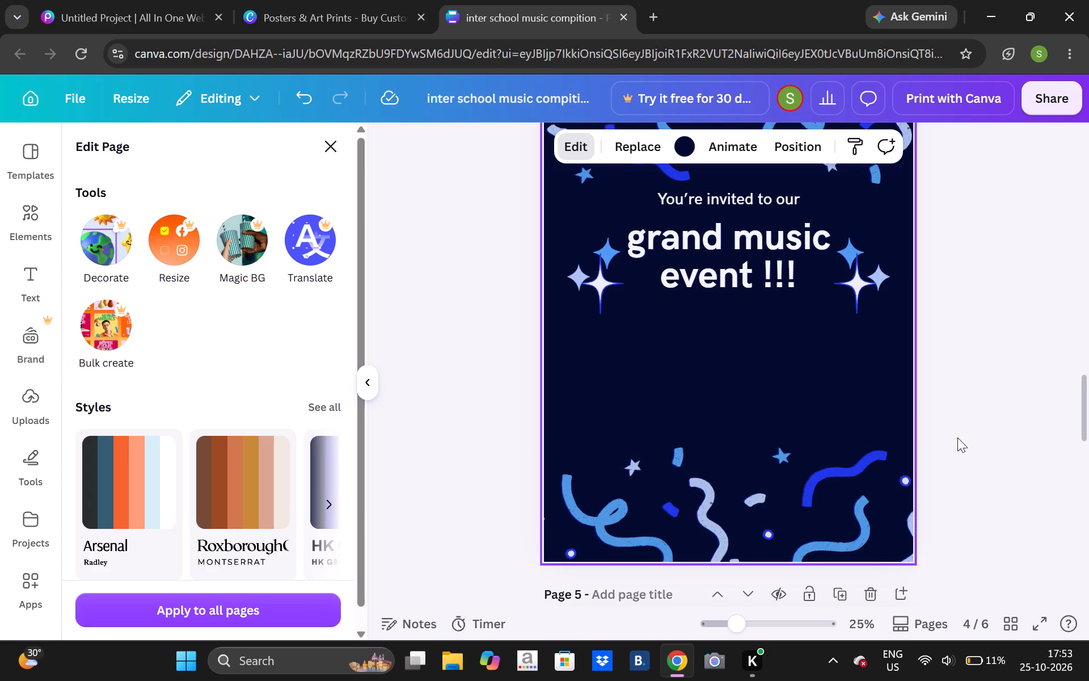
pyautogui.click(149, 524)
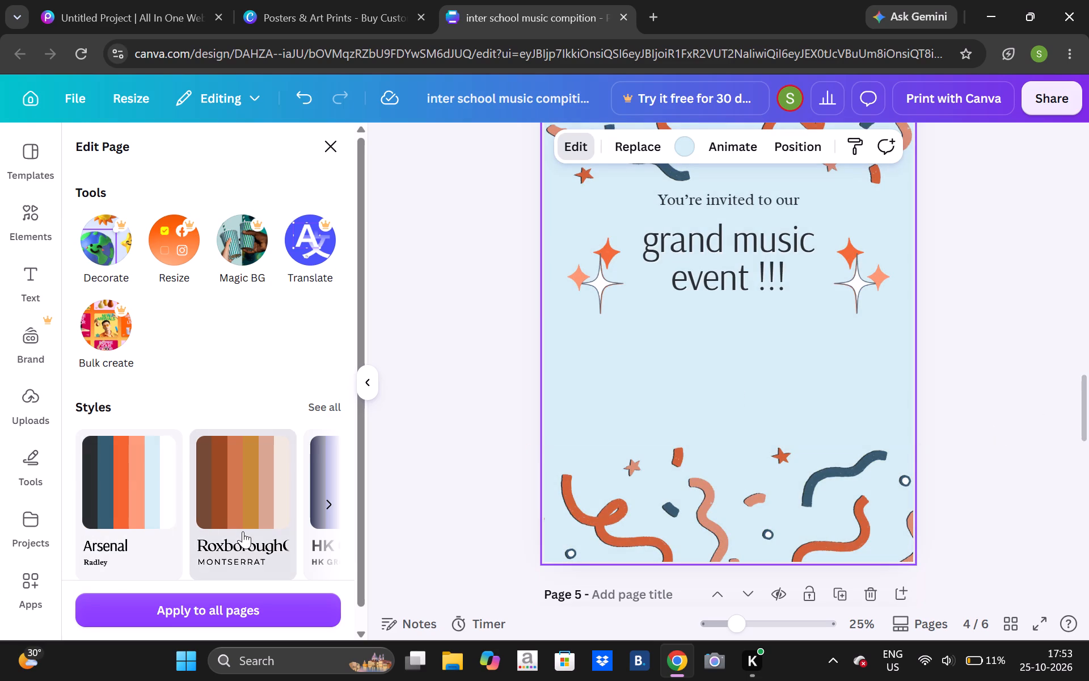
pyautogui.click(243, 531)
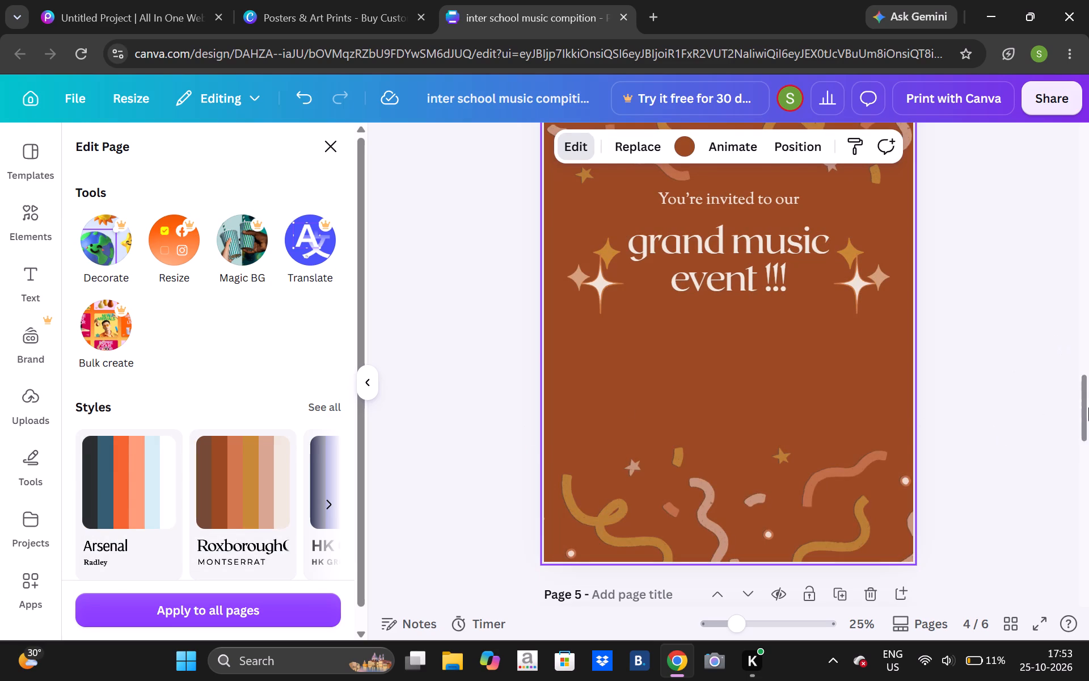
# Review the other poster pages, going down to page 6 and back up to page 2.
pyautogui.click(1088, 444)
pyautogui.doubleClick(1088, 444)
pyautogui.moveTo(1088, 444); pyautogui.dragTo(1088, 507)
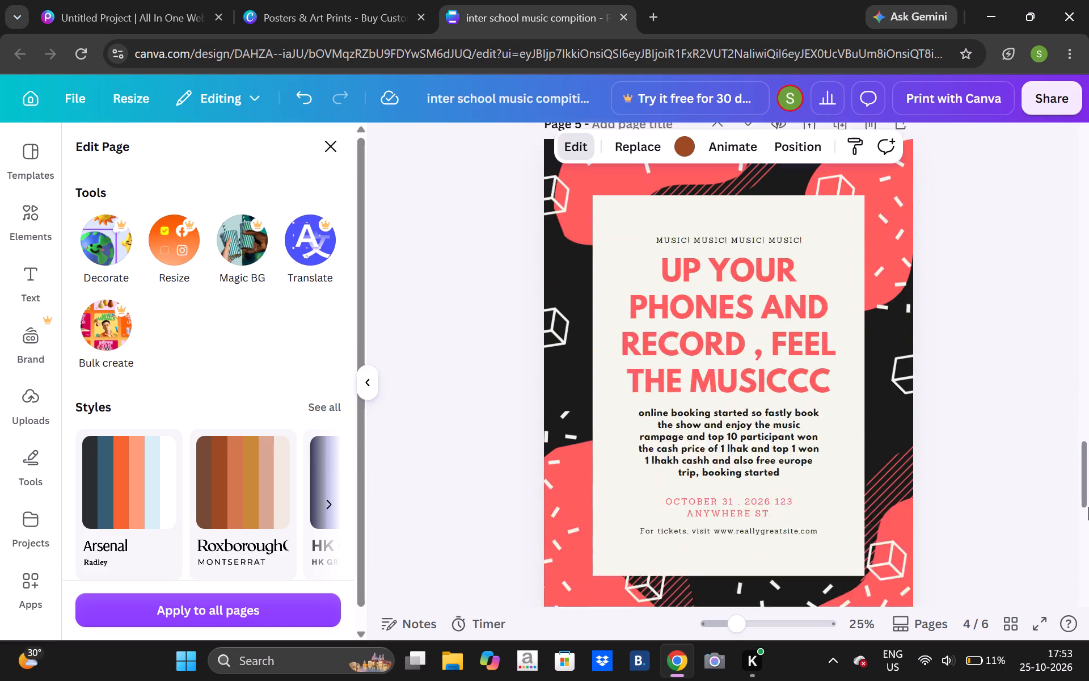
pyautogui.moveTo(1088, 507); pyautogui.dragTo(1072, 430)
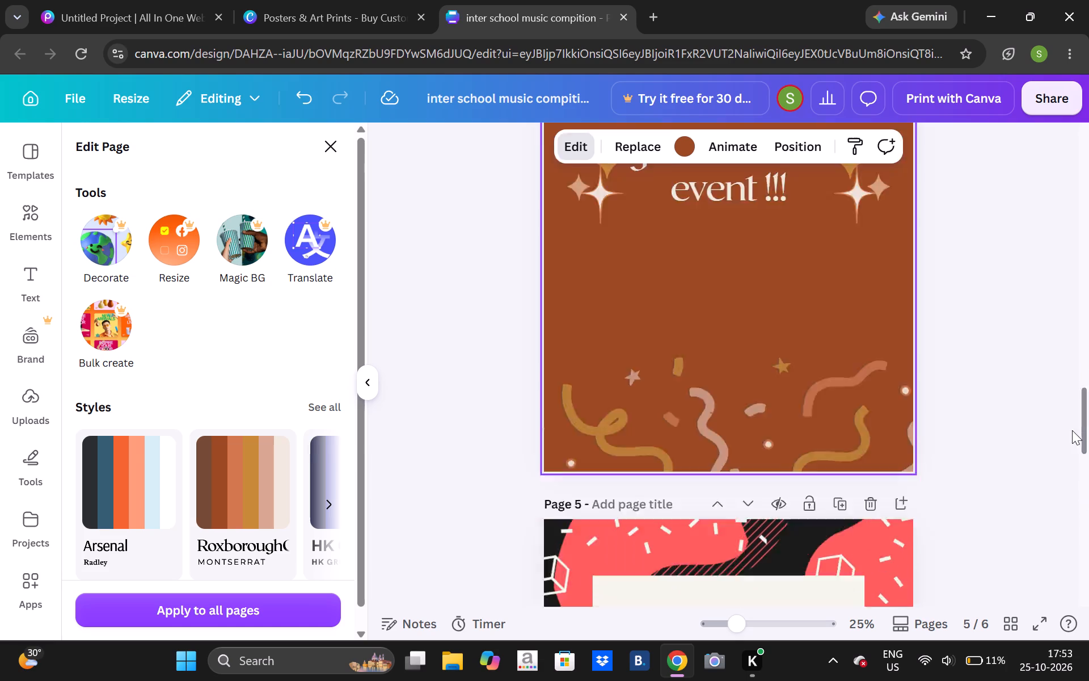
pyautogui.moveTo(1072, 430); pyautogui.dragTo(1088, 478)
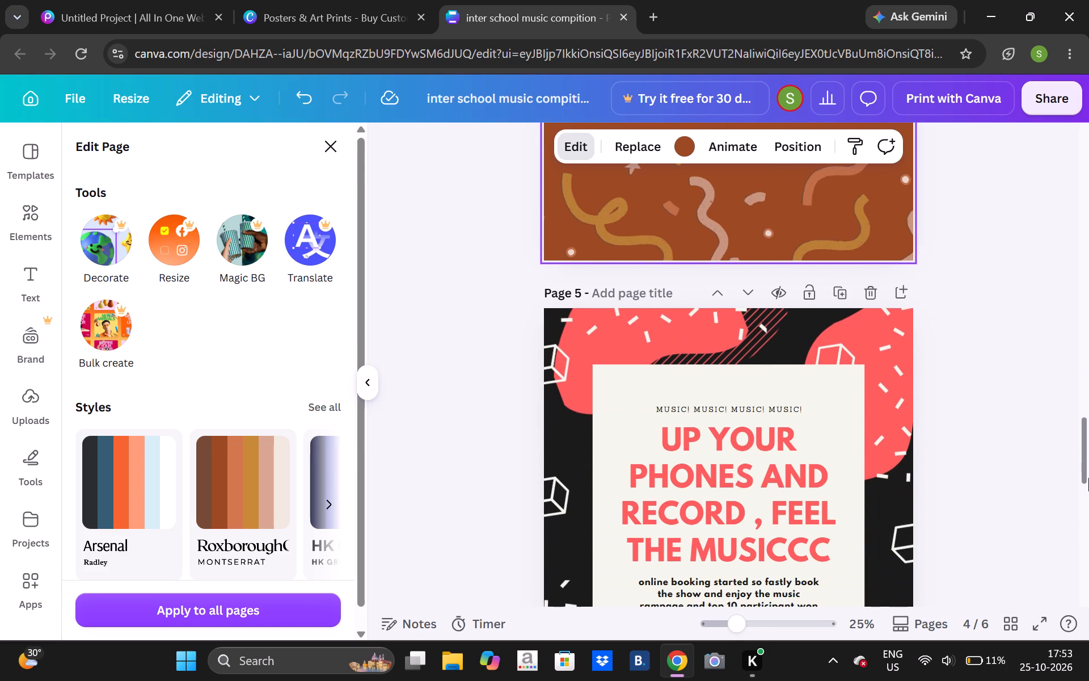
pyautogui.moveTo(1088, 478); pyautogui.dragTo(1088, 503)
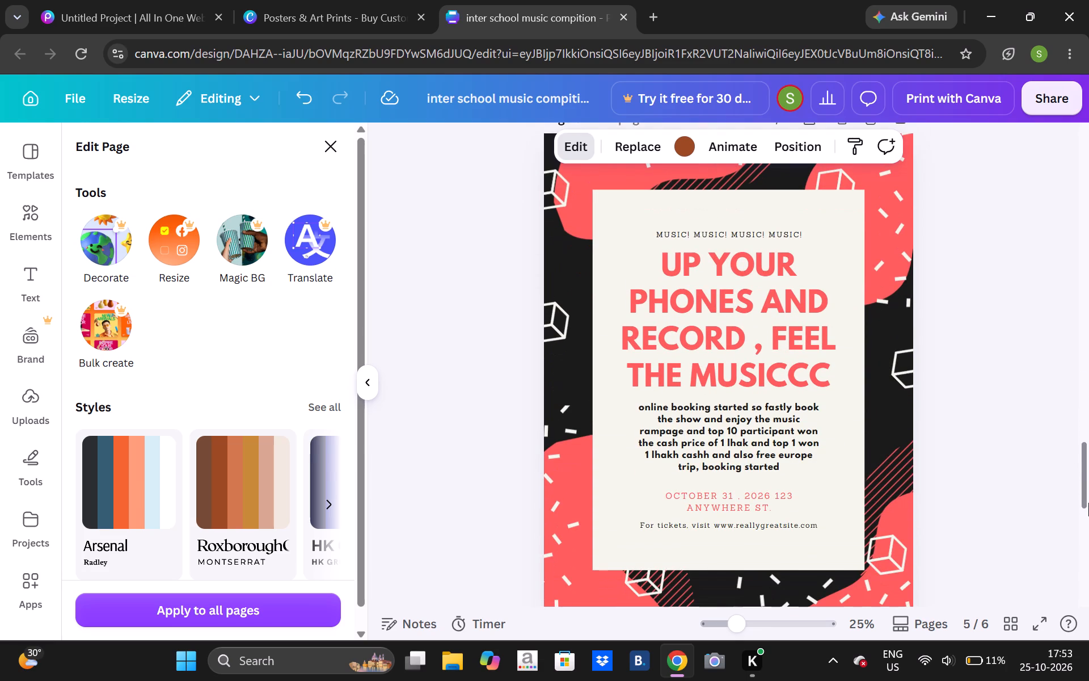
pyautogui.moveTo(1088, 503); pyautogui.dragTo(1088, 501)
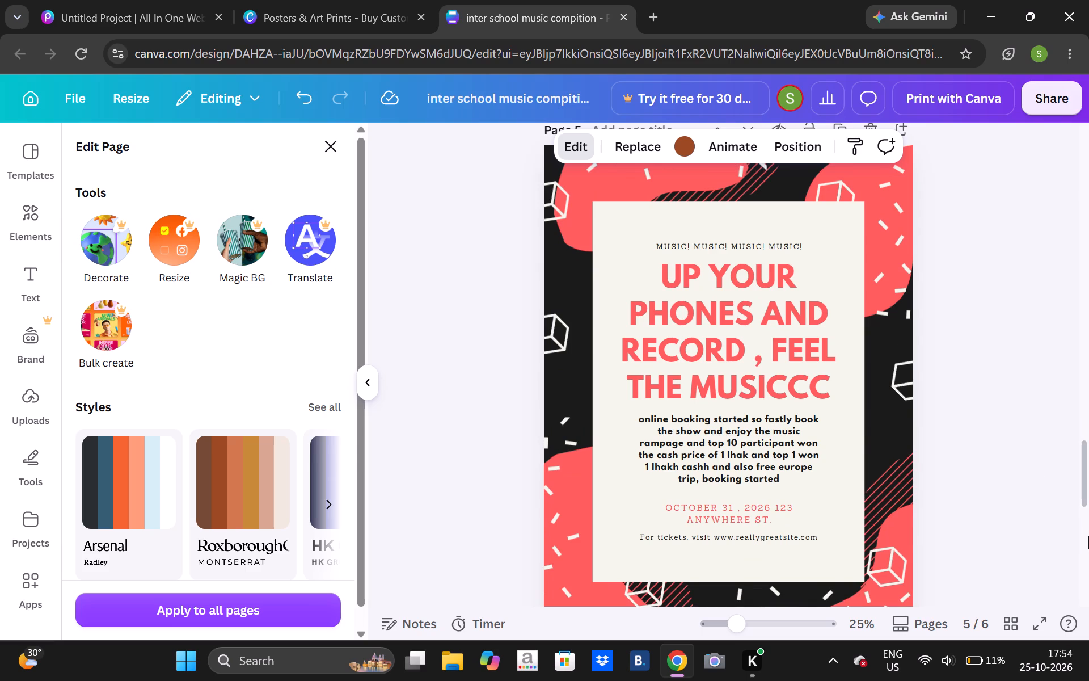
pyautogui.click(1088, 536)
pyautogui.tripleClick(1088, 536)
pyautogui.doubleClick(1088, 536)
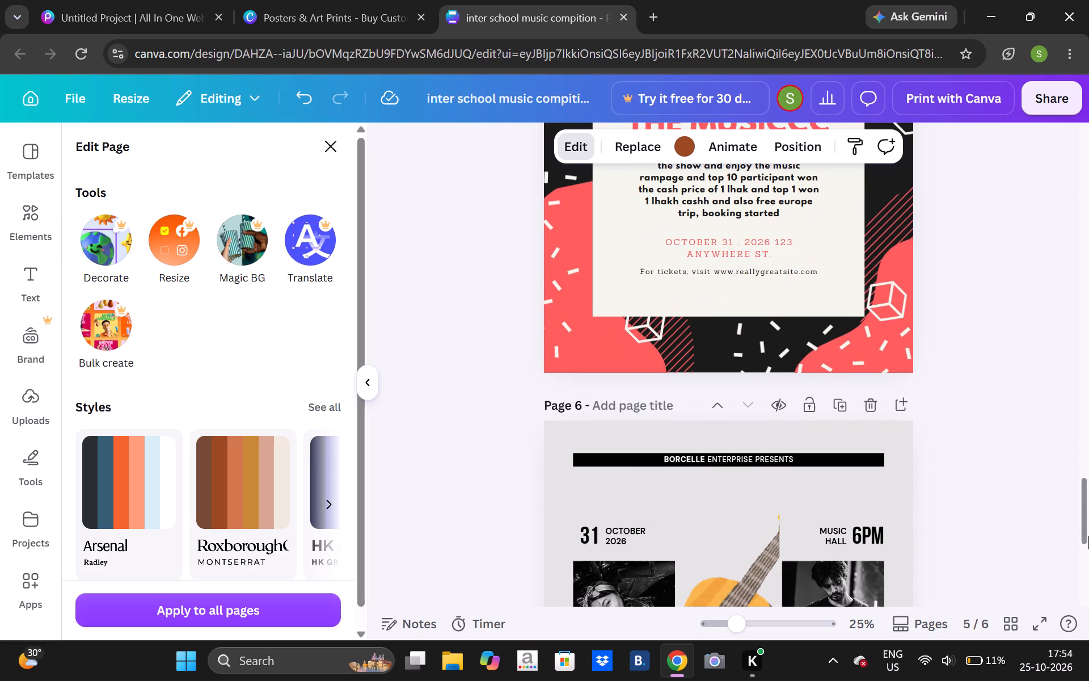
pyautogui.moveTo(1088, 536); pyautogui.dragTo(1088, 606)
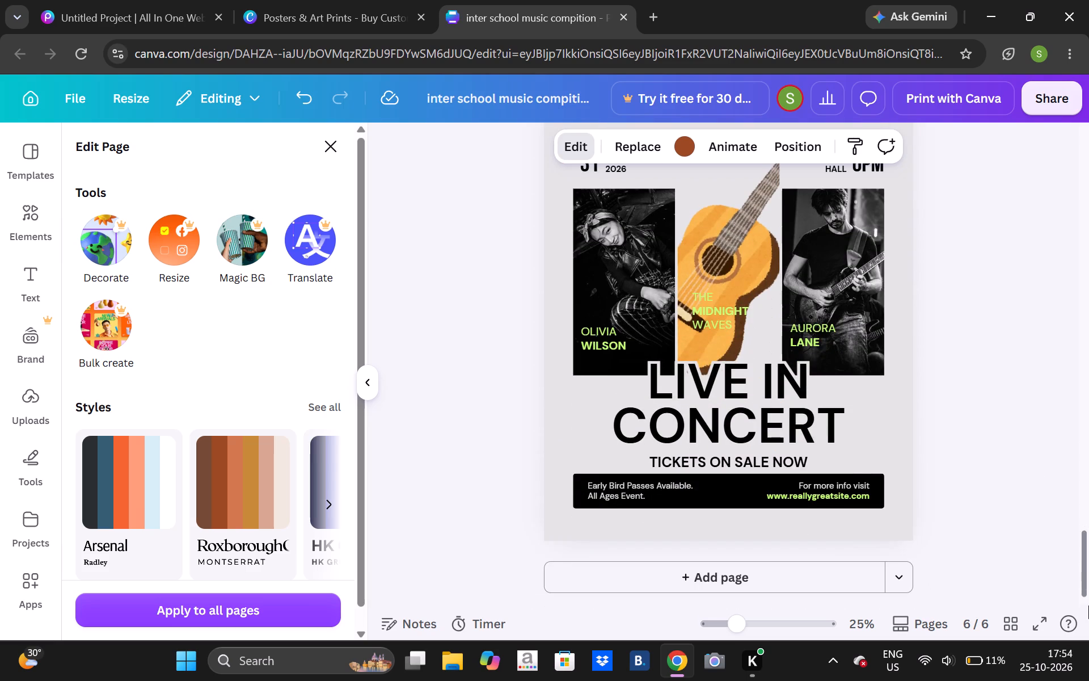
pyautogui.moveTo(1088, 606); pyautogui.dragTo(1003, 310)
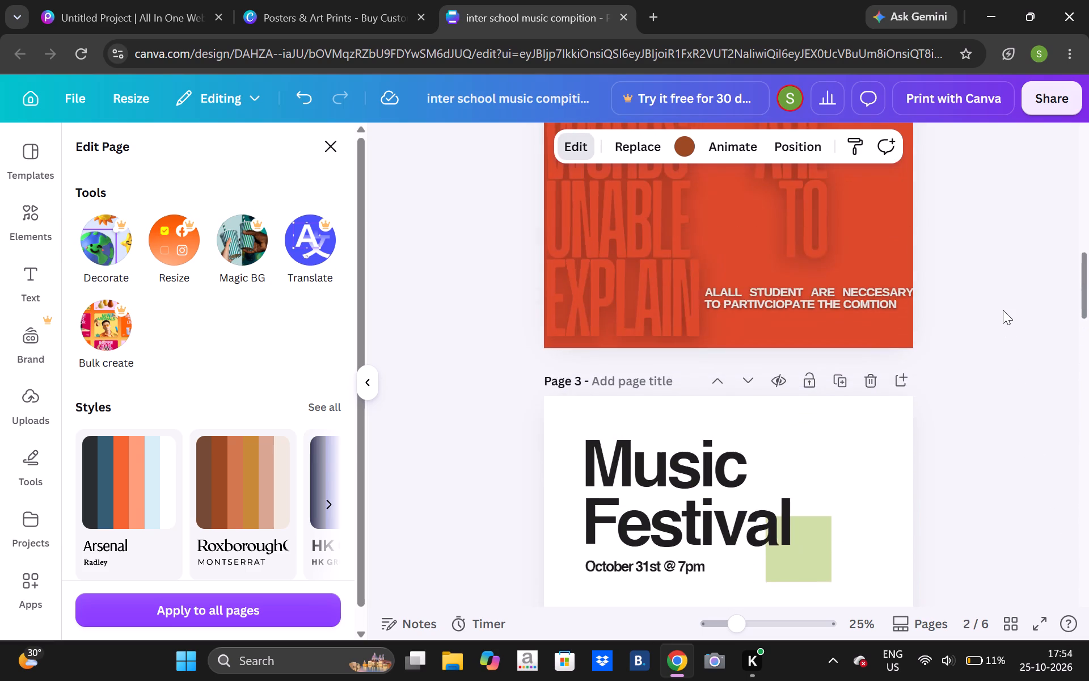
pyautogui.moveTo(1003, 310); pyautogui.dragTo(1010, 249)
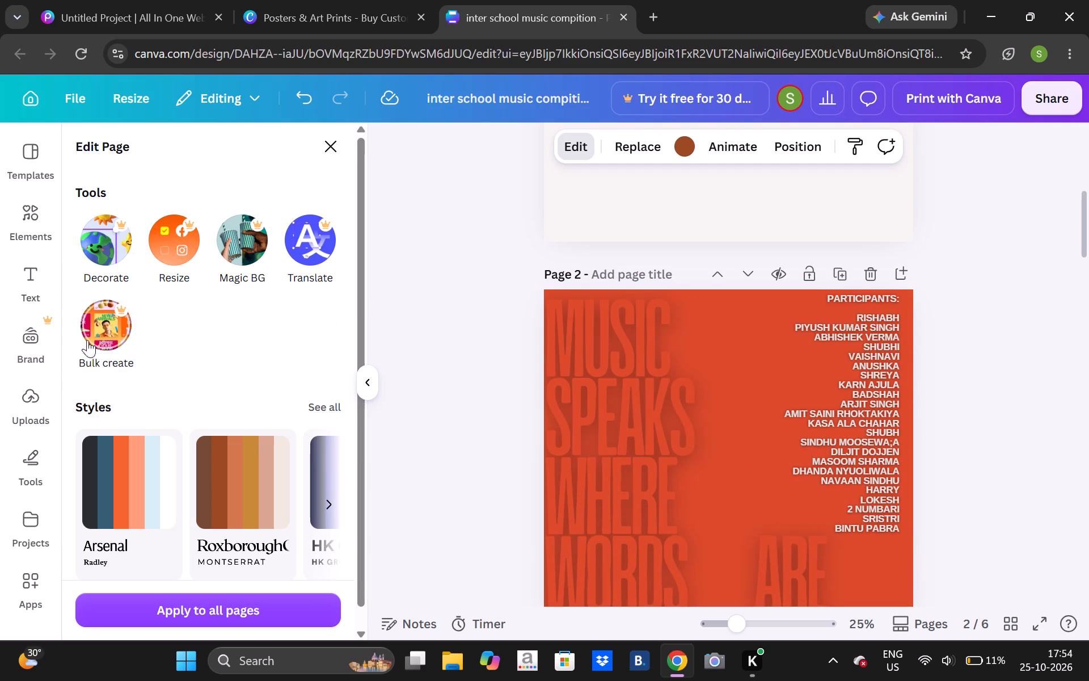
# Give page 2 the page title "participANTS NAME".
pyautogui.click(33, 460)
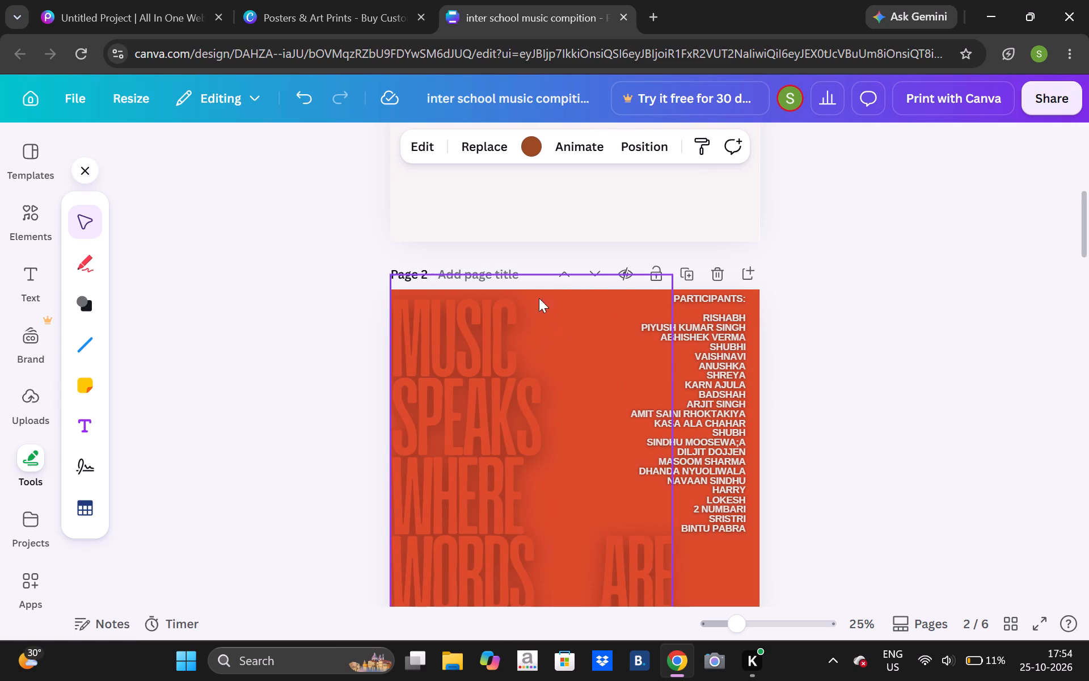
pyautogui.click(515, 273)
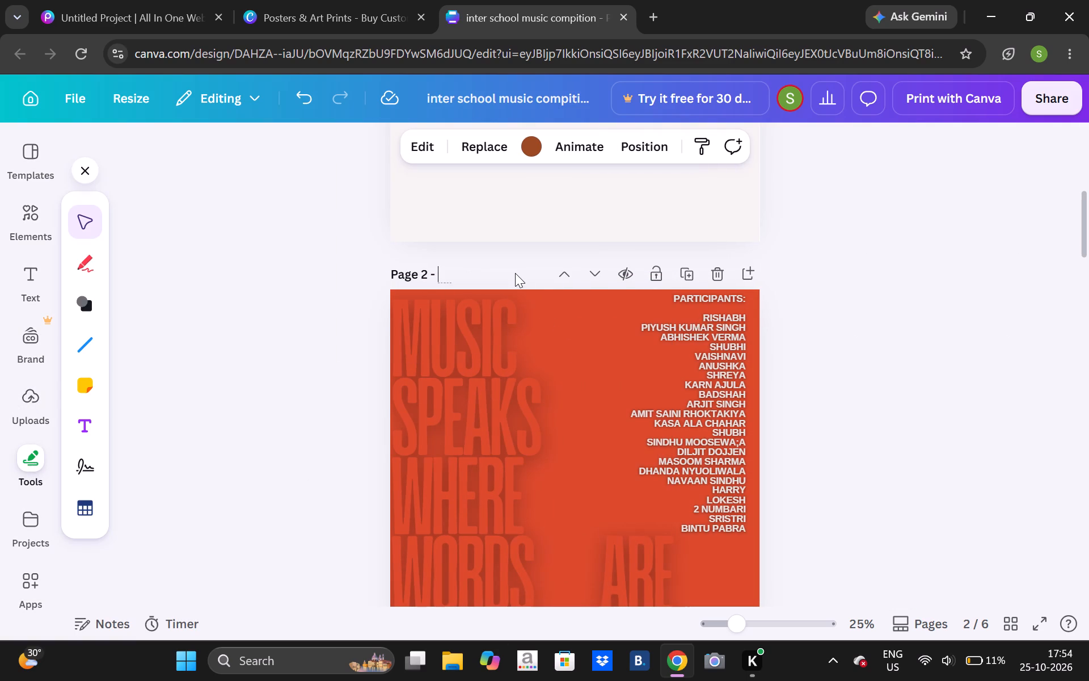
pyautogui.press('m')
pyautogui.press('BackSpace')
pyautogui.write('particip')
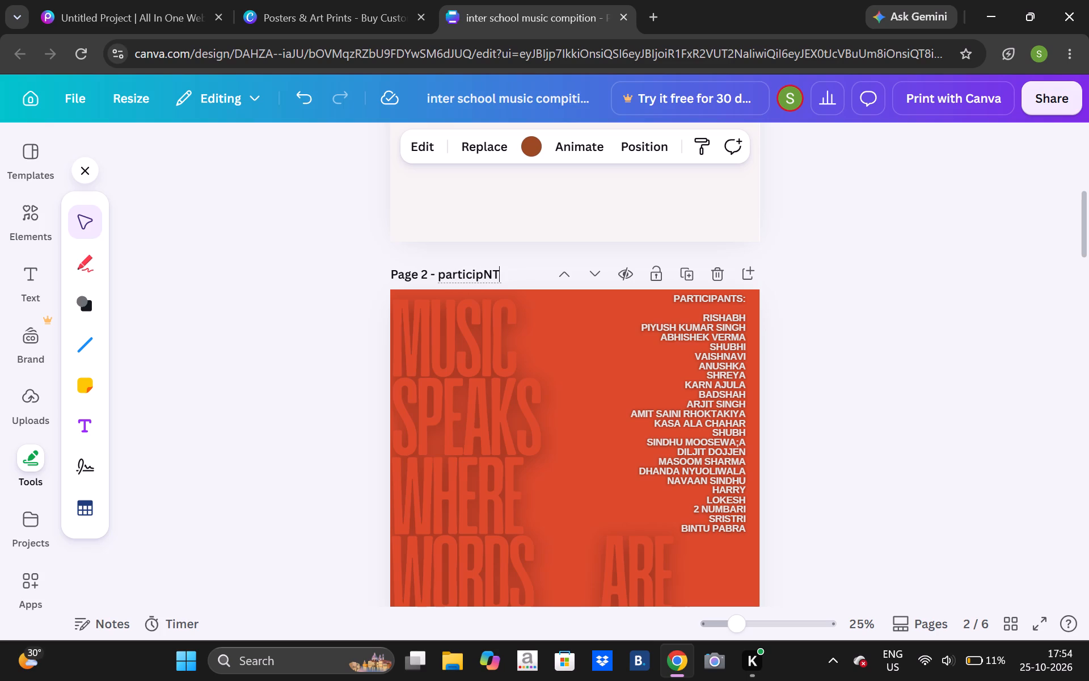
pyautogui.press('BackSpace')
pyautogui.press('BackSpace')
pyautogui.write('AN')
pyautogui.write('TS NAME')
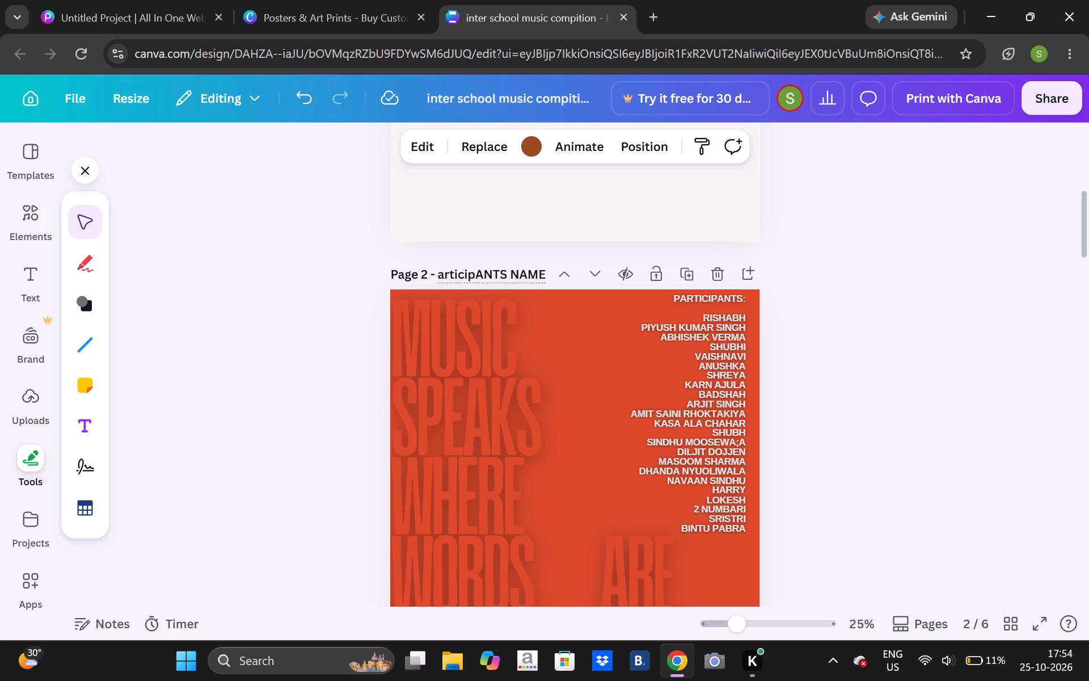
pyautogui.click(442, 266)
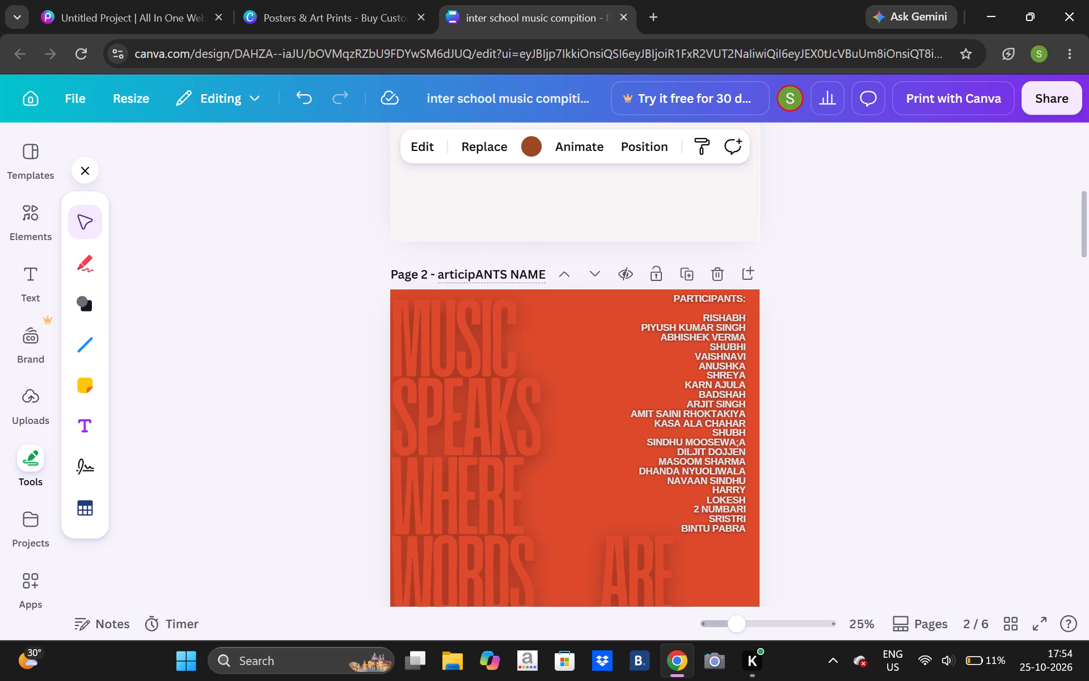
pyautogui.click(435, 275)
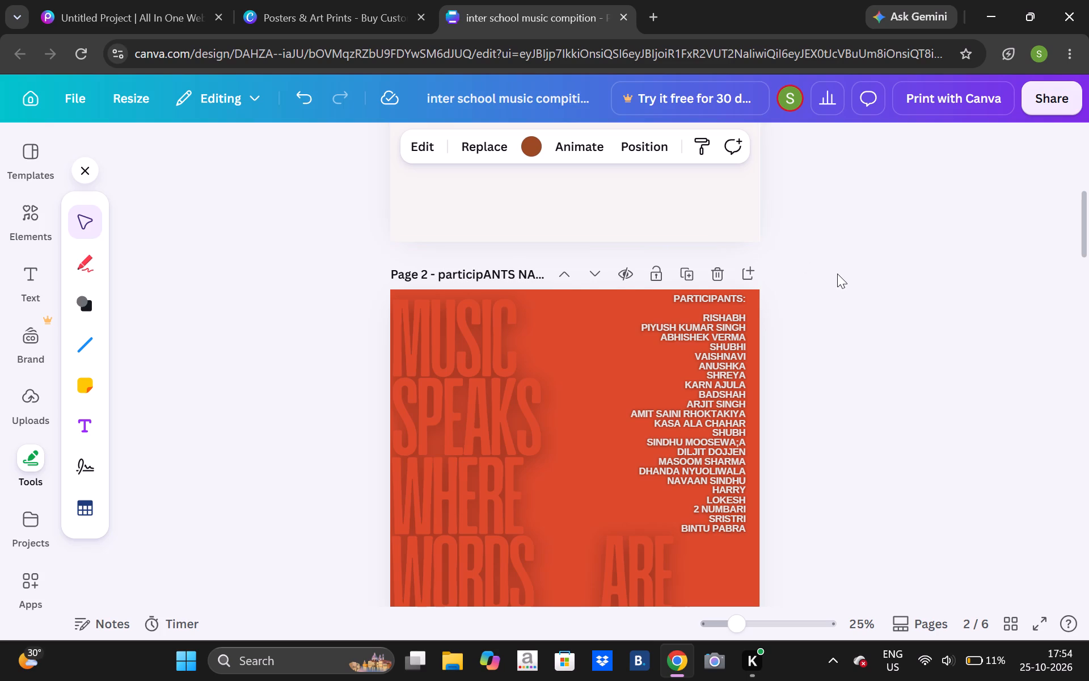
# Nudge the page 4 title "grand music event !!!" slightly down and to the right between the sparkles.
pyautogui.press('Down')
pyautogui.press('Down')
pyautogui.press('Down')
pyautogui.press('Down')
pyautogui.press('Down')
pyautogui.press('Down')
pyautogui.press('Down')
pyautogui.press('Down')
pyautogui.press('Down')
pyautogui.press('Down')
pyautogui.press('Down')
pyautogui.press('Down')
pyautogui.press('Down')
pyautogui.press('Down')
pyautogui.press('Down')
pyautogui.press('Down')
pyautogui.press('Down')
pyautogui.press('Down')
pyautogui.press('Down')
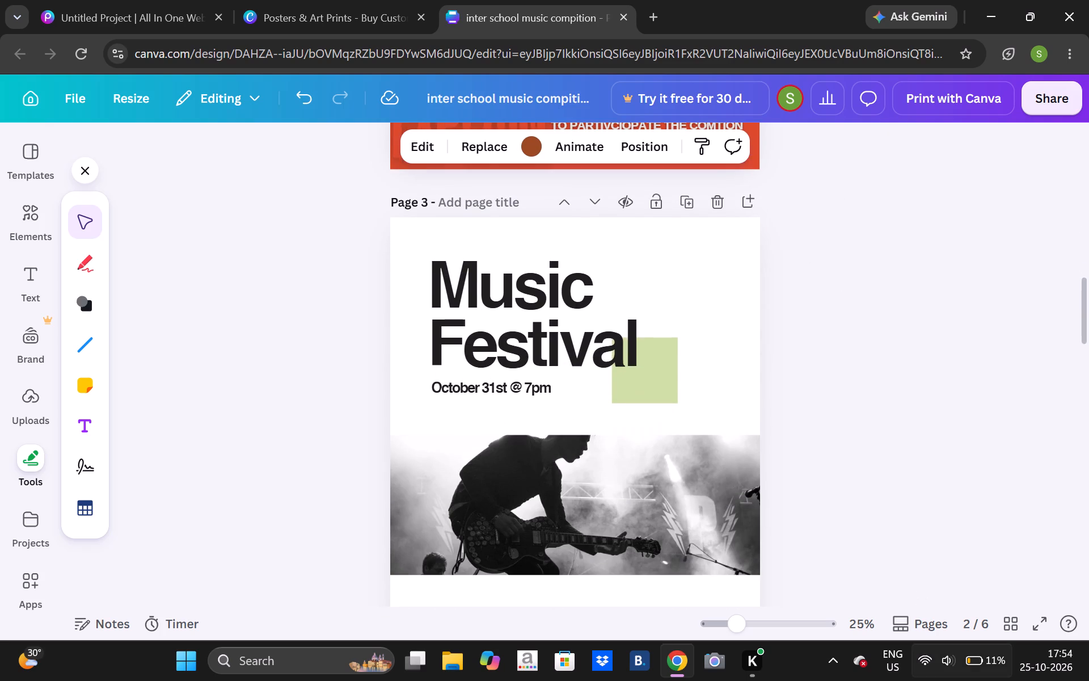
pyautogui.press('Down')
pyautogui.press('Down')
pyautogui.press('Down')
pyautogui.press('Down')
pyautogui.press('Down')
pyautogui.press('Down')
pyautogui.press('Down')
pyautogui.press('Down')
pyautogui.press('Down')
pyautogui.press('Down')
pyautogui.press('Down')
pyautogui.press('Down')
pyautogui.press('Down')
pyautogui.press('Down')
pyautogui.press('Down')
pyautogui.press('Down')
pyautogui.press('Down')
pyautogui.press('Down')
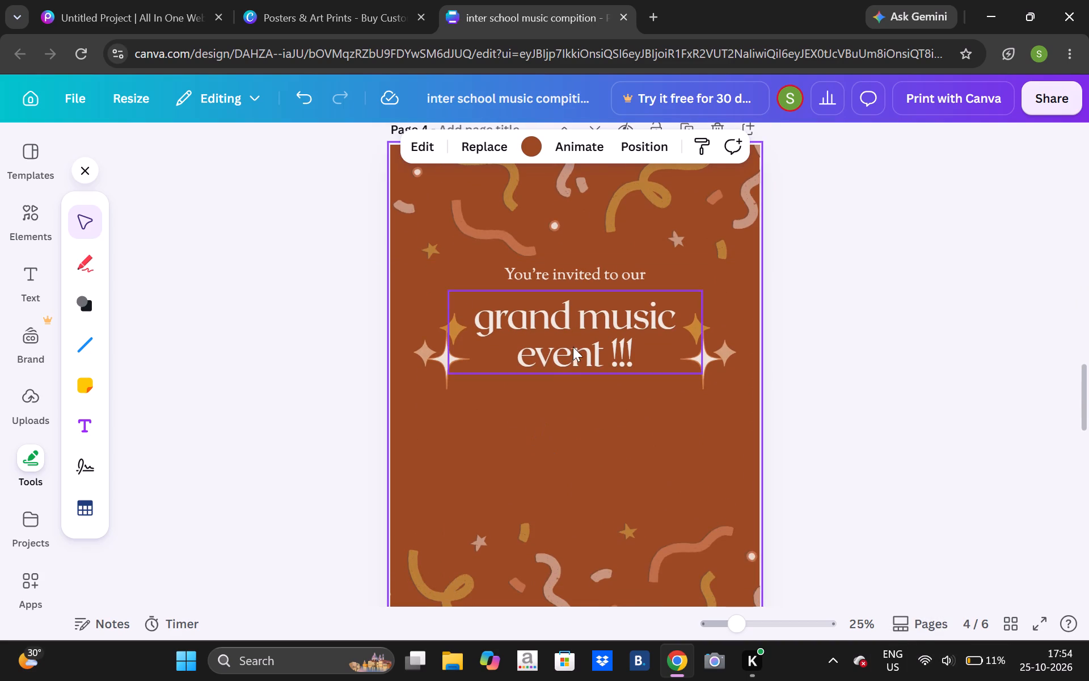
pyautogui.click(660, 340)
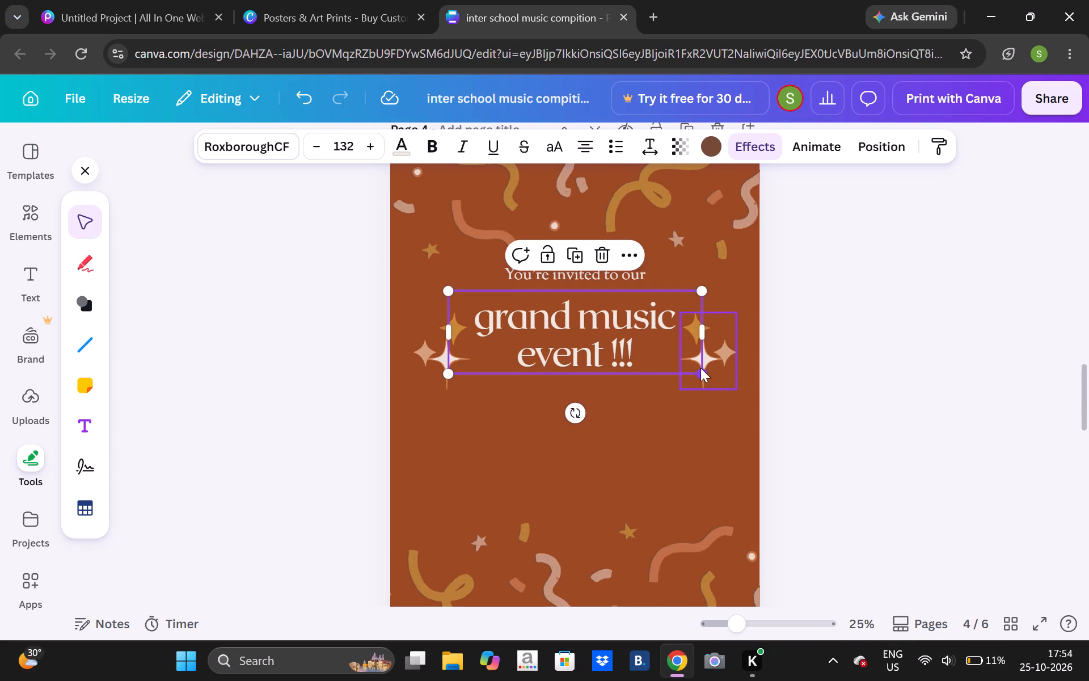
pyautogui.moveTo(689, 371); pyautogui.dragTo(698, 380)
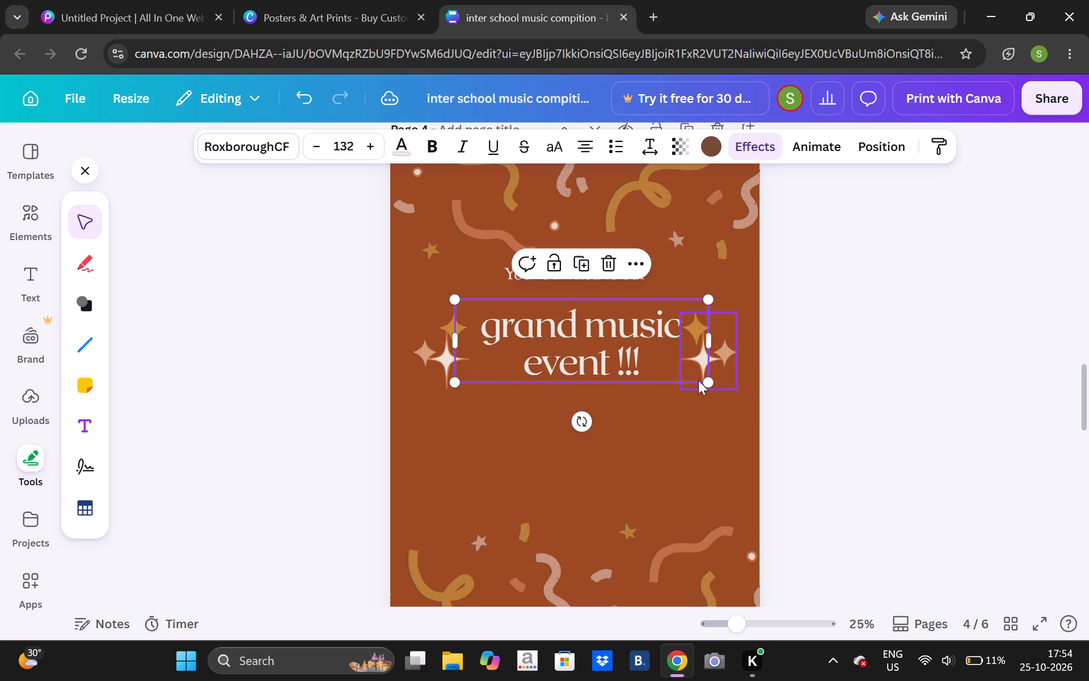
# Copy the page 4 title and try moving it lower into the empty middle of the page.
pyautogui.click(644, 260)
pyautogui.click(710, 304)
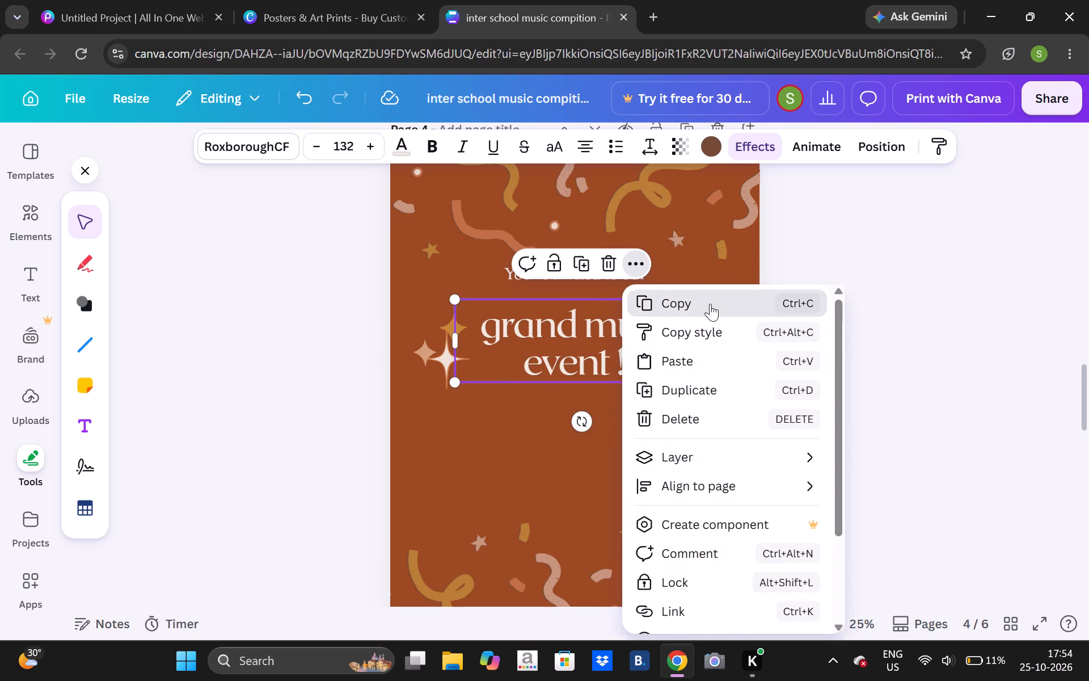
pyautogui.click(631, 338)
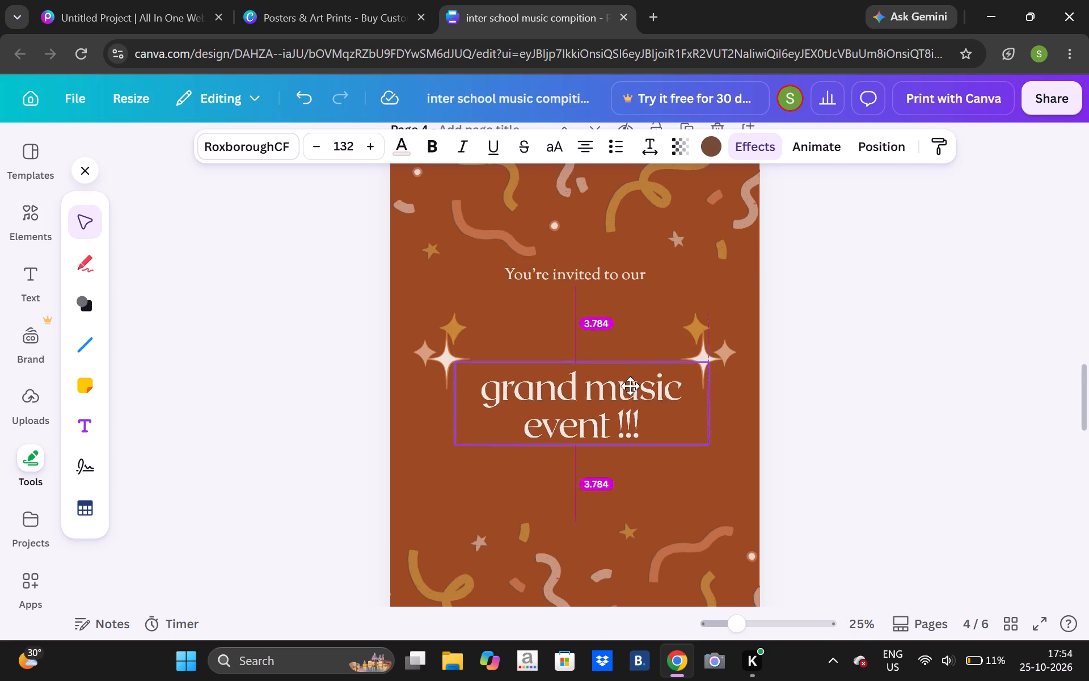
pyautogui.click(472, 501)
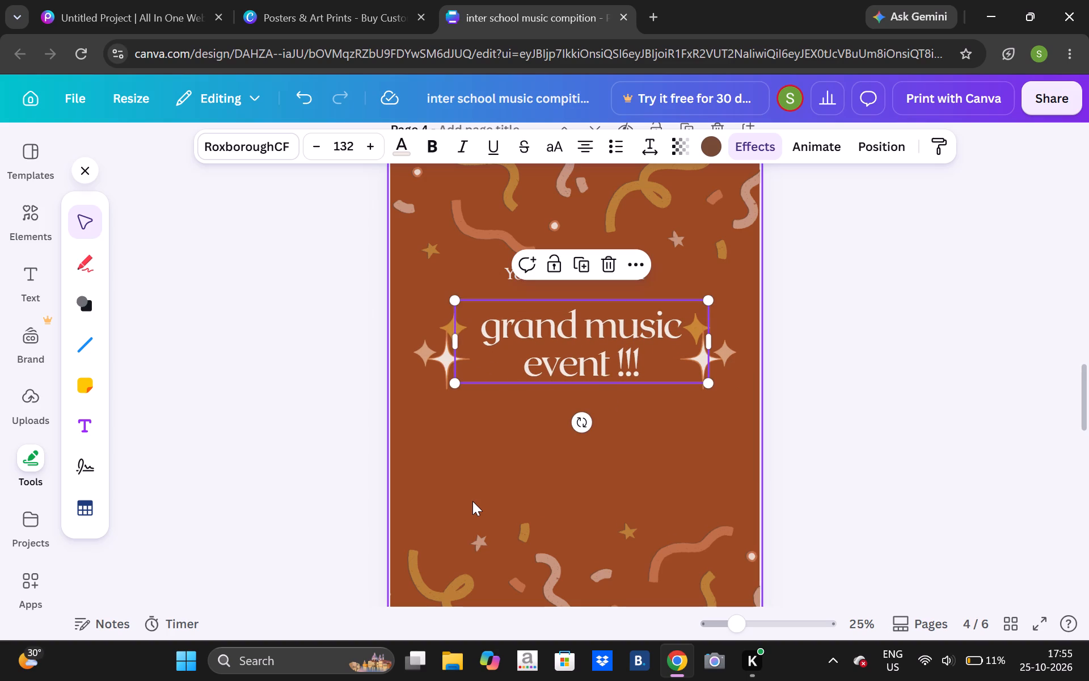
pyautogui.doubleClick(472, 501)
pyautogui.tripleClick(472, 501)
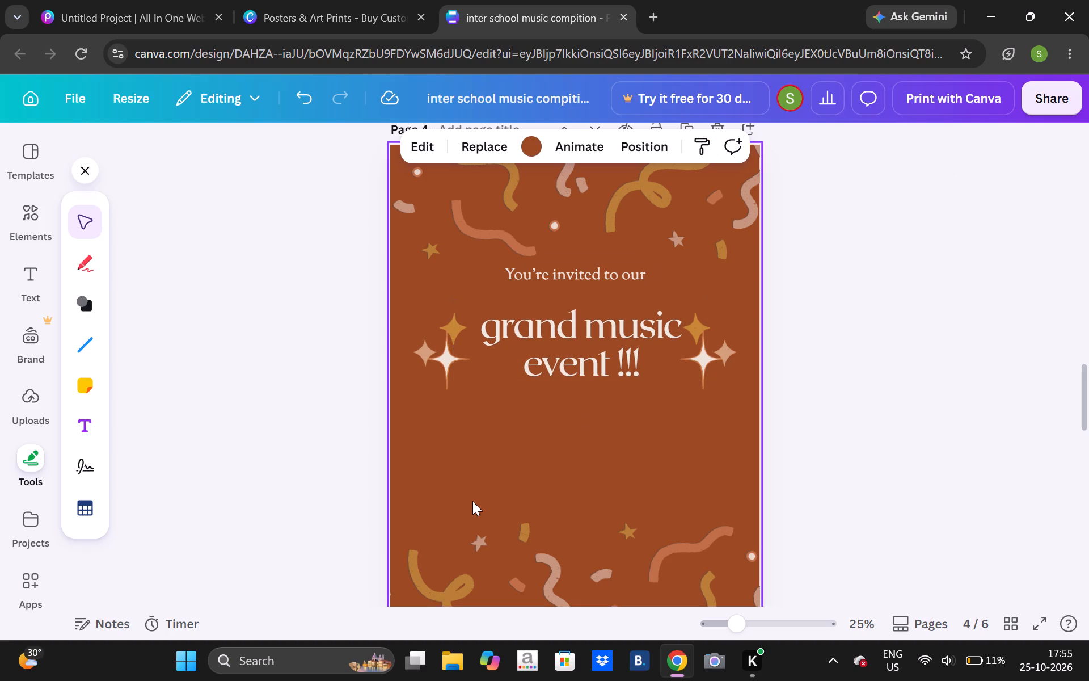
# Move the upper confetti group on page 4 down so it extends past the "You're invited to our" line.
pyautogui.click(472, 501)
pyautogui.click(708, 133)
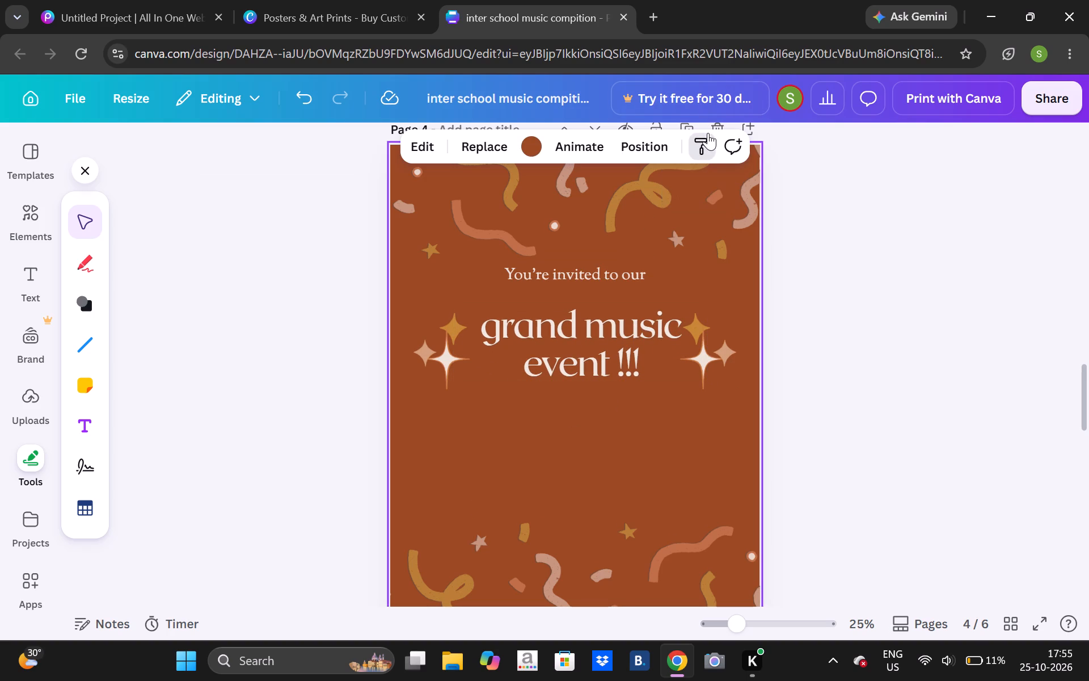
pyautogui.moveTo(702, 196); pyautogui.dragTo(706, 224)
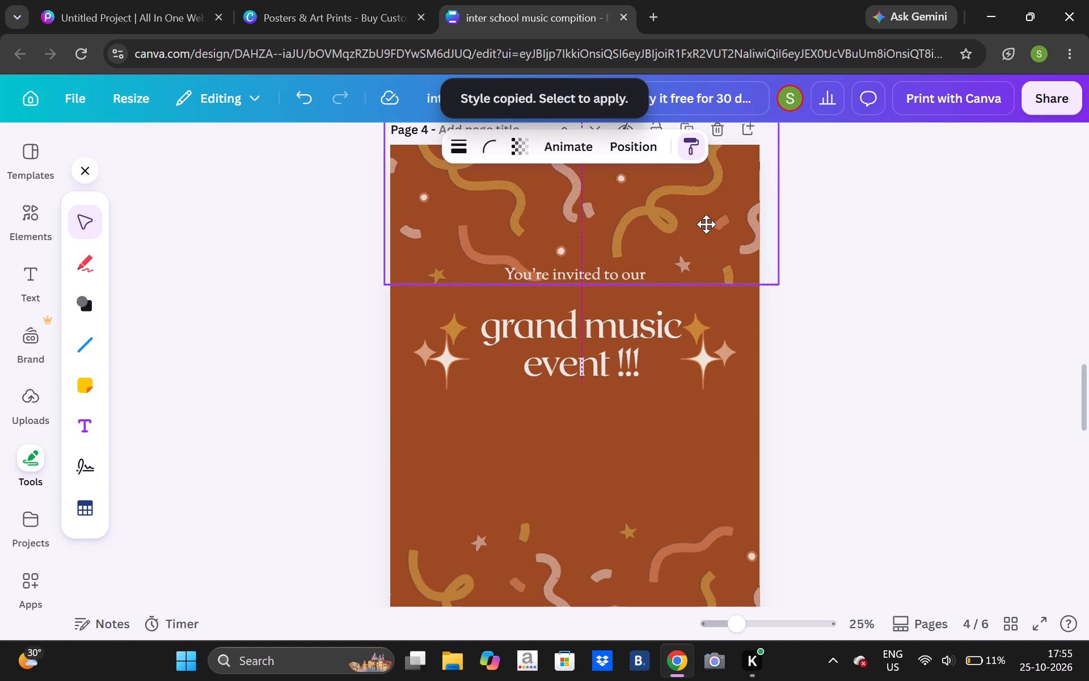
pyautogui.moveTo(706, 224); pyautogui.dragTo(706, 246)
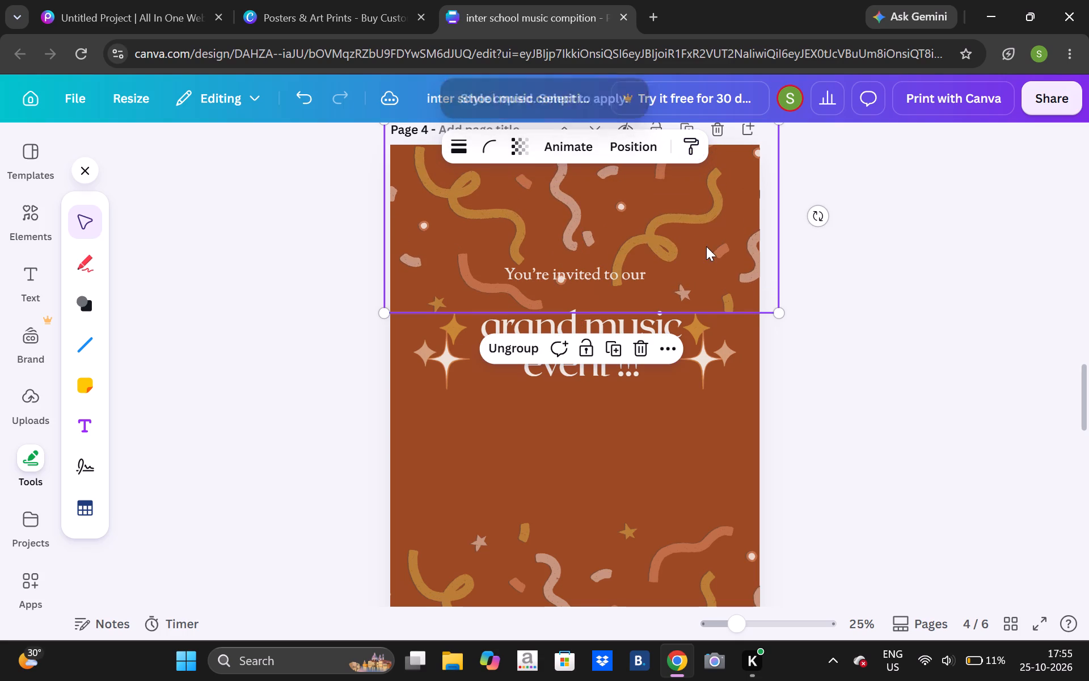
# Move page 4's right-hand sparkle cluster below the end of the title and nudge the left-hand cluster slightly down.
pyautogui.moveTo(717, 342); pyautogui.dragTo(704, 444)
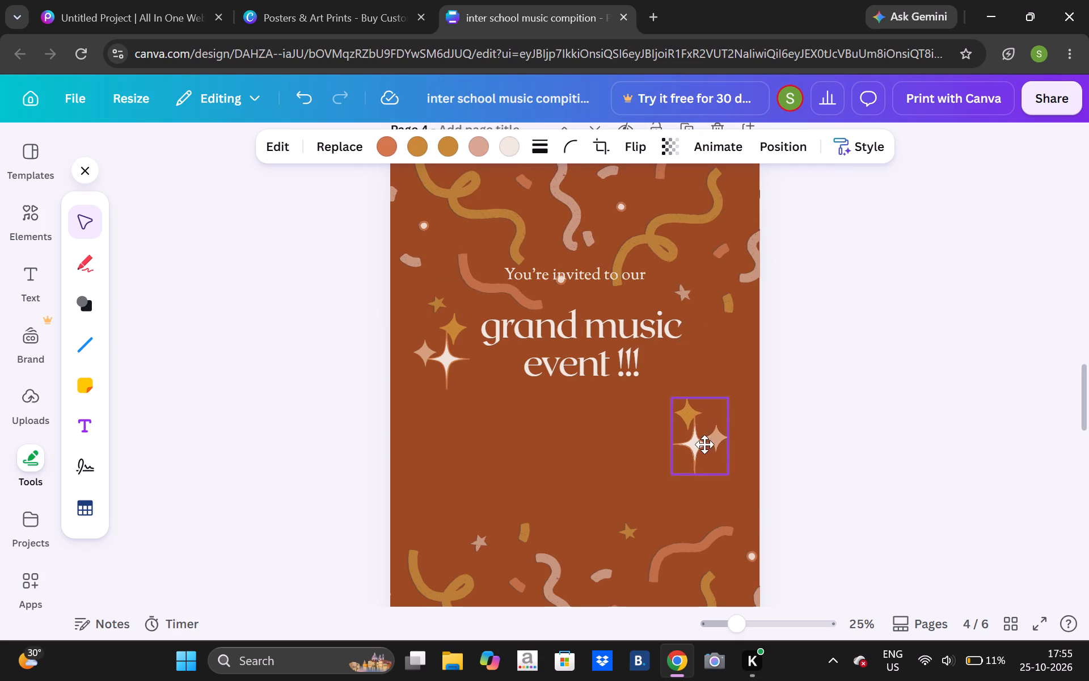
pyautogui.moveTo(704, 444); pyautogui.dragTo(698, 421)
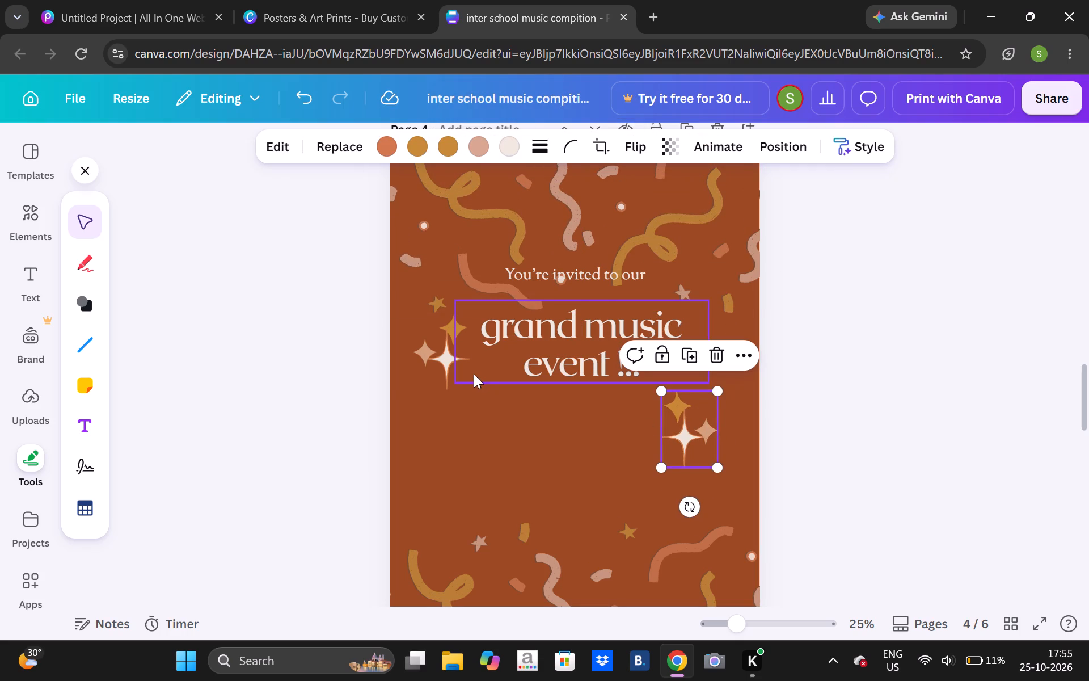
pyautogui.moveTo(451, 371); pyautogui.dragTo(449, 386)
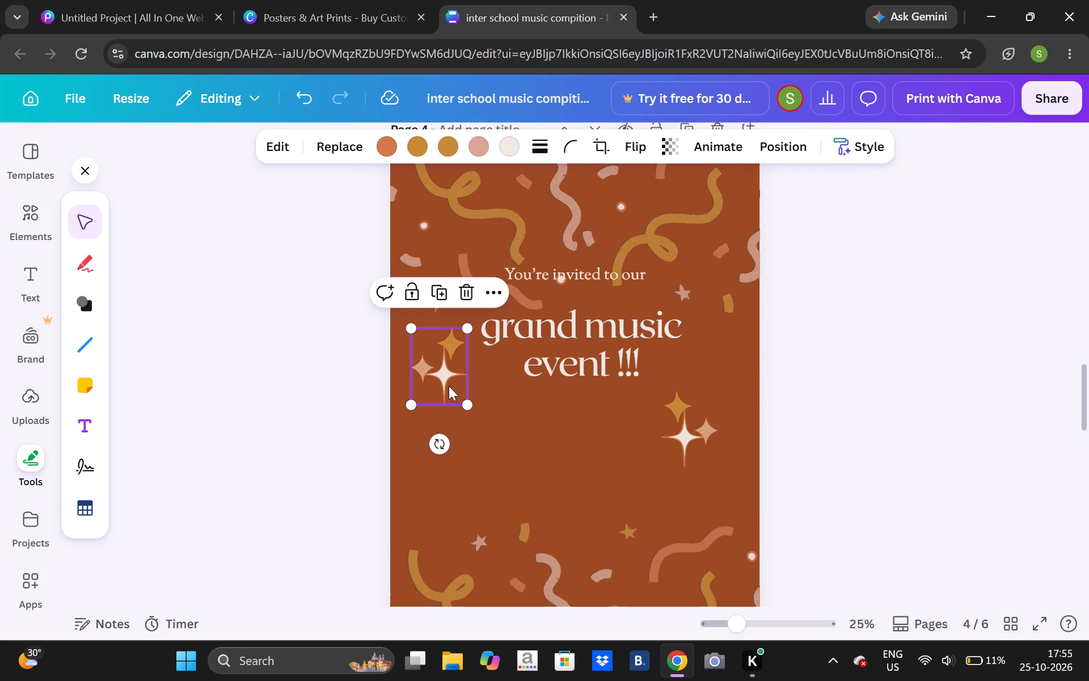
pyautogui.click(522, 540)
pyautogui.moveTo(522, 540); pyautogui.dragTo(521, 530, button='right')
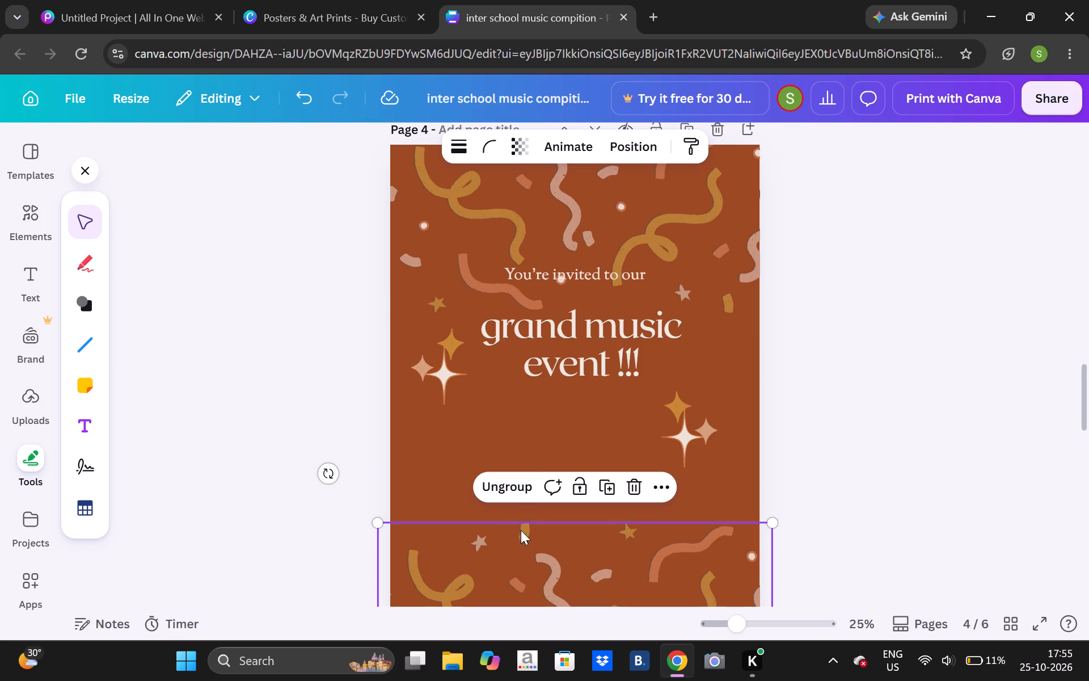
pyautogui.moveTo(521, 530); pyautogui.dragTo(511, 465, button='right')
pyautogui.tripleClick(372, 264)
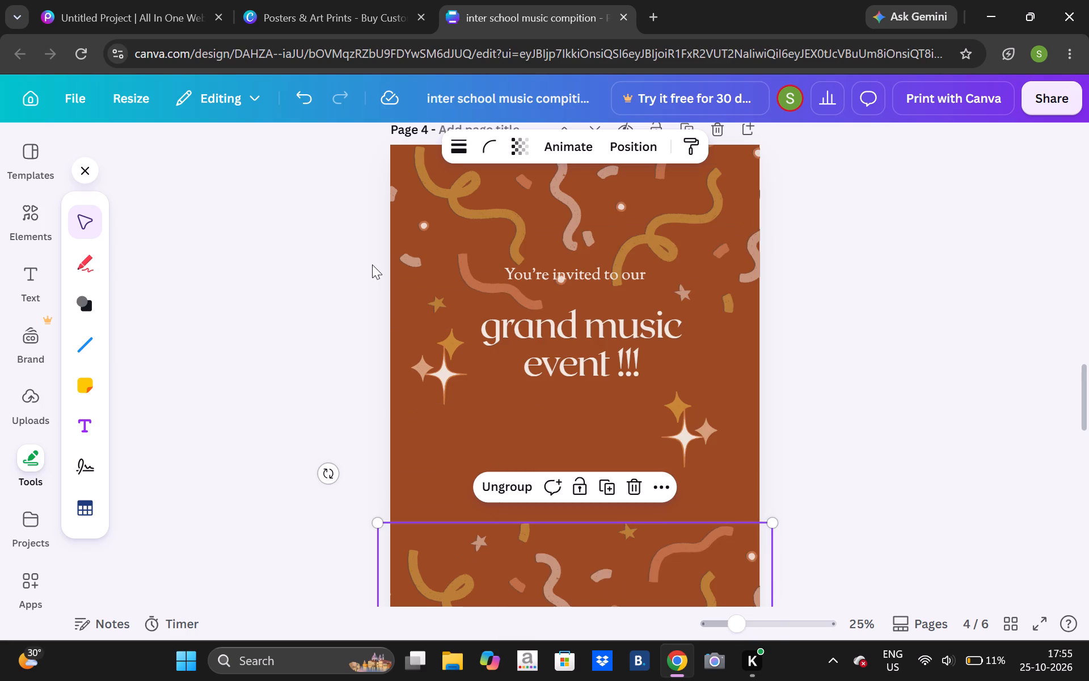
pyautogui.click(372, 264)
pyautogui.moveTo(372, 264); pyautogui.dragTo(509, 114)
# Shorten the design name to "l music compition".
pyautogui.click(509, 114)
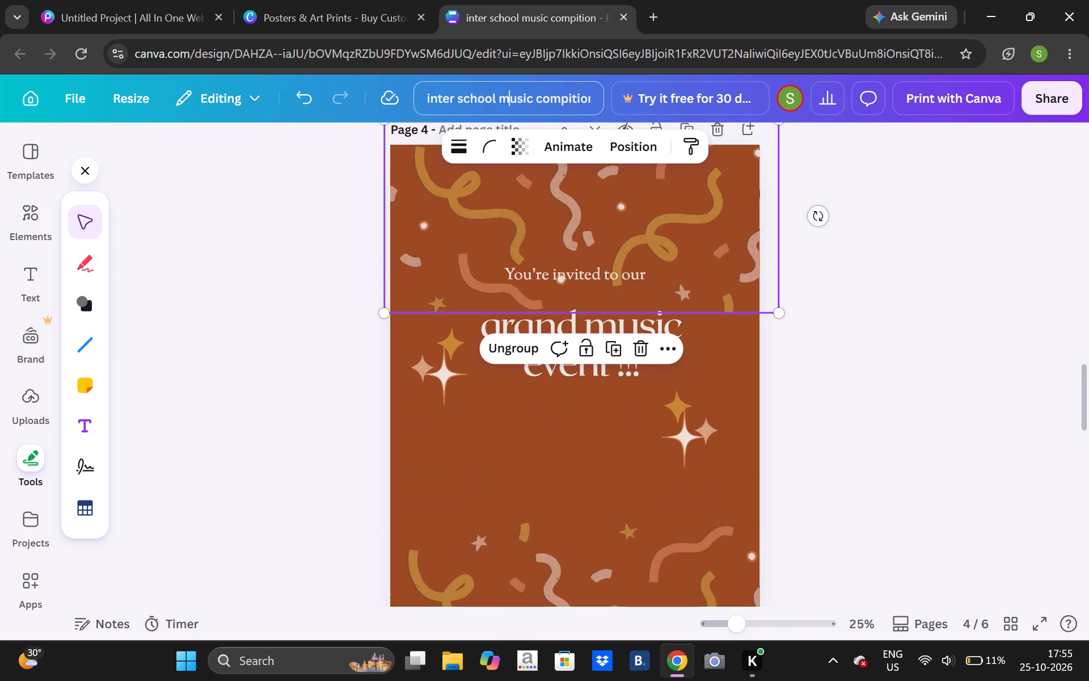
pyautogui.click(493, 104)
pyautogui.press('BackSpace')
pyautogui.press('BackSpace')
pyautogui.press('BackSpace')
pyautogui.press('BackSpace')
pyautogui.press('BackSpace')
pyautogui.press('BackSpace')
pyautogui.press('BackSpace')
pyautogui.press('BackSpace')
pyautogui.press('BackSpace')
pyautogui.press('BackSpace')
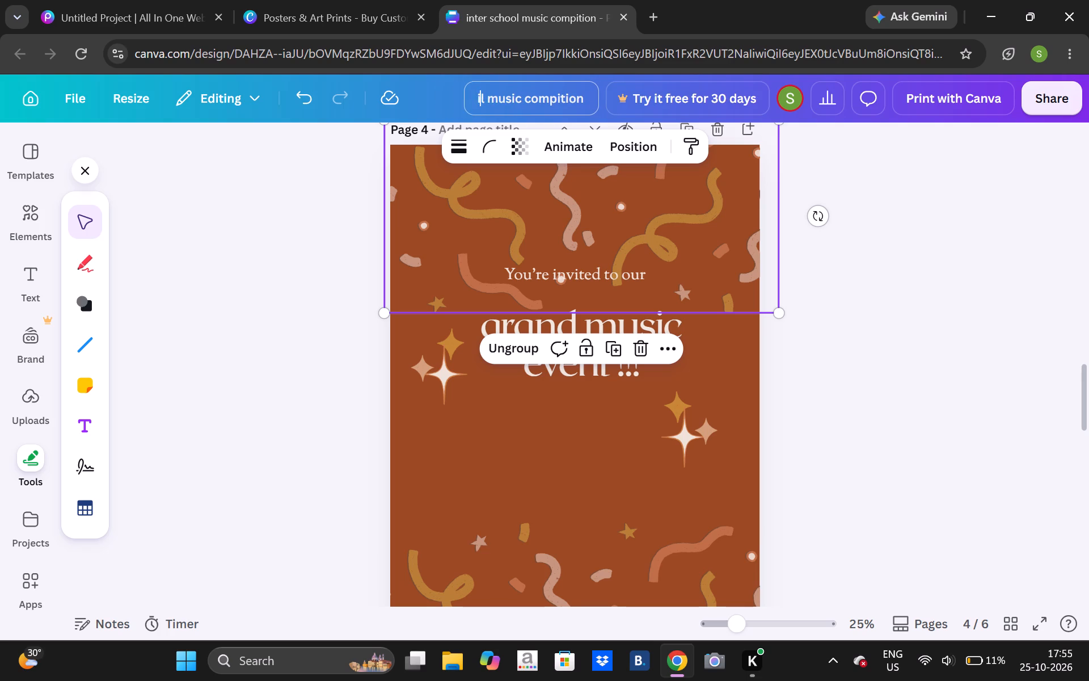
pyautogui.press('BackSpace')
pyautogui.press('BackSpace')
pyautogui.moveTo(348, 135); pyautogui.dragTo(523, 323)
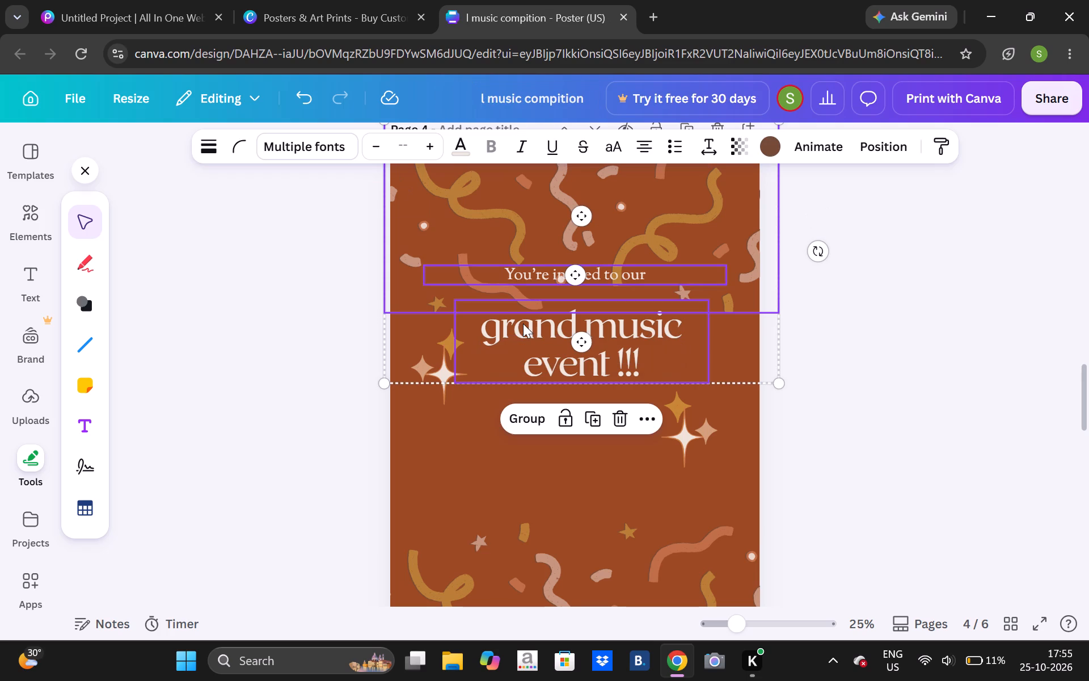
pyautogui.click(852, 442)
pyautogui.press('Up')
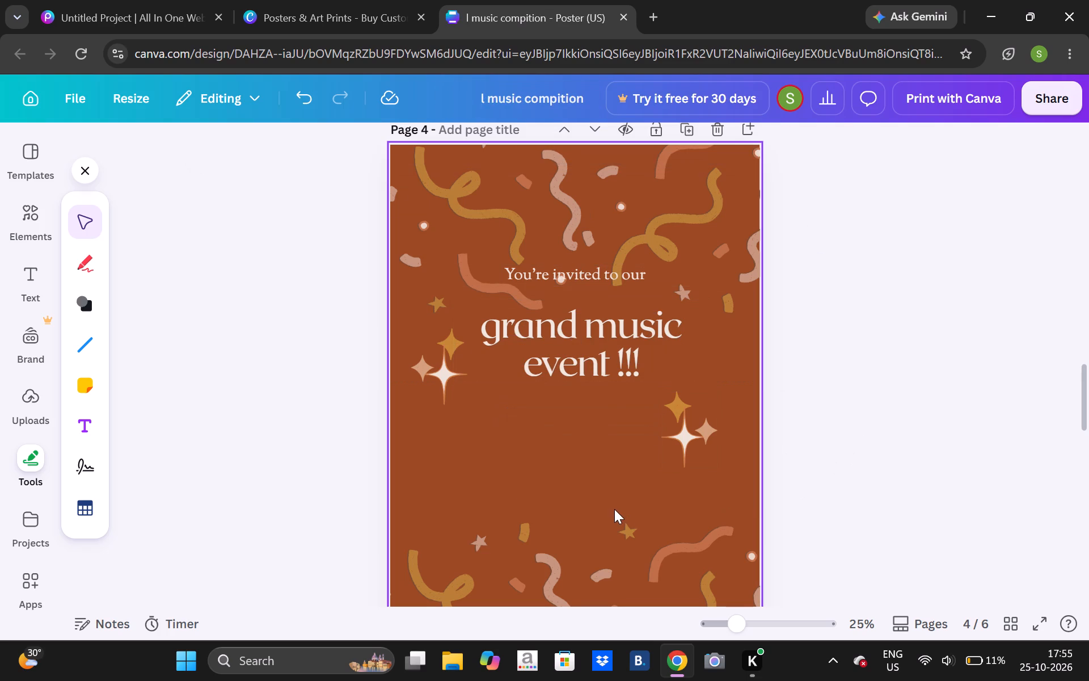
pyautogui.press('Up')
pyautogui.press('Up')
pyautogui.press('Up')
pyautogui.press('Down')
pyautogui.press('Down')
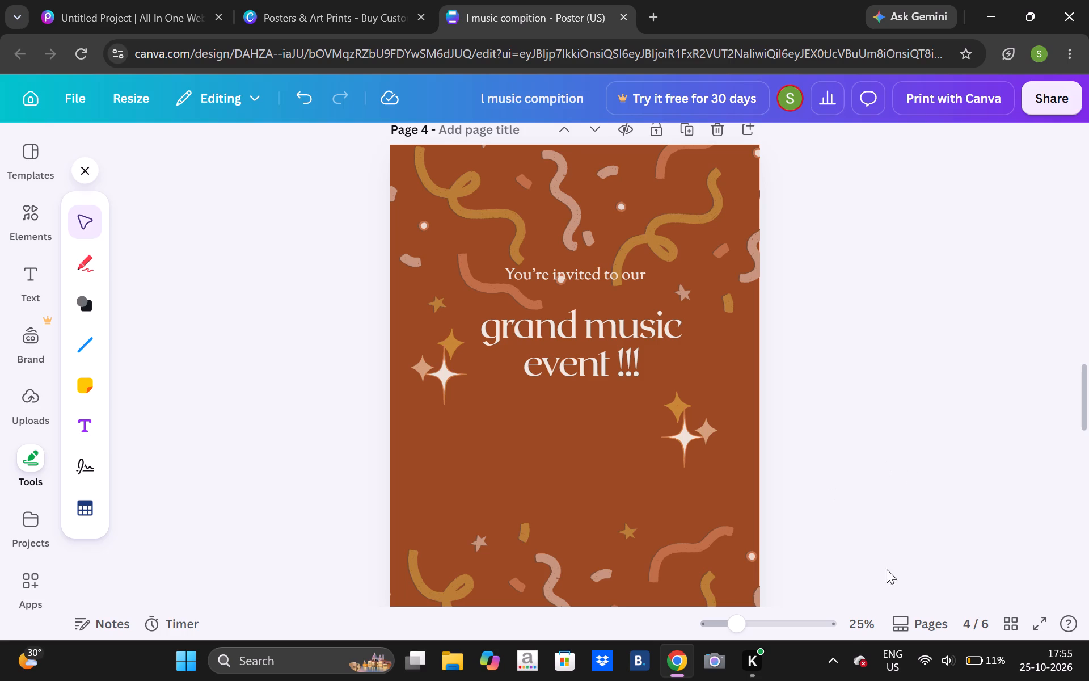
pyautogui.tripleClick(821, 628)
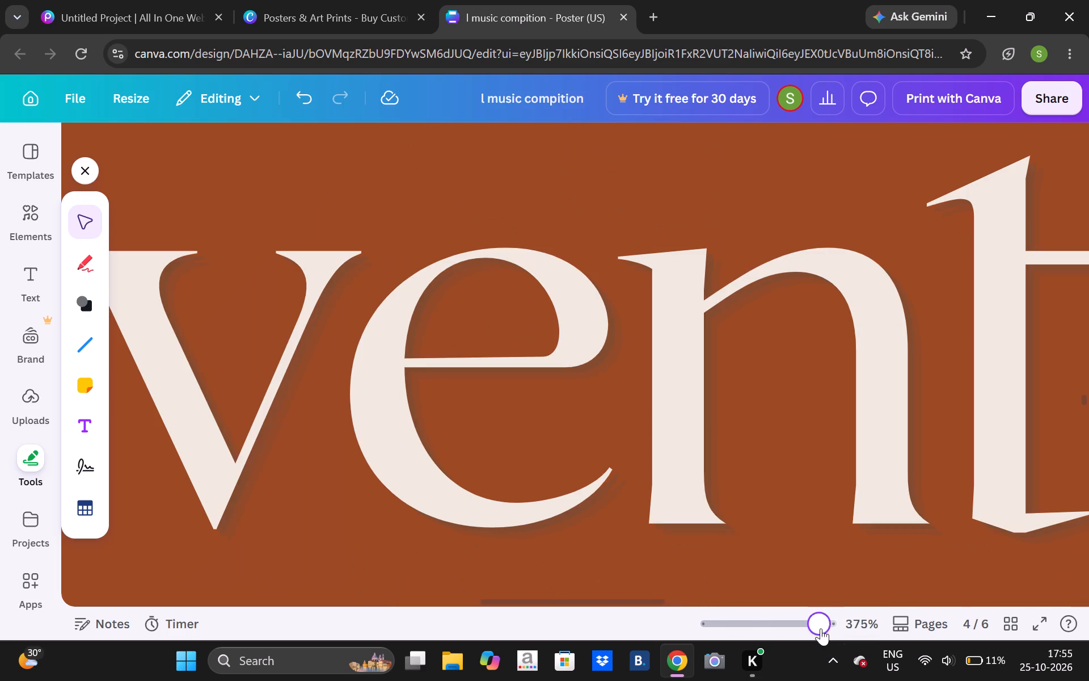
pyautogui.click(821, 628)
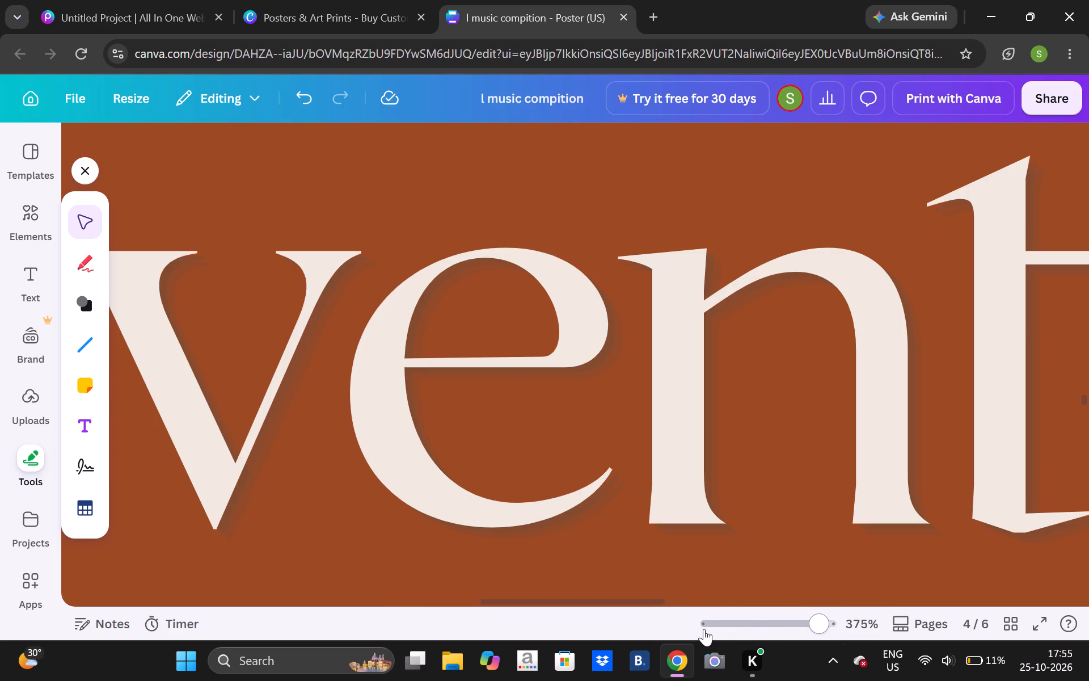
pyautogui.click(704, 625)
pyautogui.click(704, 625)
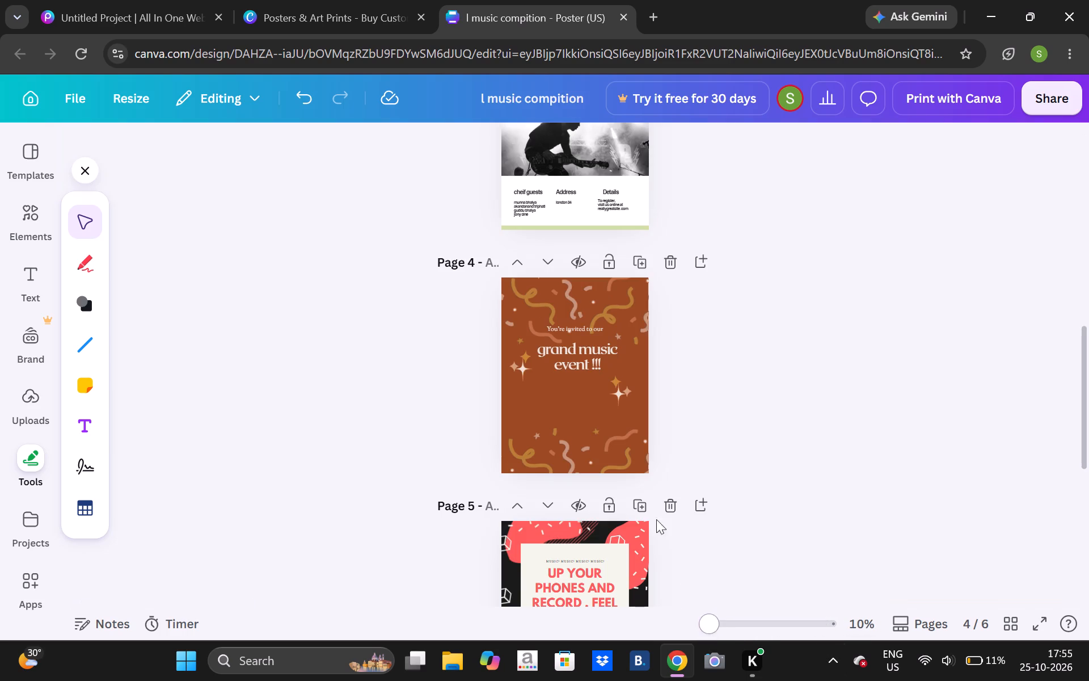